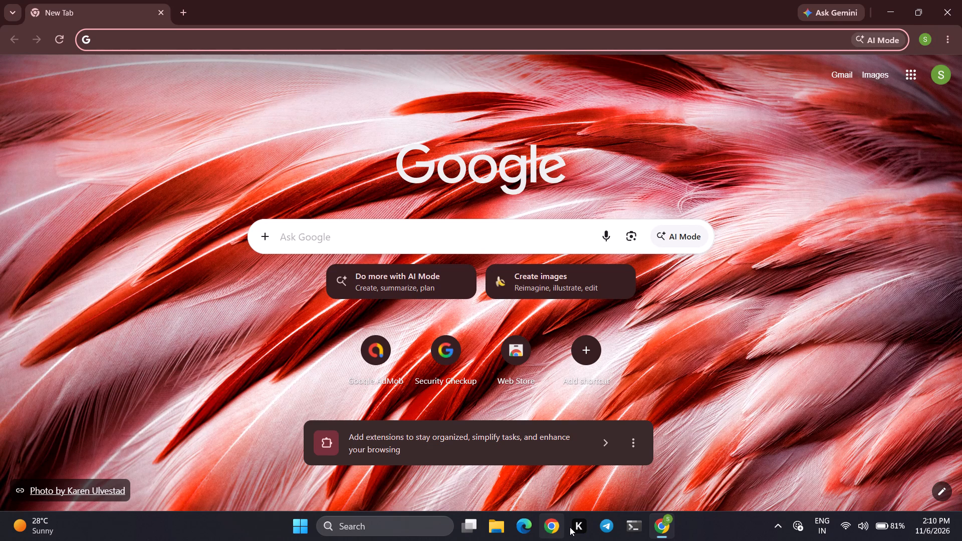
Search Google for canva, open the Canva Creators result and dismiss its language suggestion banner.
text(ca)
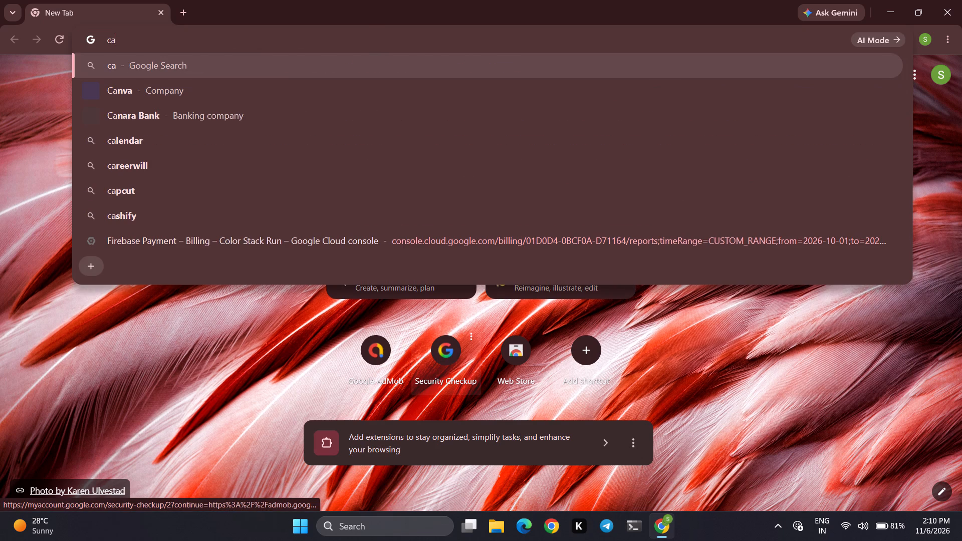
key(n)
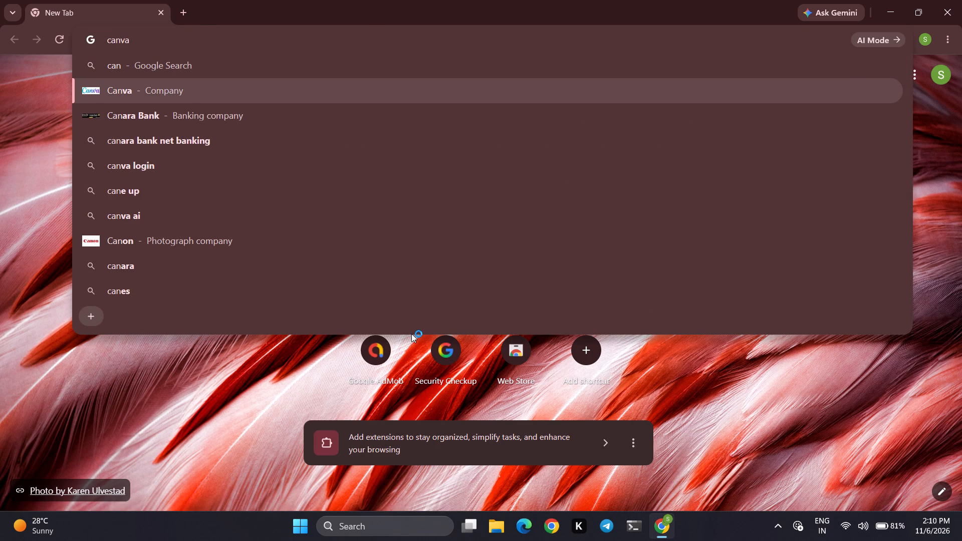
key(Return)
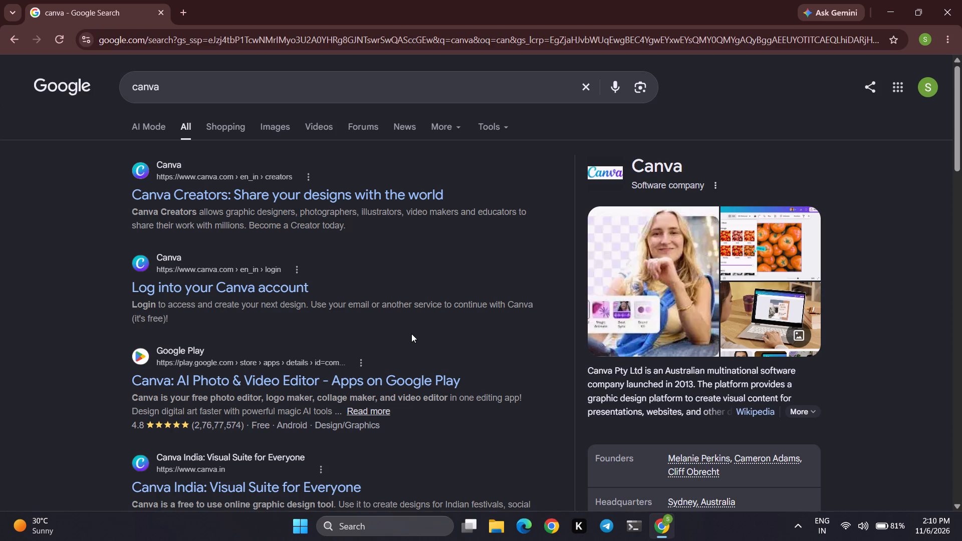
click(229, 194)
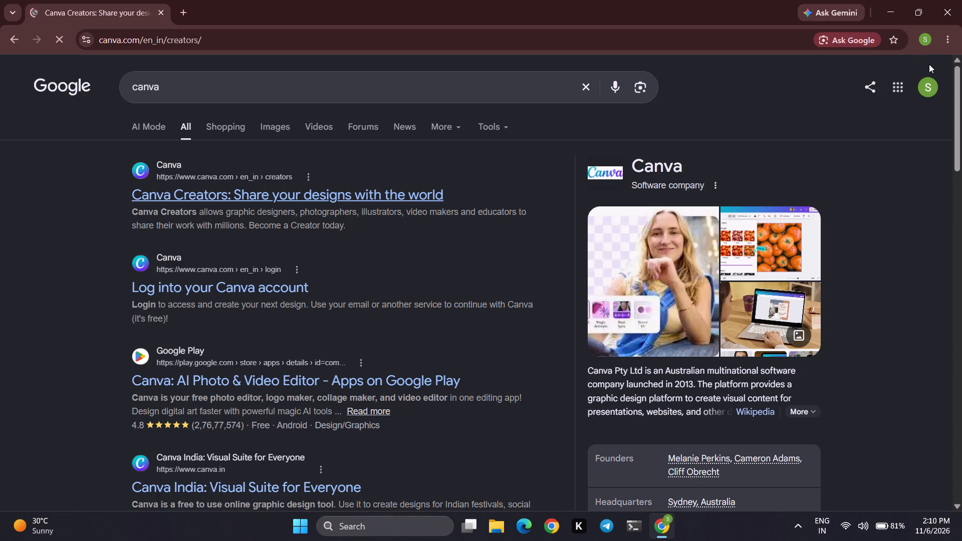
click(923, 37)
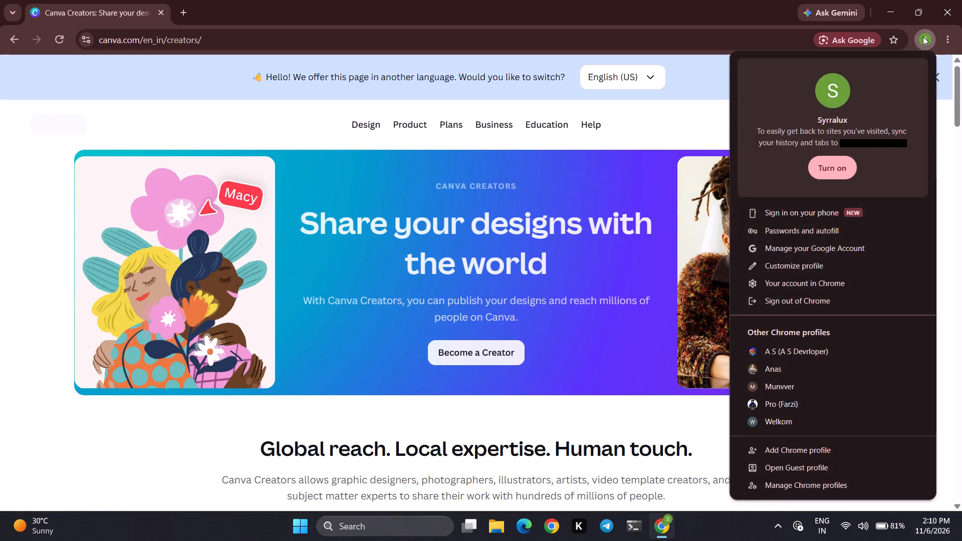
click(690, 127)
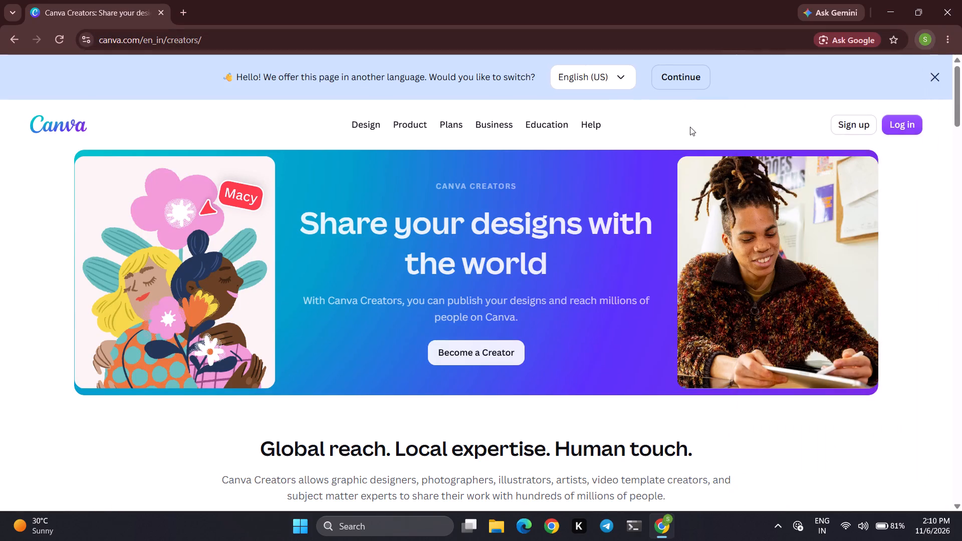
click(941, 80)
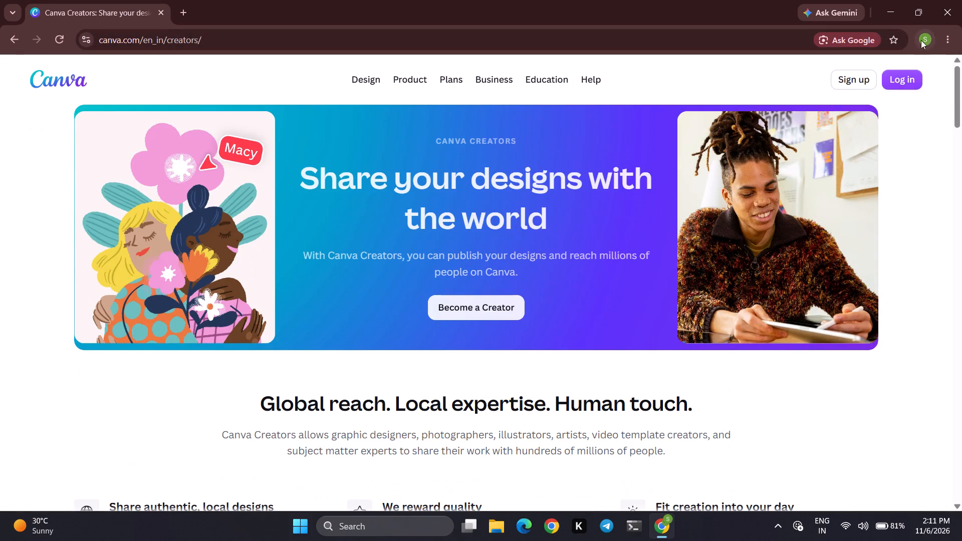
Switch to the Chrome profile named Anas and close the Canva Creators window of the original profile.
click(921, 40)
click(776, 370)
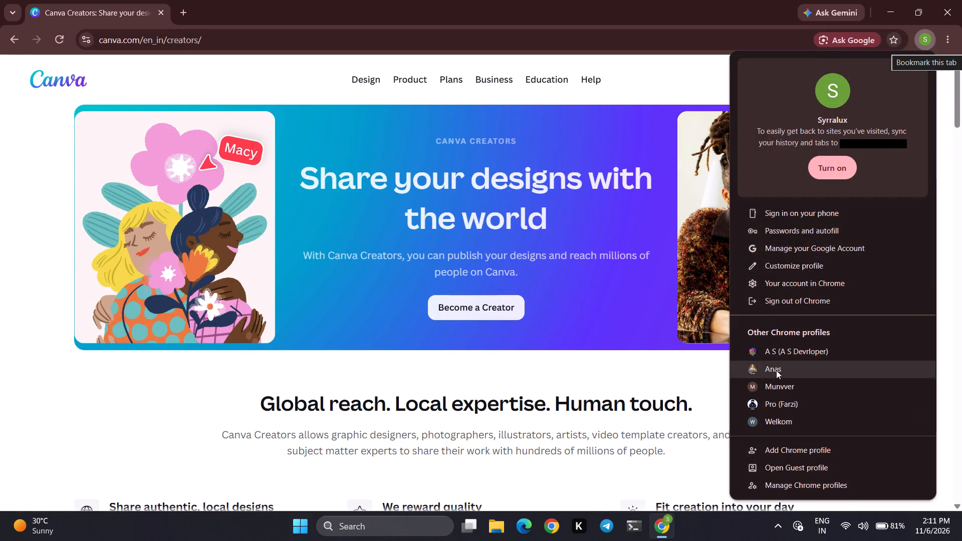
click(888, 13)
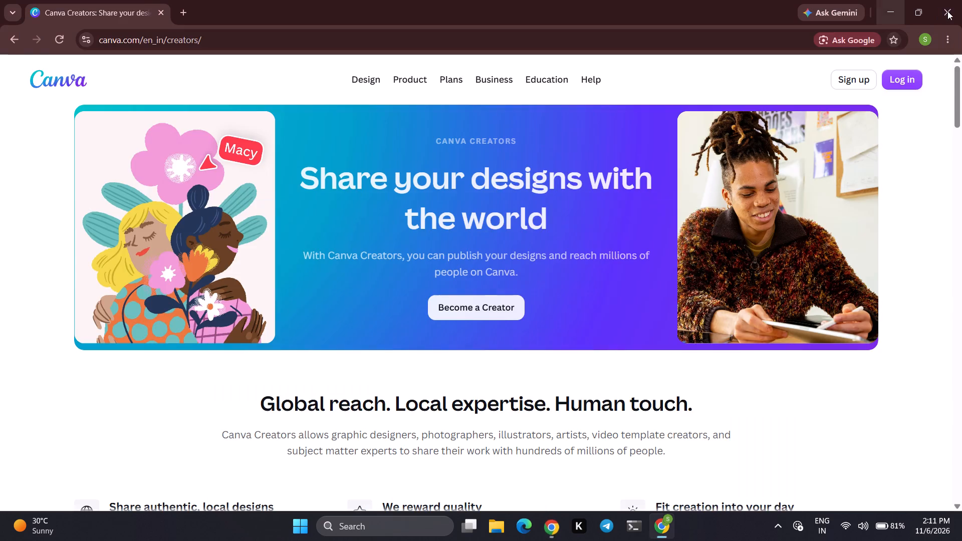
click(950, 12)
click(562, 525)
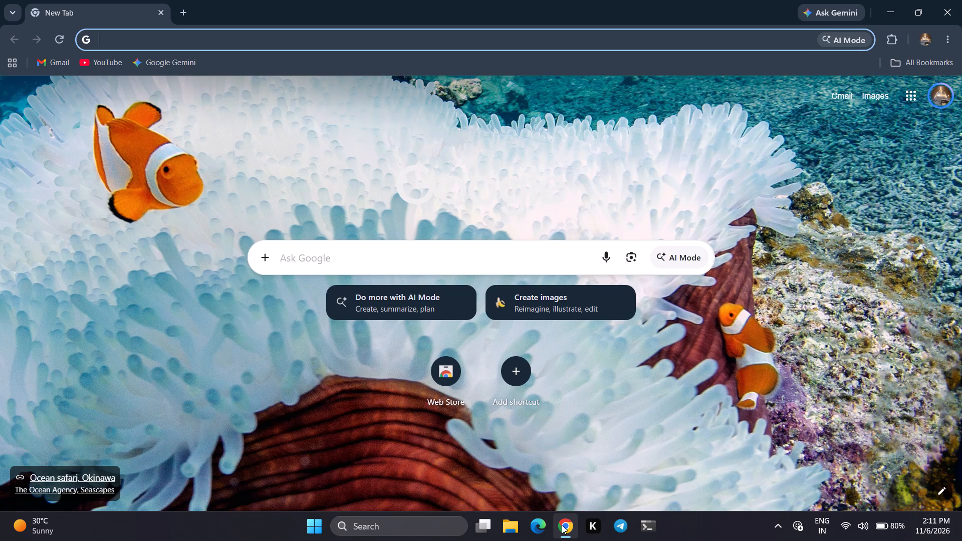
Open the canva.com home page in the new profile's window.
key(c)
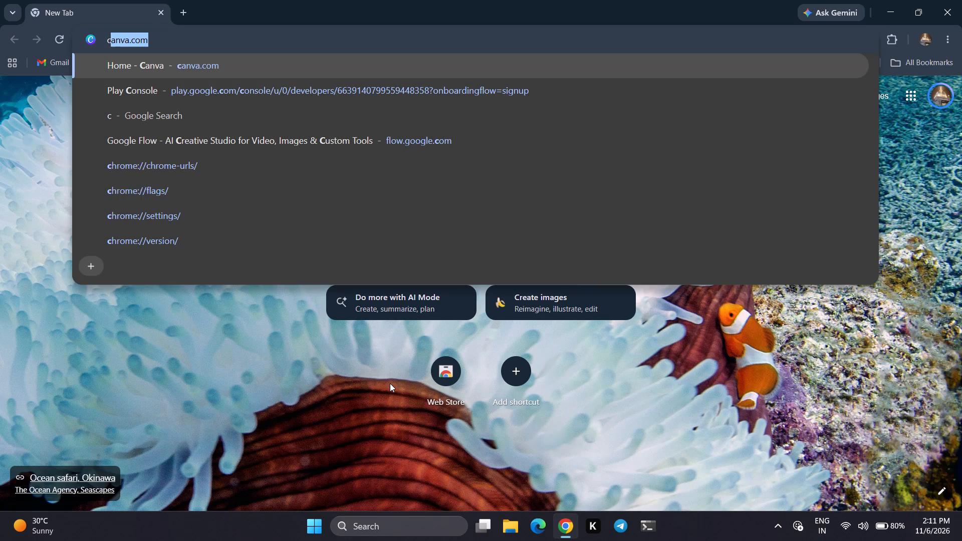
key(Return)
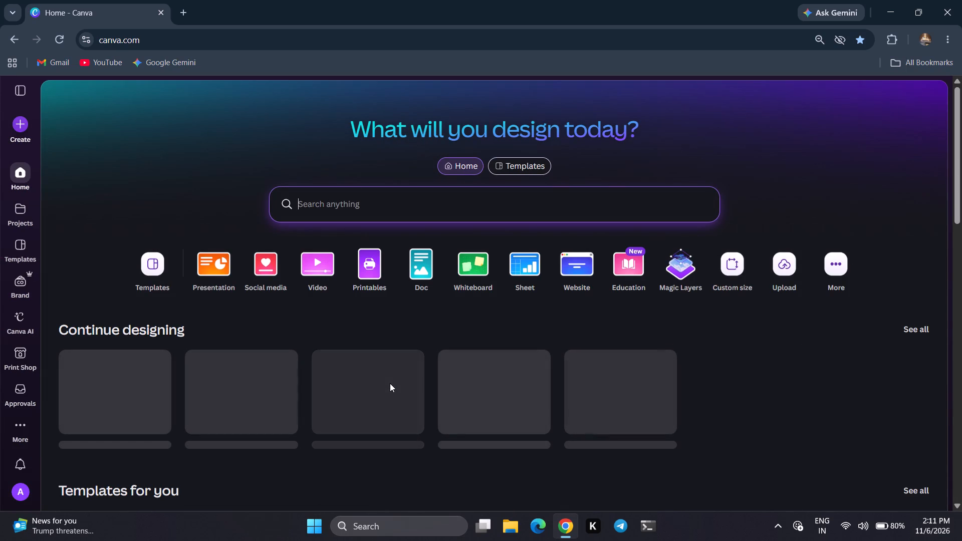
click(89, 160)
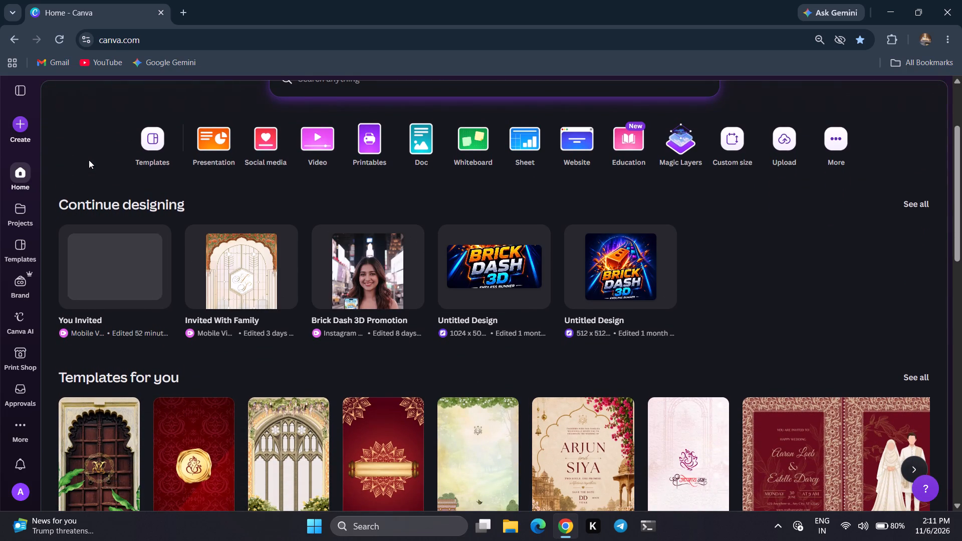
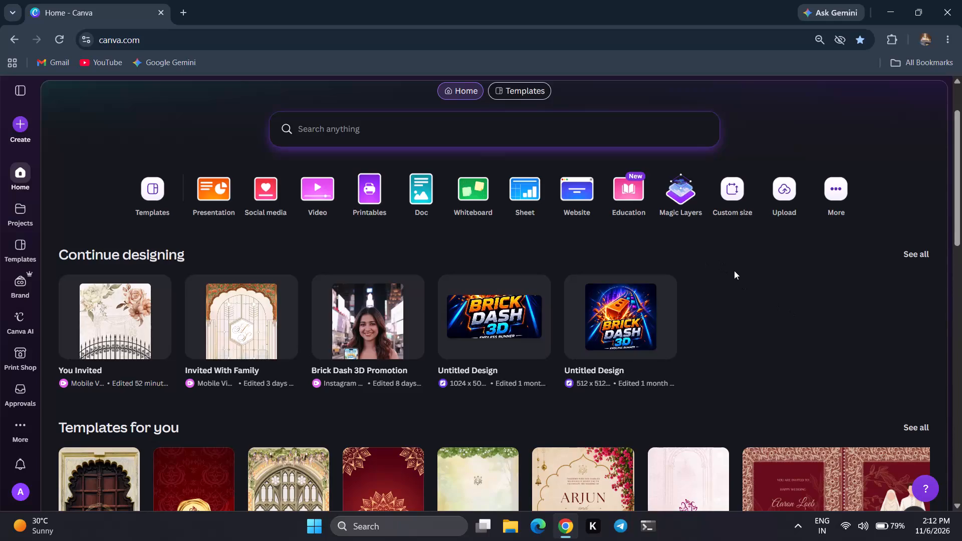
Examine the design formats offered under frequently used, popular and try something new in the create-a-design dialog.
click(826, 187)
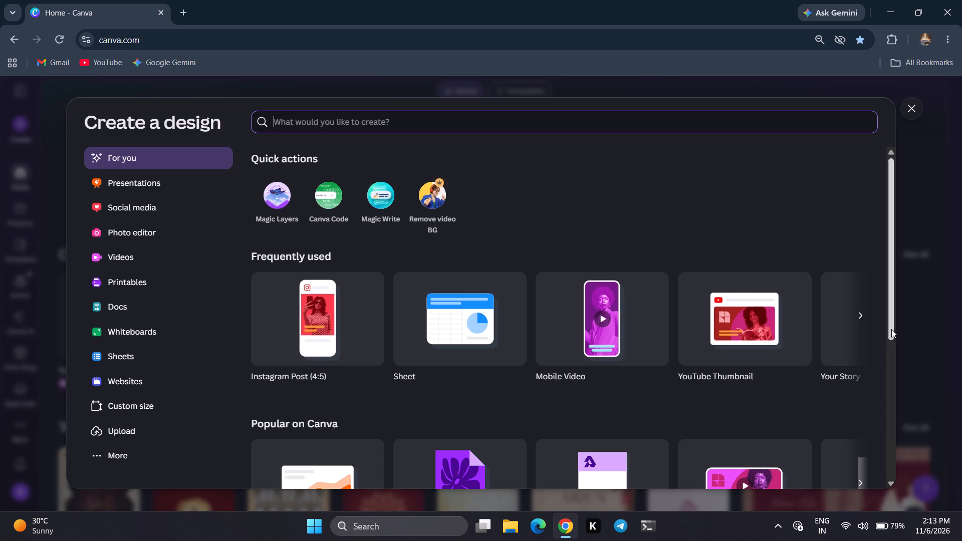
triple_click(892, 485)
double_click(892, 485)
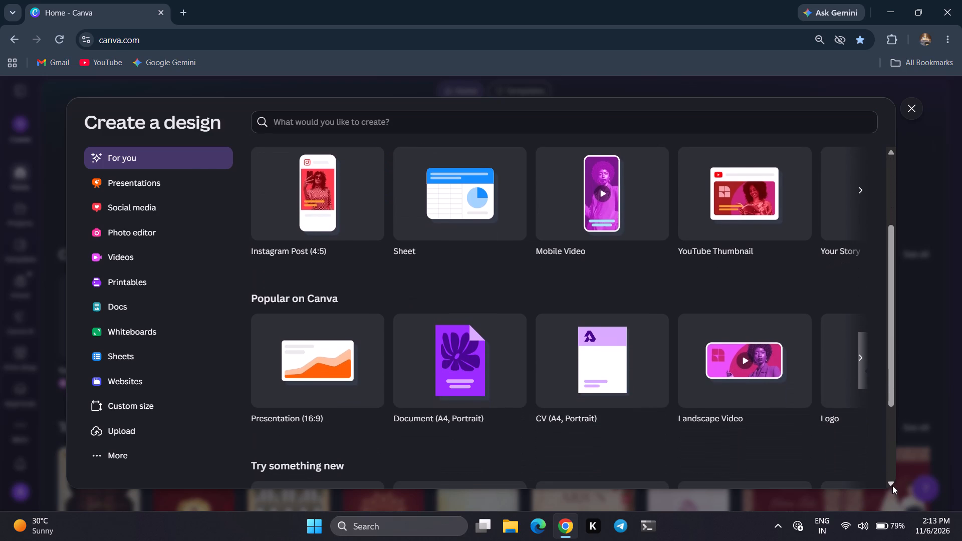
triple_click(892, 485)
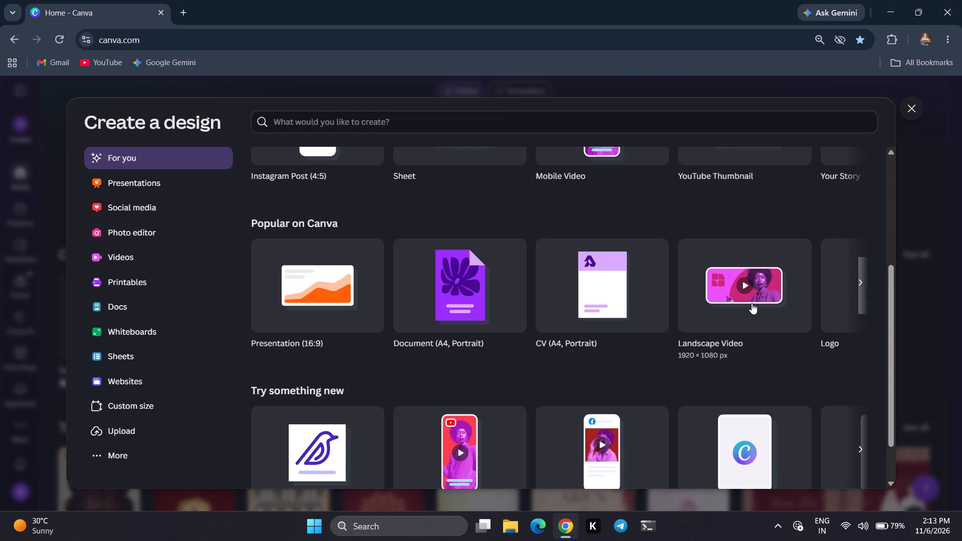
click(864, 280)
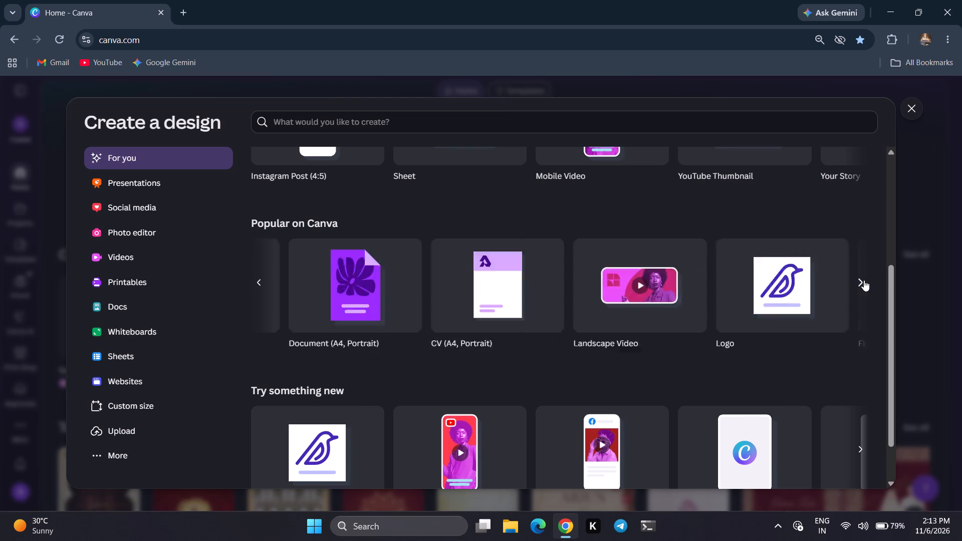
click(864, 280)
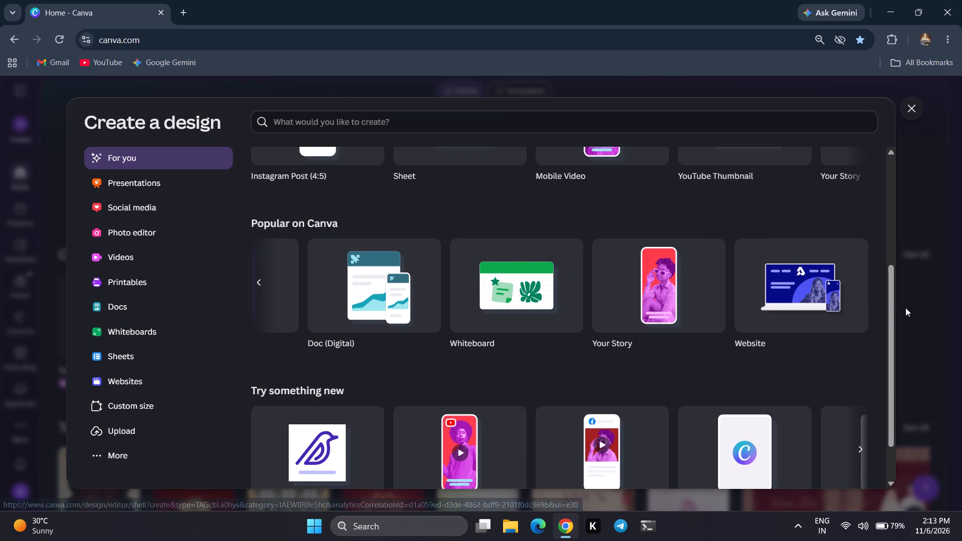
drag(893, 305, 895, 379)
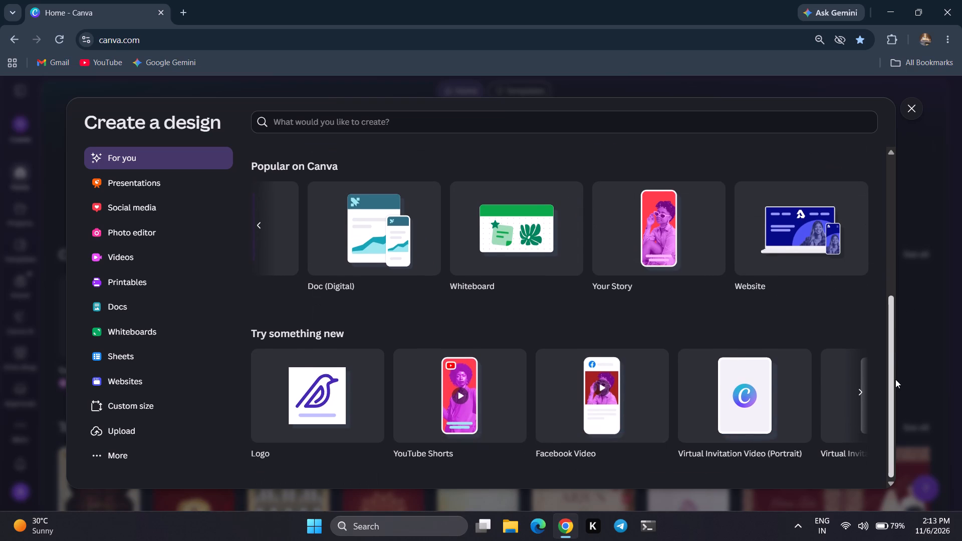
drag(895, 379, 895, 387)
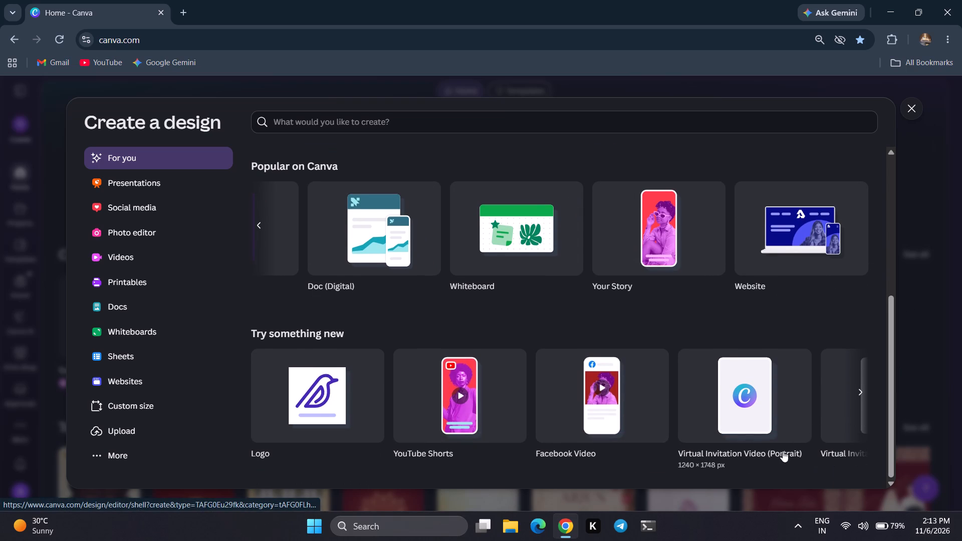
click(860, 389)
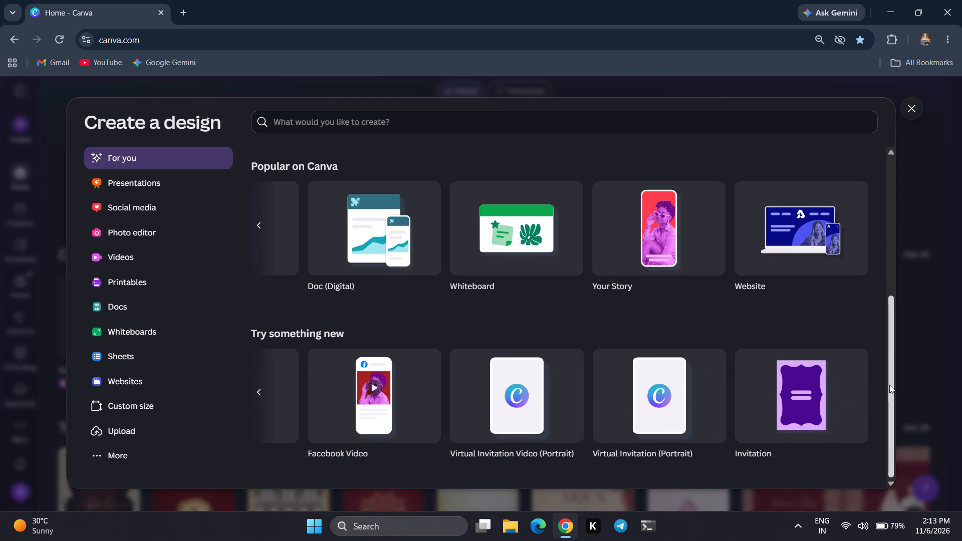
drag(889, 385, 913, 176)
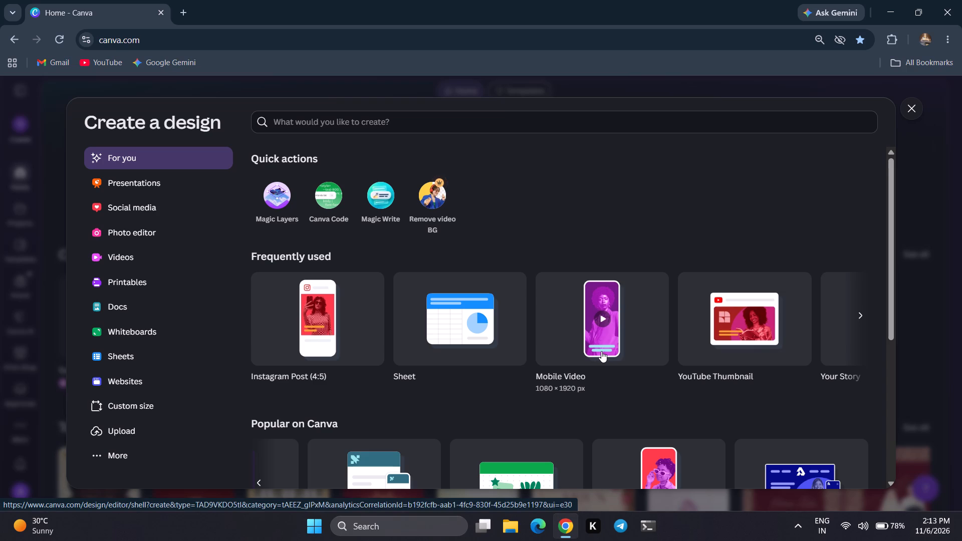
click(861, 312)
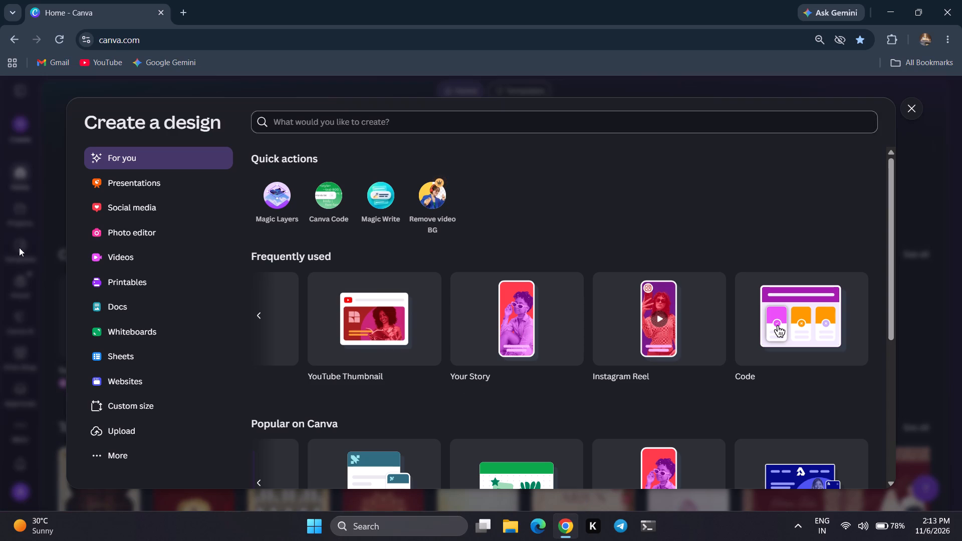
Create a new custom-size design 1080 px wide and 1920 px high.
click(117, 402)
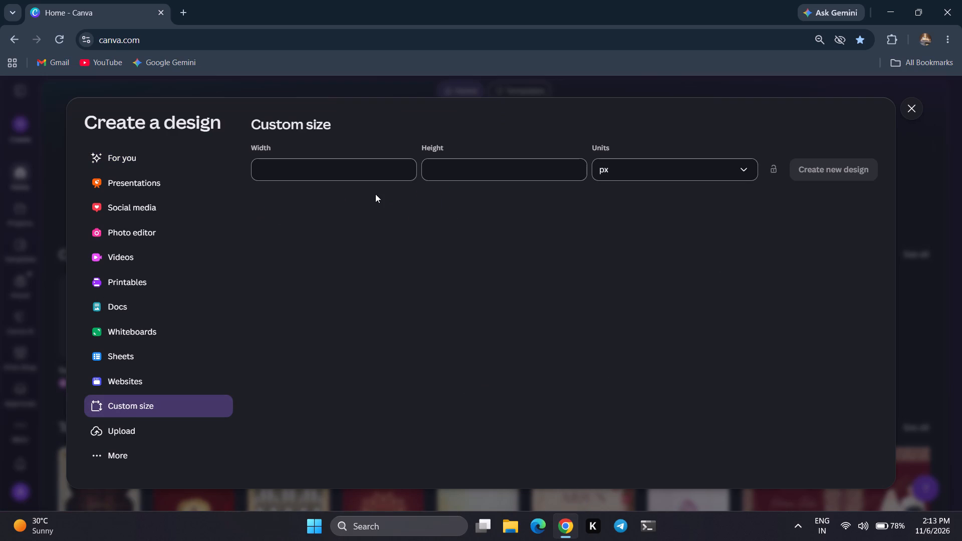
click(351, 169)
text(1080)
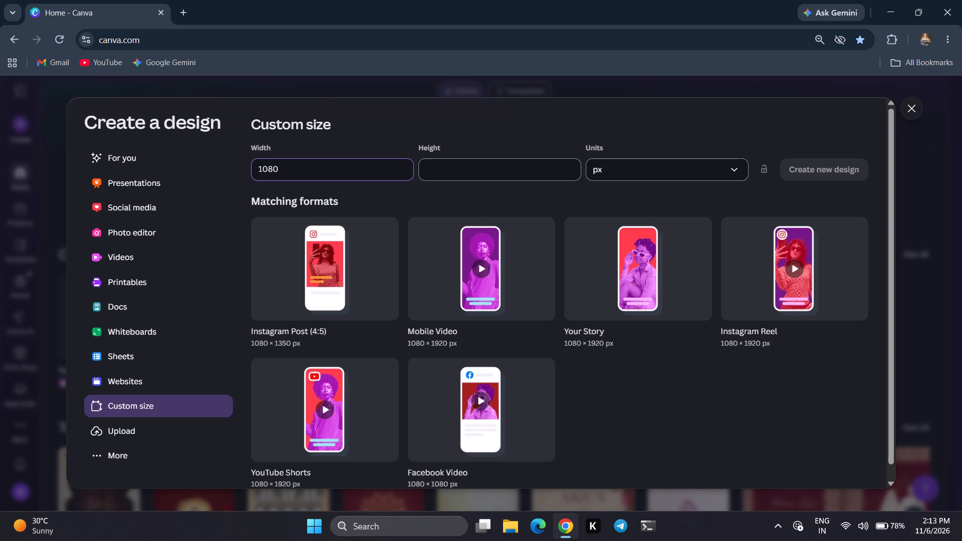
click(471, 164)
text(1920)
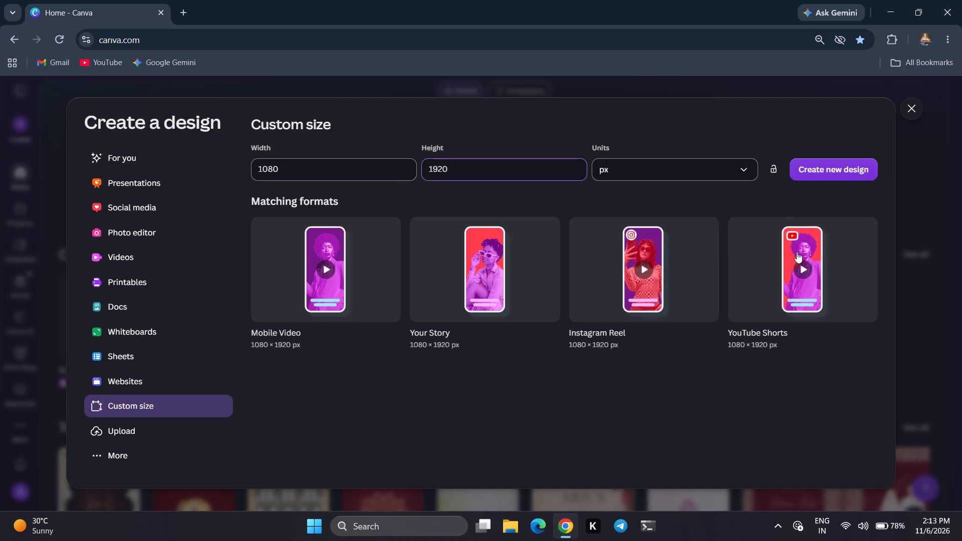
click(818, 171)
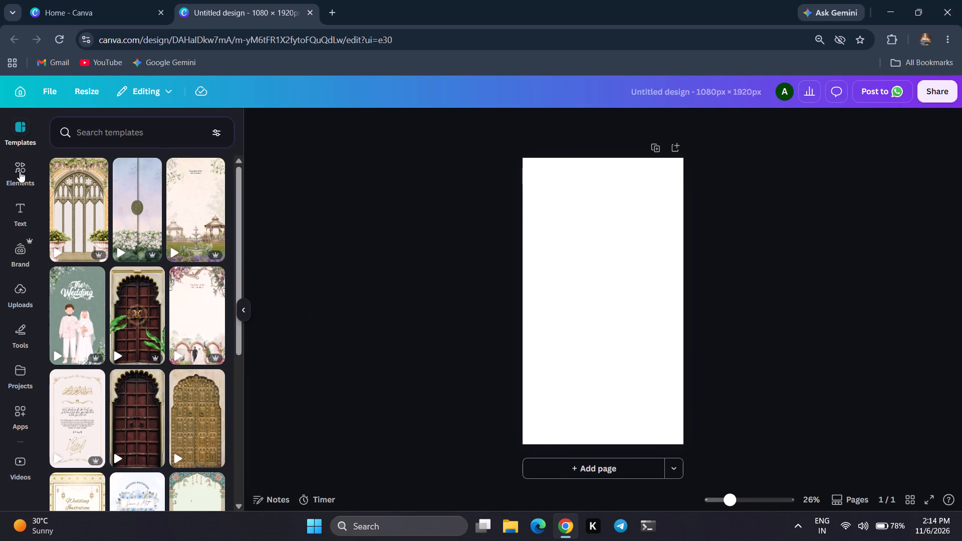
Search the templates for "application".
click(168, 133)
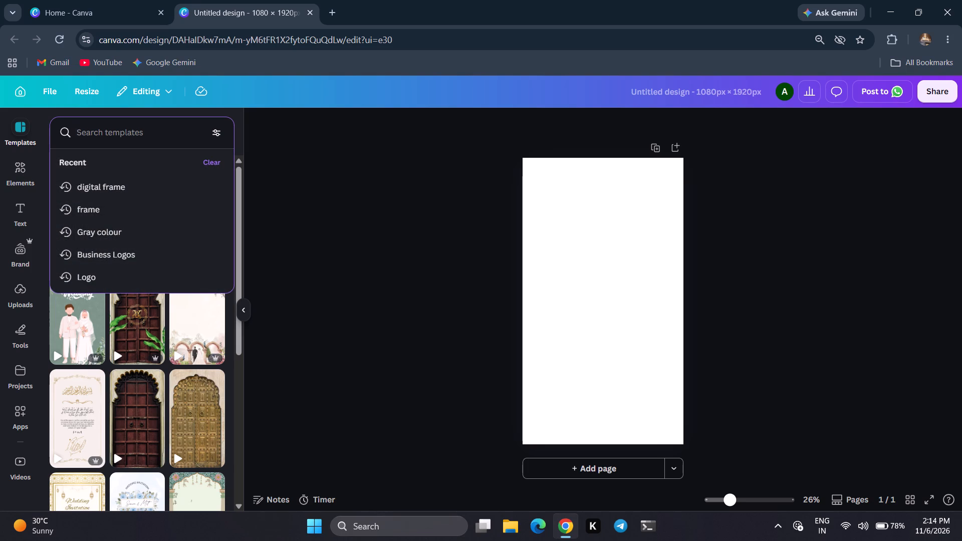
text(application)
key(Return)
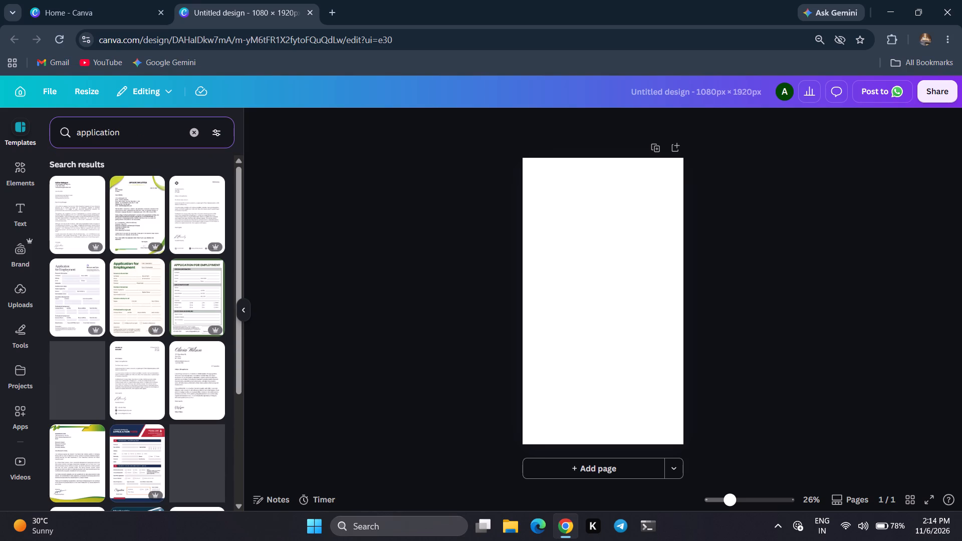
Replace the template search term with "Apps" and run the search.
key(BackSpace)
key(BackSpace)
key(BackSpace)
key(BackSpace)
key(BackSpace)
key(BackSpace)
key(BackSpace)
key(BackSpace)
key(BackSpace)
key(BackSpace)
key(BackSpace)
key(BackSpace)
key(BackSpace)
key(BackSpace)
key(BackSpace)
key(BackSpace)
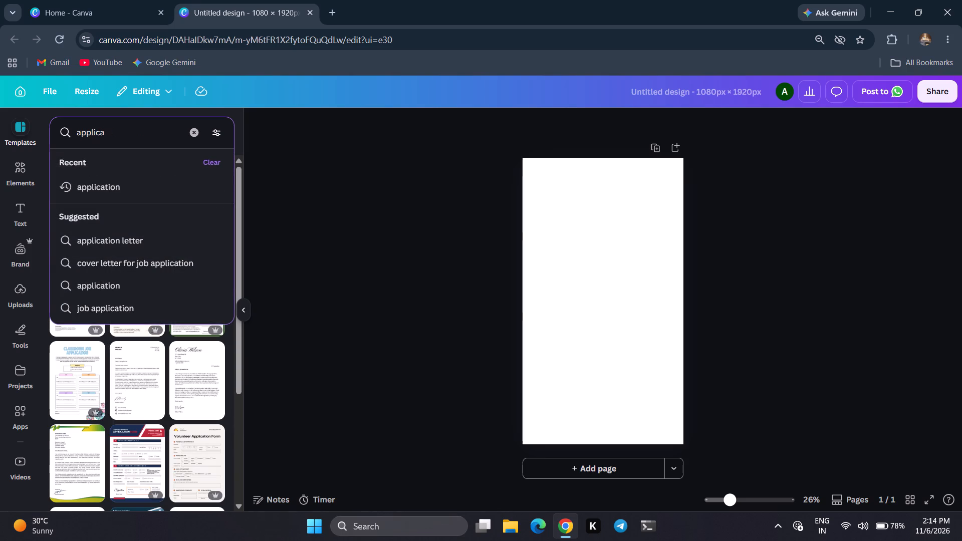
text(Apps)
key(Return)
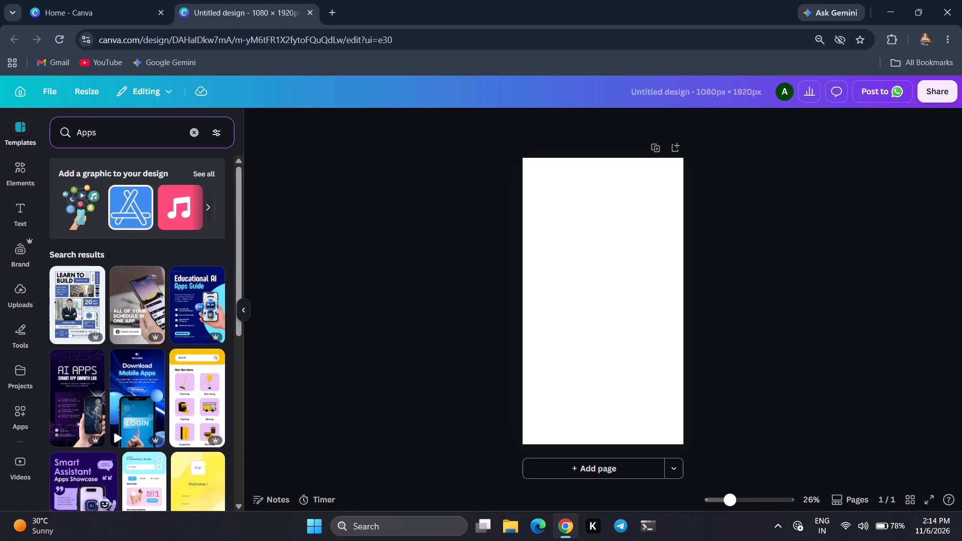
Find the white and purple "Introducing Our App" template among the results and apply it to the blank page.
triple_click(236, 503)
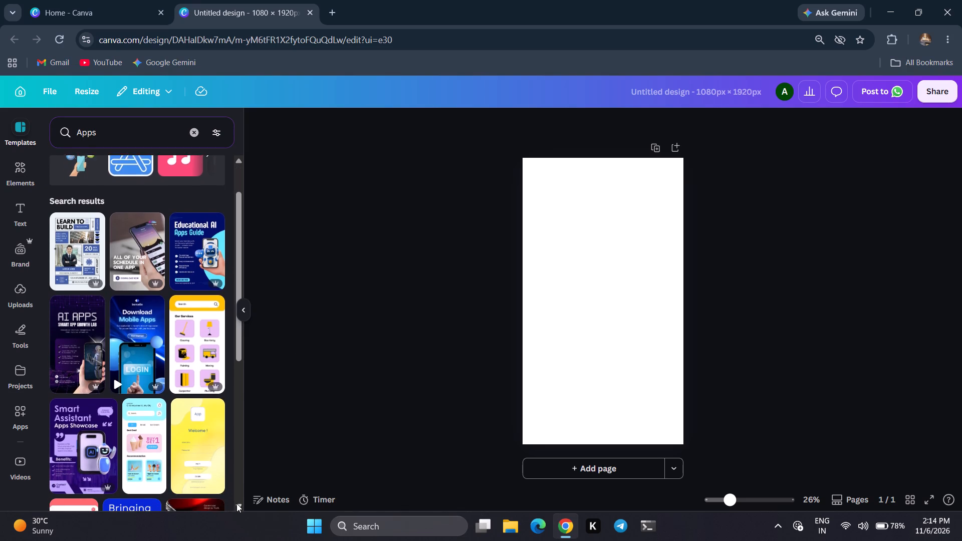
triple_click(236, 503)
triple_click(236, 503)
triple_click(236, 503)
click(236, 503)
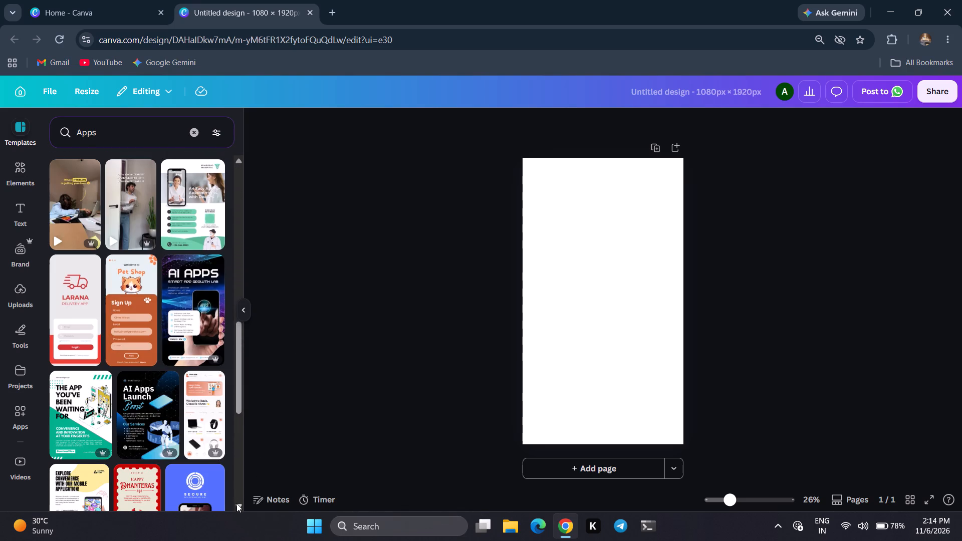
triple_click(236, 503)
click(236, 503)
triple_click(236, 503)
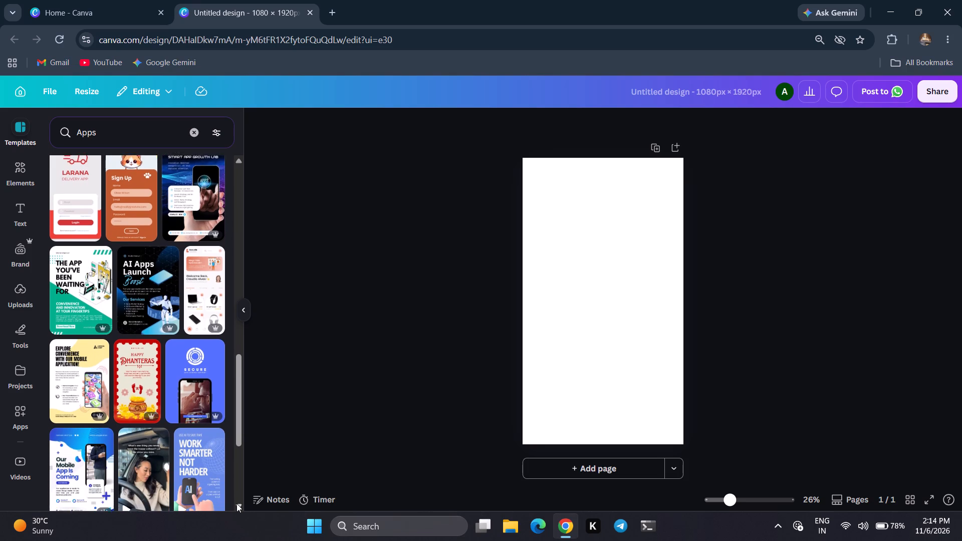
triple_click(236, 503)
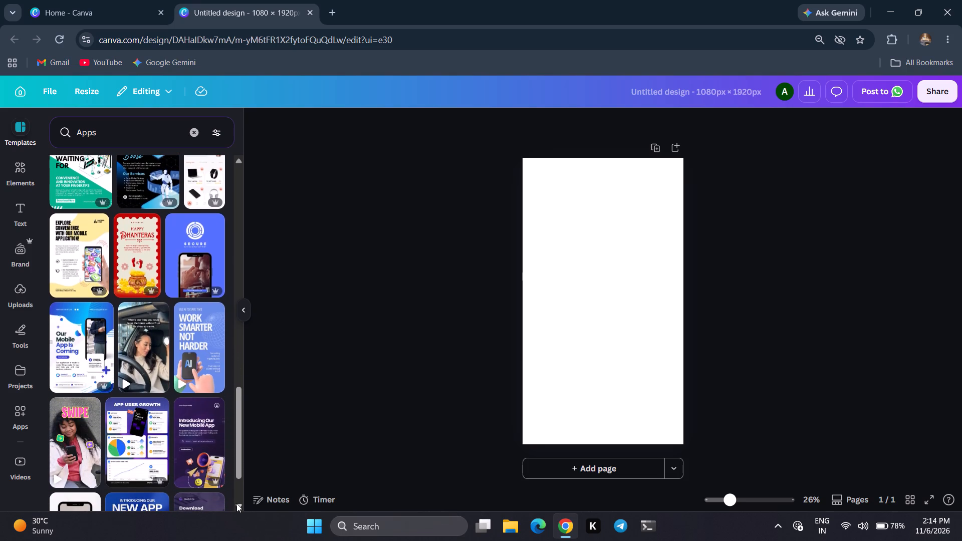
triple_click(236, 503)
click(236, 503)
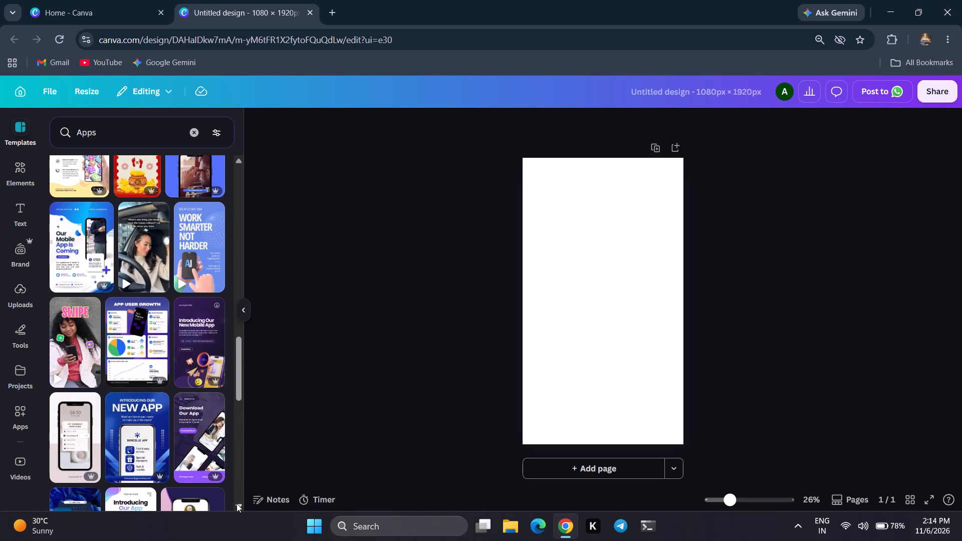
triple_click(236, 503)
triple_click(236, 503)
triple_click(236, 503)
click(236, 503)
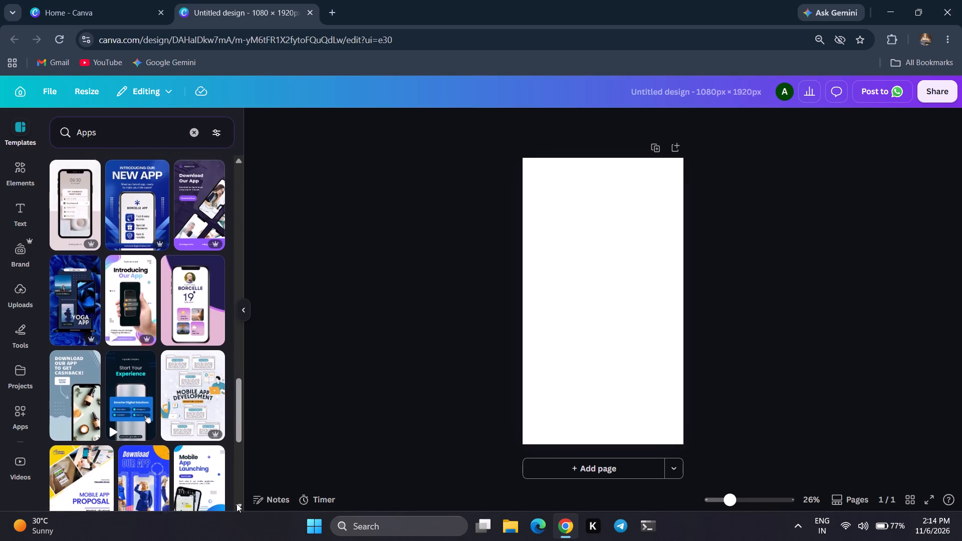
triple_click(236, 503)
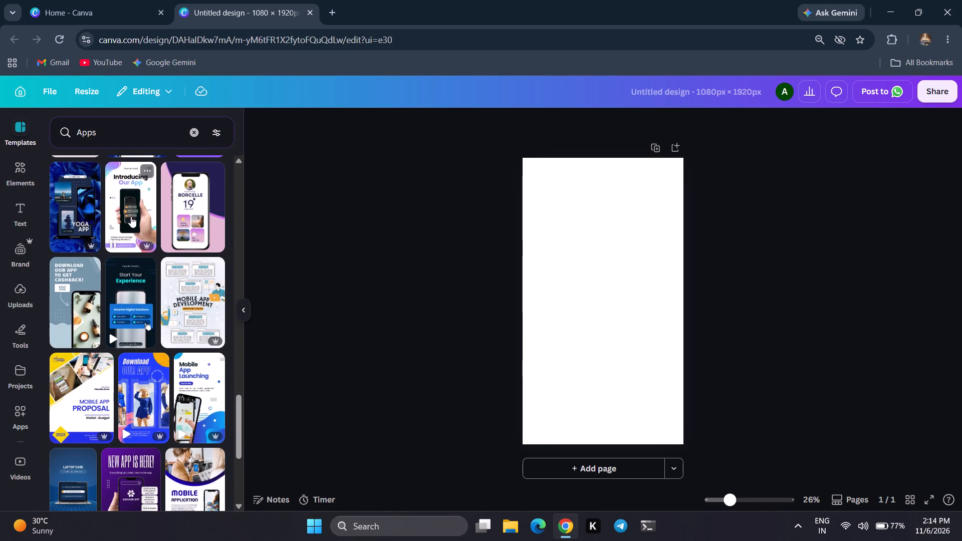
drag(131, 216, 543, 194)
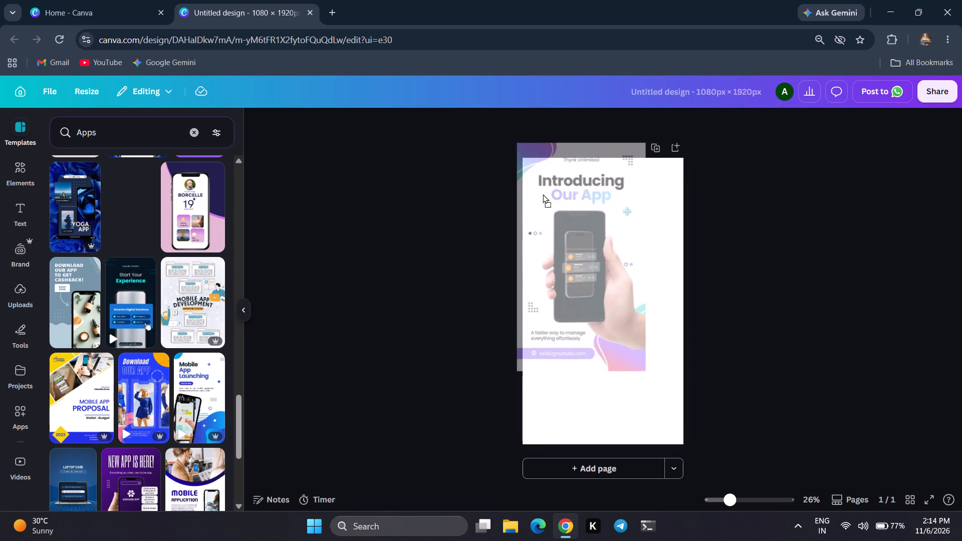
drag(543, 194, 567, 241)
click(426, 271)
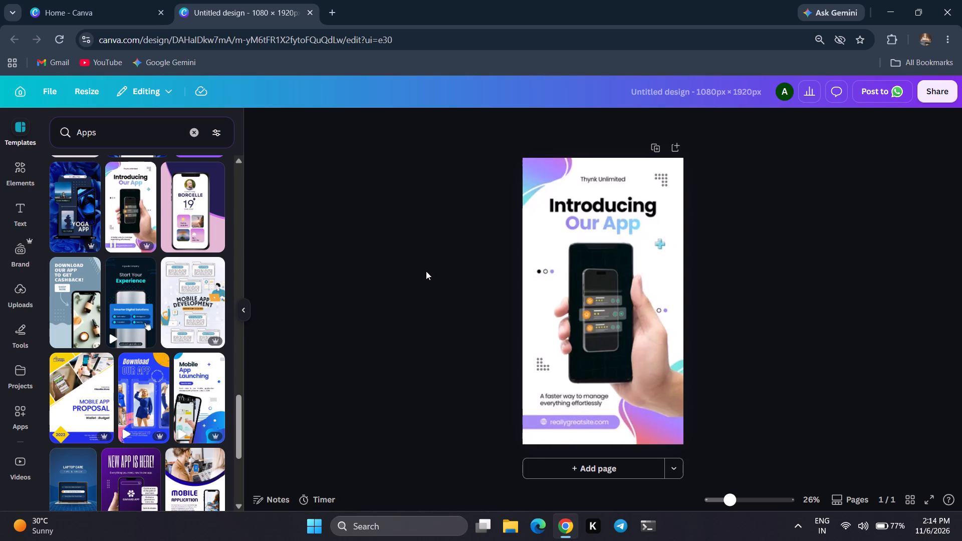
Enlarge the image of the hand holding a phone slightly from its lower-right corner, keeping its proportions.
click(603, 275)
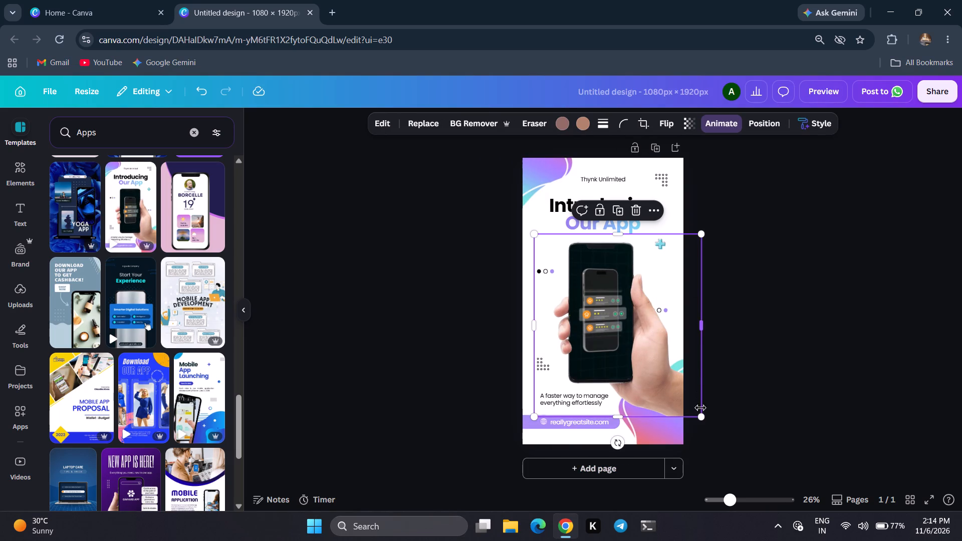
drag(702, 417, 716, 428)
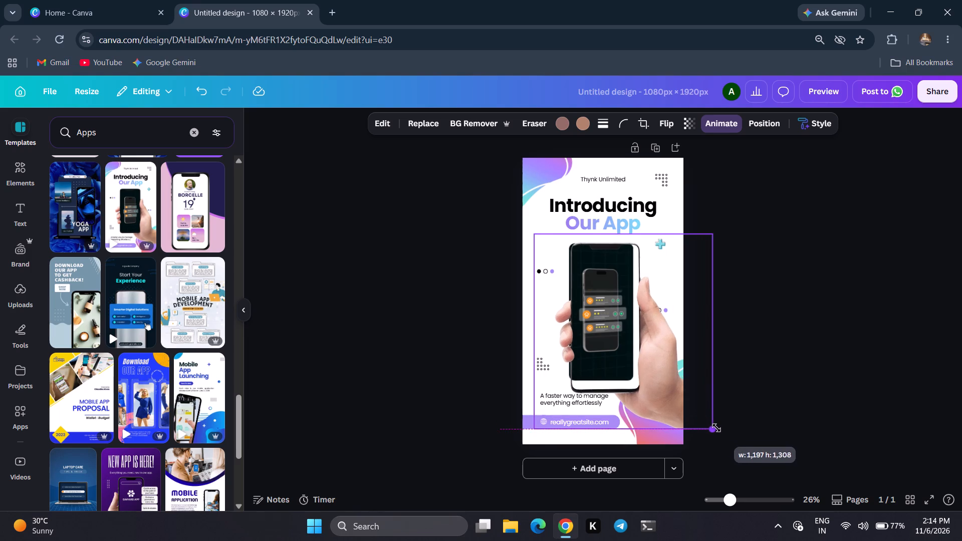
drag(716, 428, 723, 433)
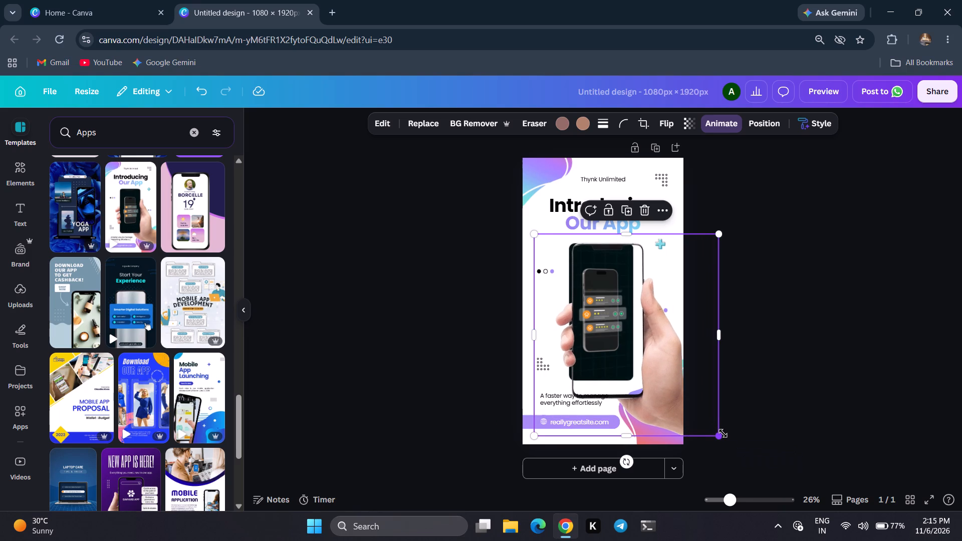
Move the hand-and-phone image slightly up and to the left so the phone frame surrounds the screen video.
right_drag(659, 347, 659, 346)
right_drag(659, 346, 649, 340)
click(482, 336)
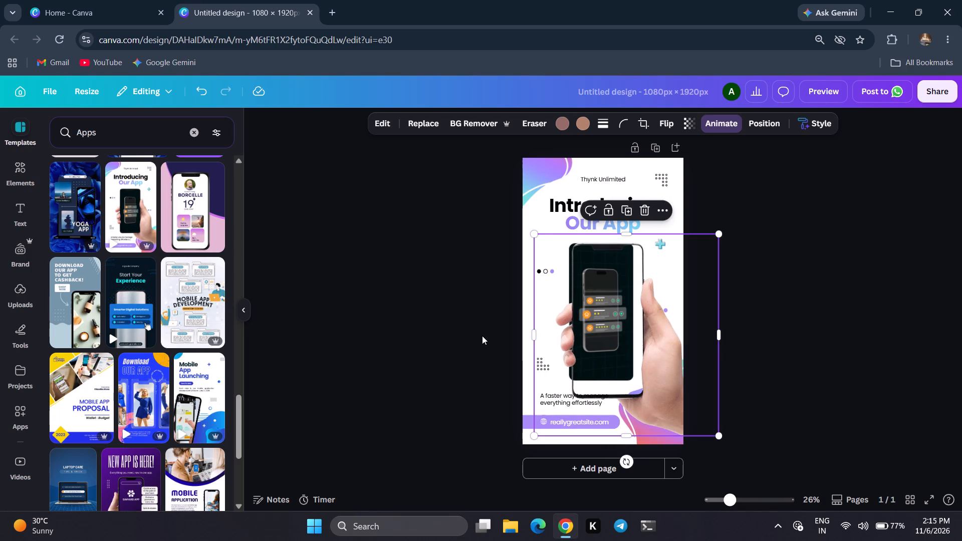
drag(657, 363, 649, 352)
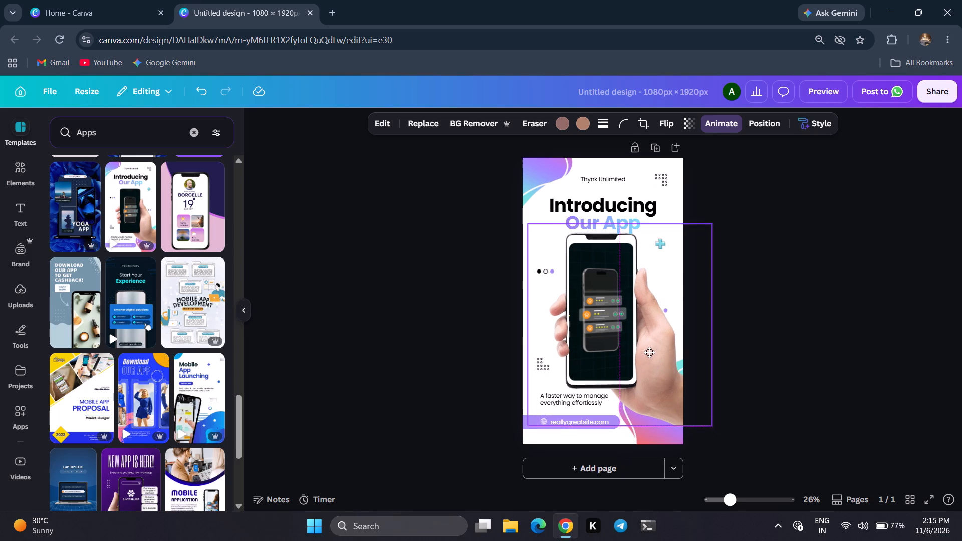
drag(649, 352, 648, 353)
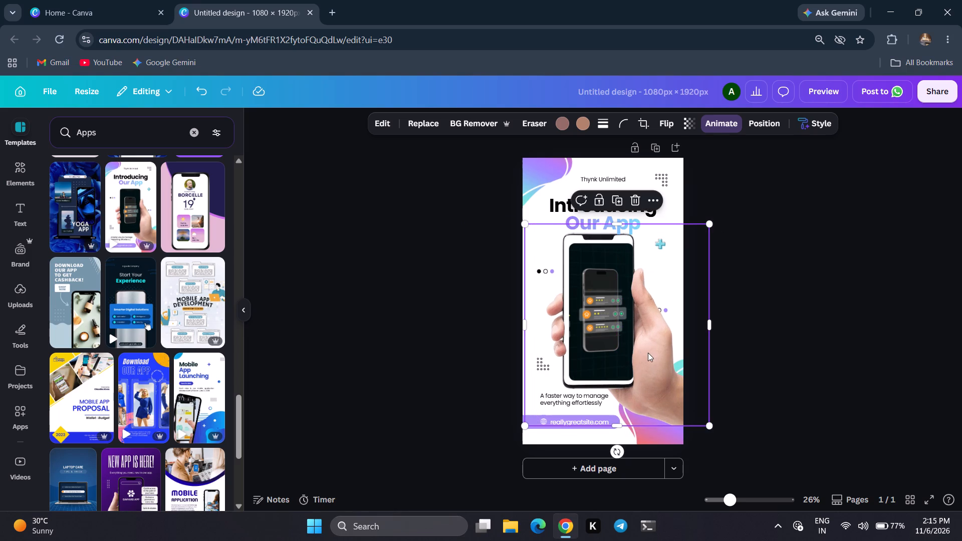
click(603, 329)
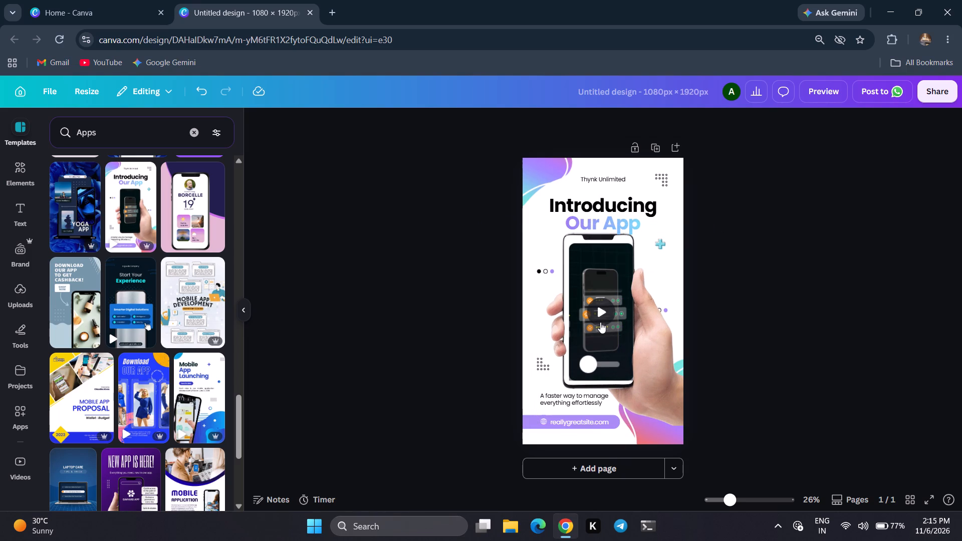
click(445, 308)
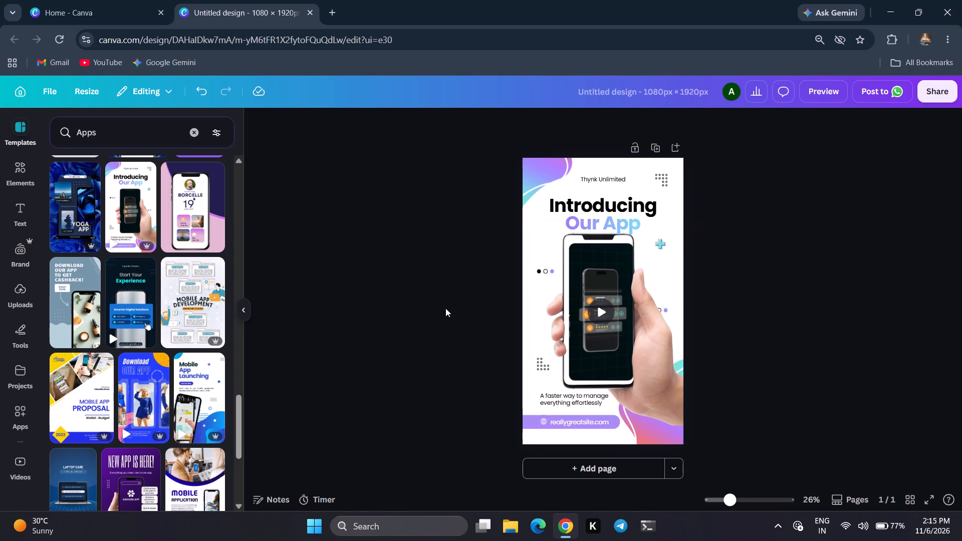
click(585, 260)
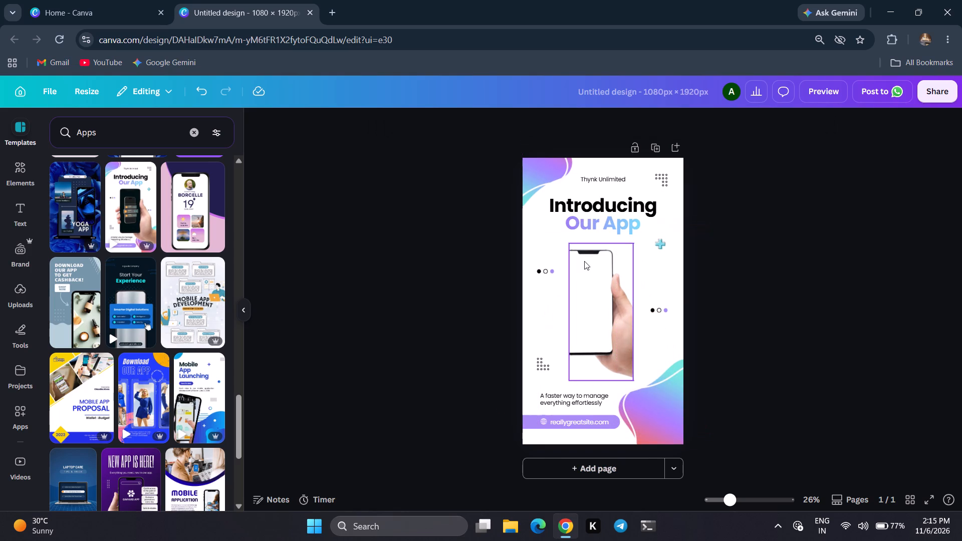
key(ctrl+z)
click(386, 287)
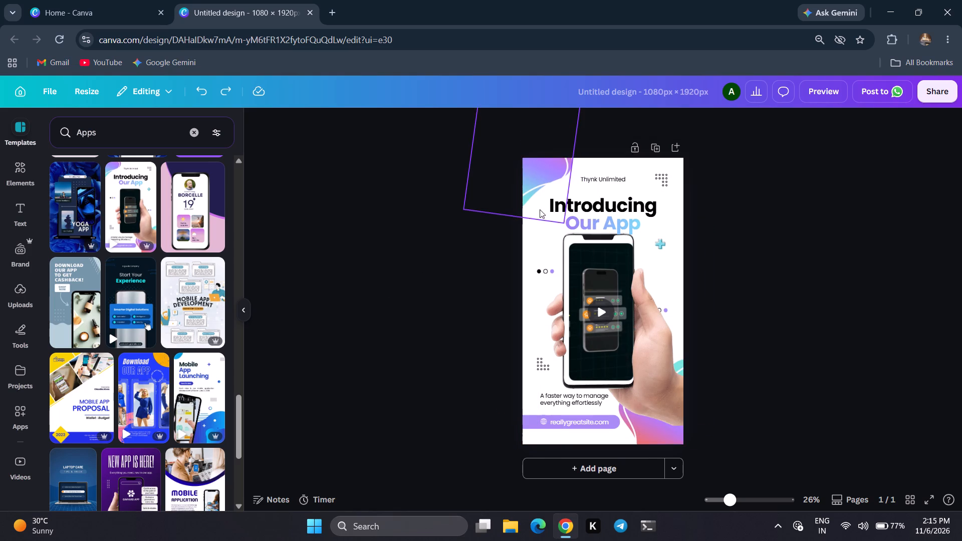
Select the screen video through the layer list and enlarge it to about 460 px wide, extending its bottom edge to fill the phone screen.
click(542, 240)
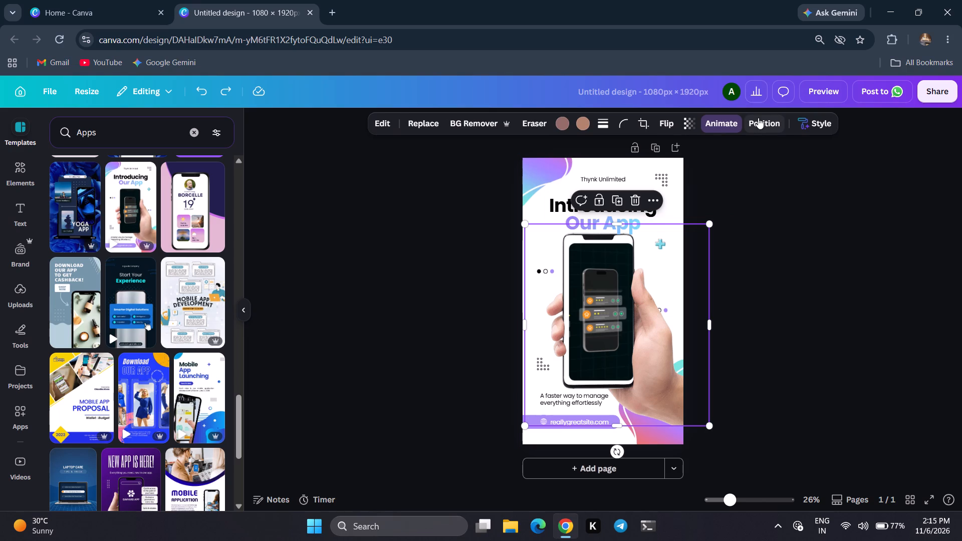
click(758, 118)
click(183, 141)
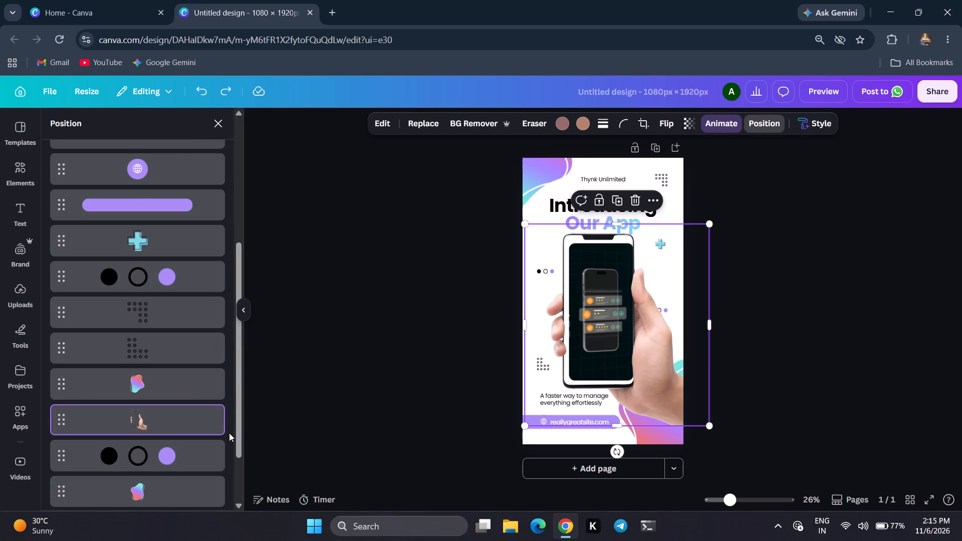
drag(241, 433, 242, 484)
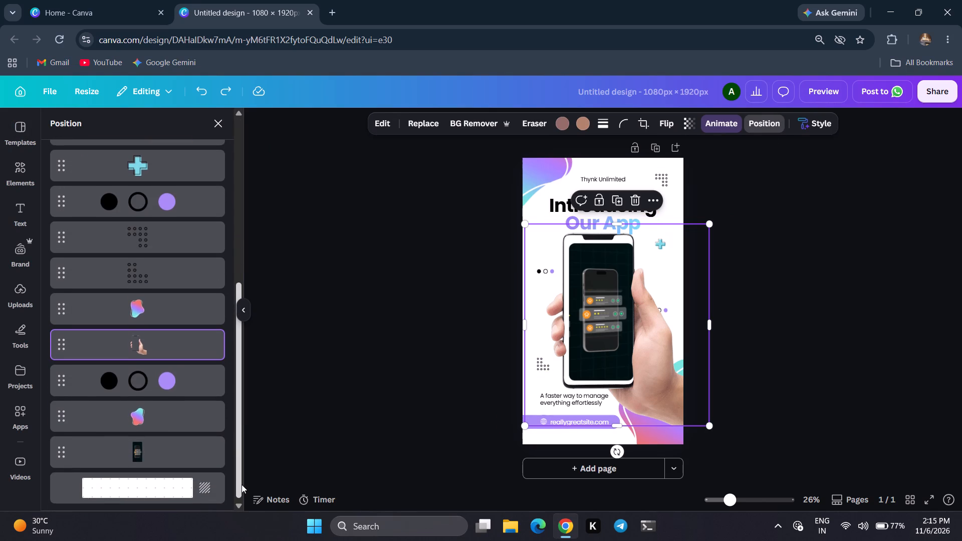
click(137, 449)
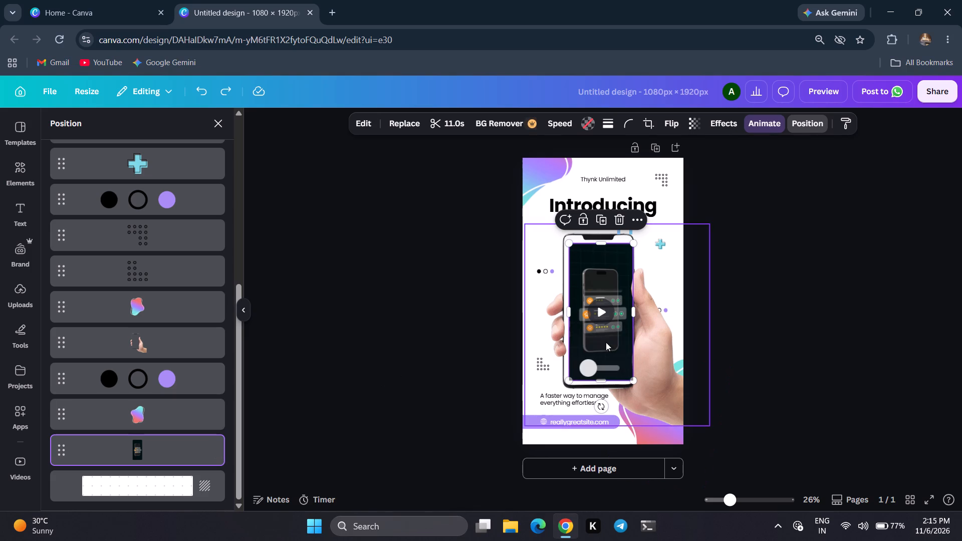
drag(570, 242, 561, 236)
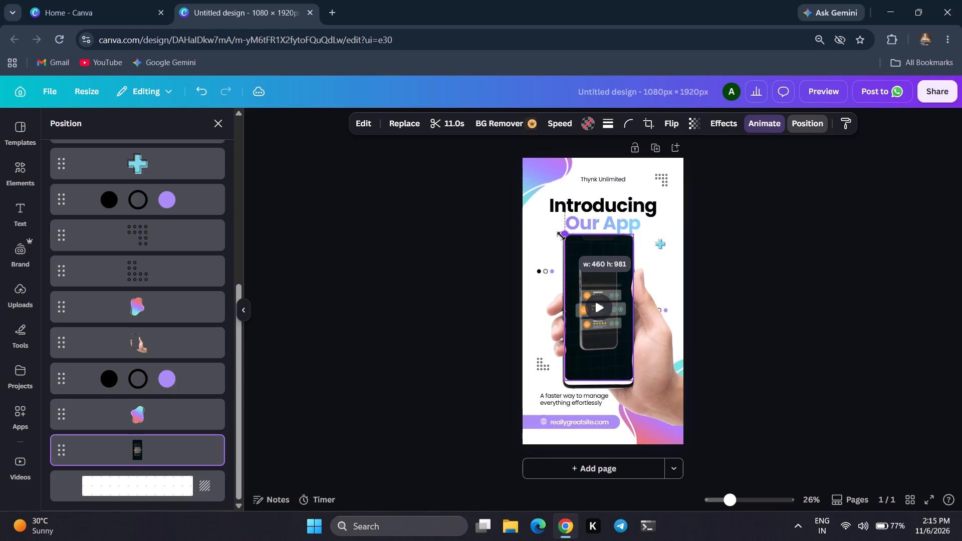
drag(561, 236, 562, 237)
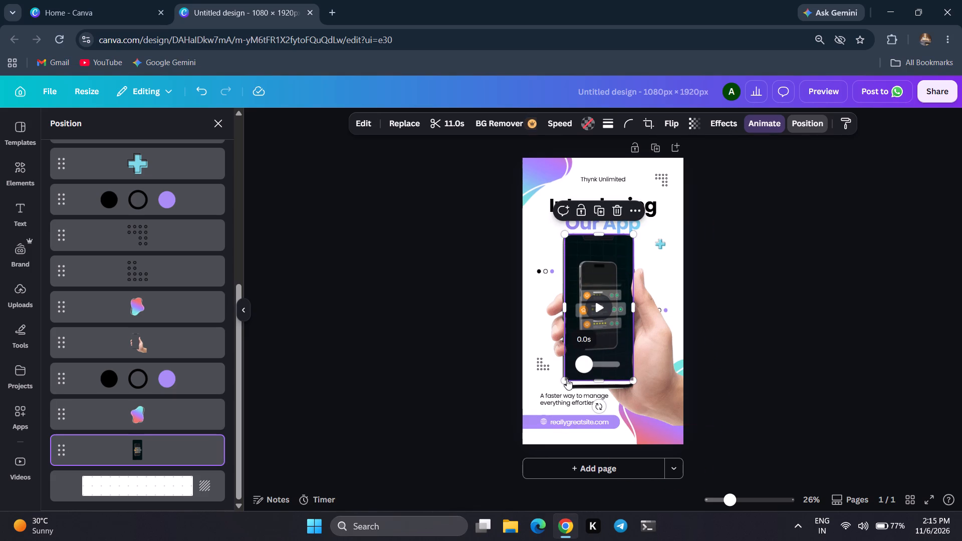
click(595, 381)
click(473, 342)
click(499, 271)
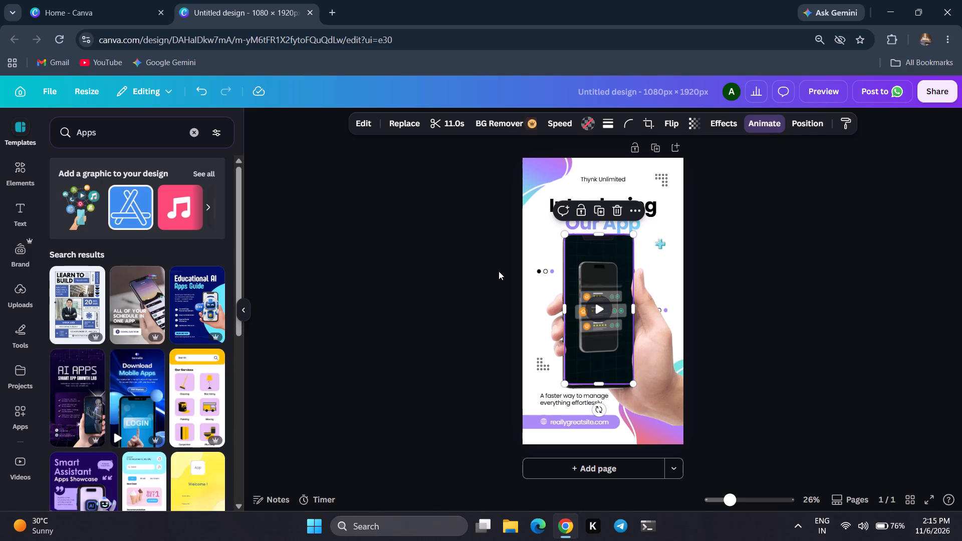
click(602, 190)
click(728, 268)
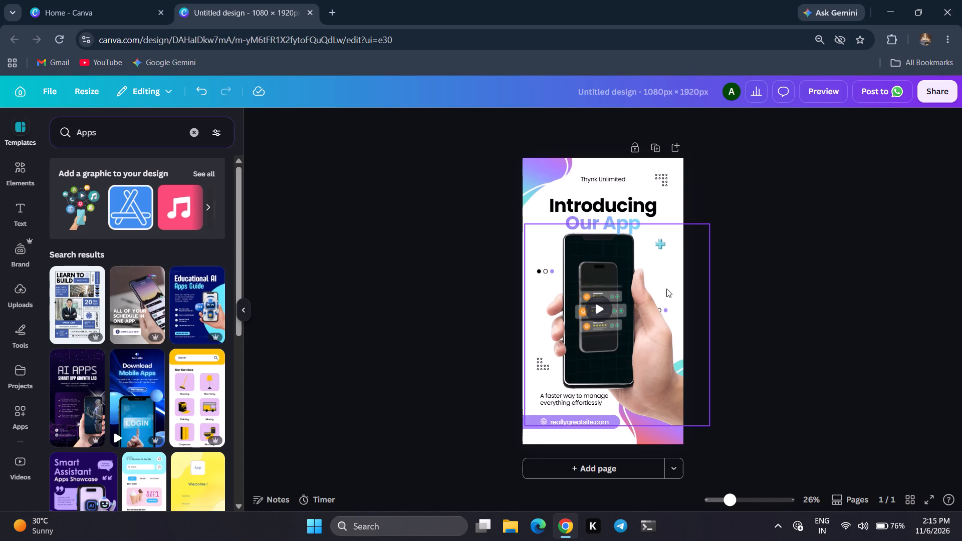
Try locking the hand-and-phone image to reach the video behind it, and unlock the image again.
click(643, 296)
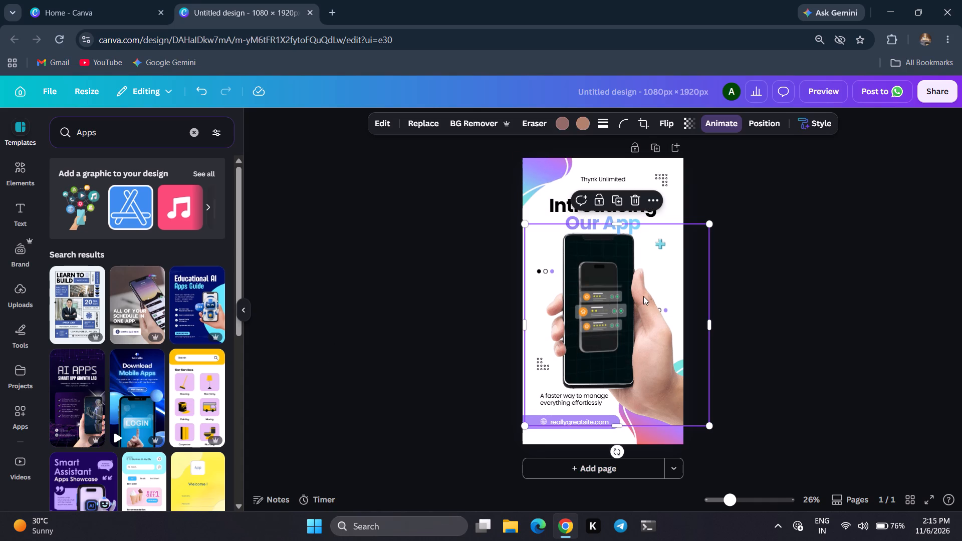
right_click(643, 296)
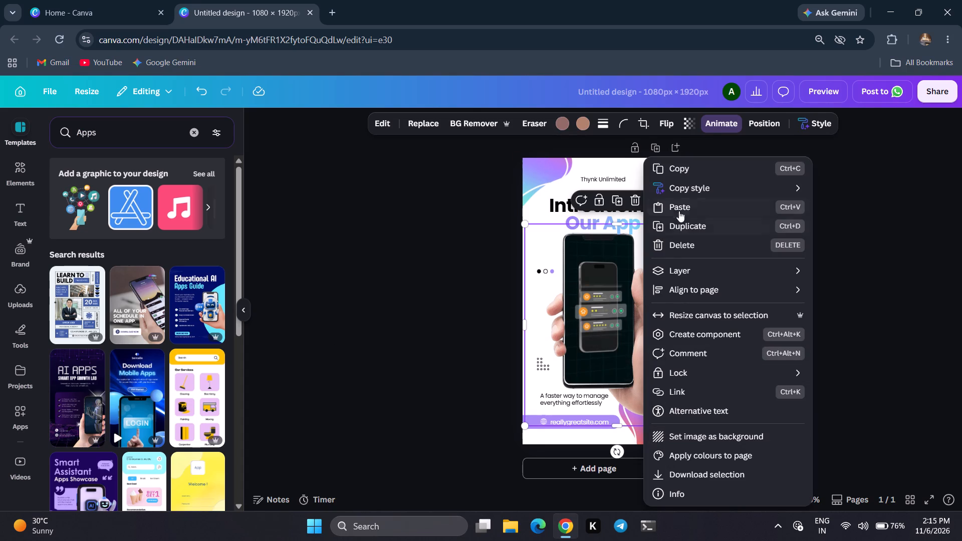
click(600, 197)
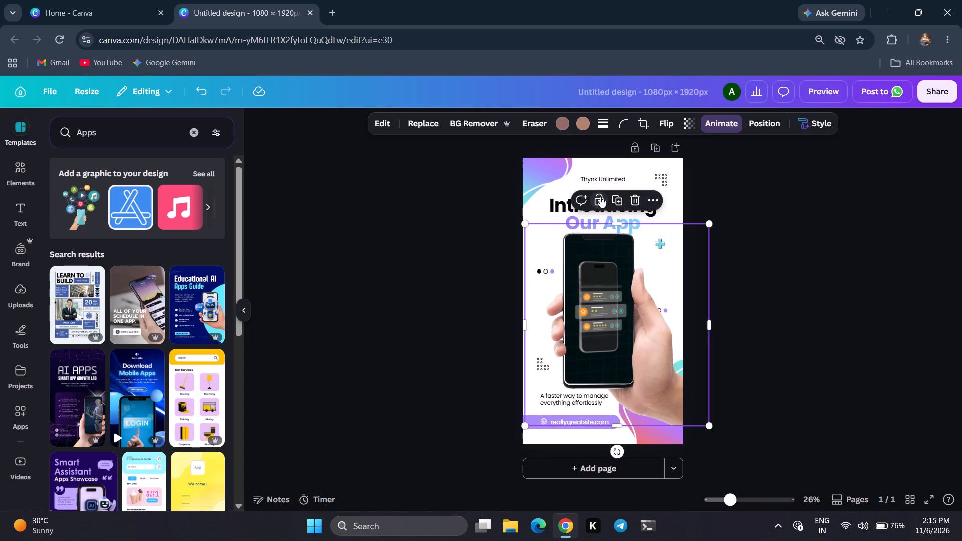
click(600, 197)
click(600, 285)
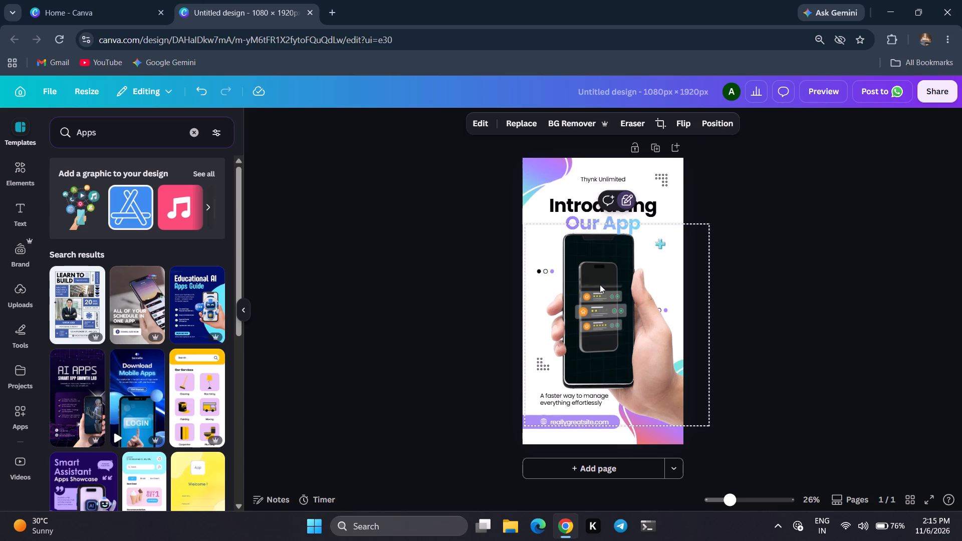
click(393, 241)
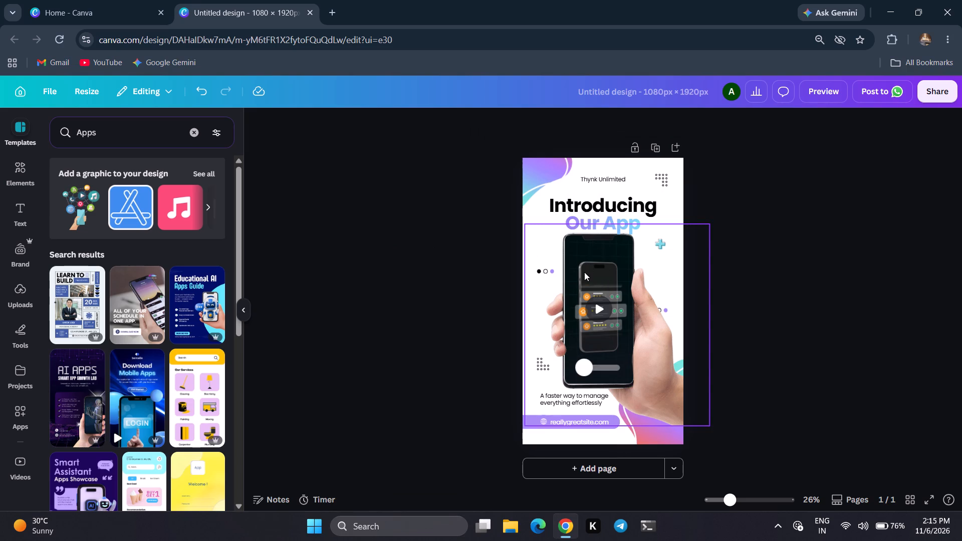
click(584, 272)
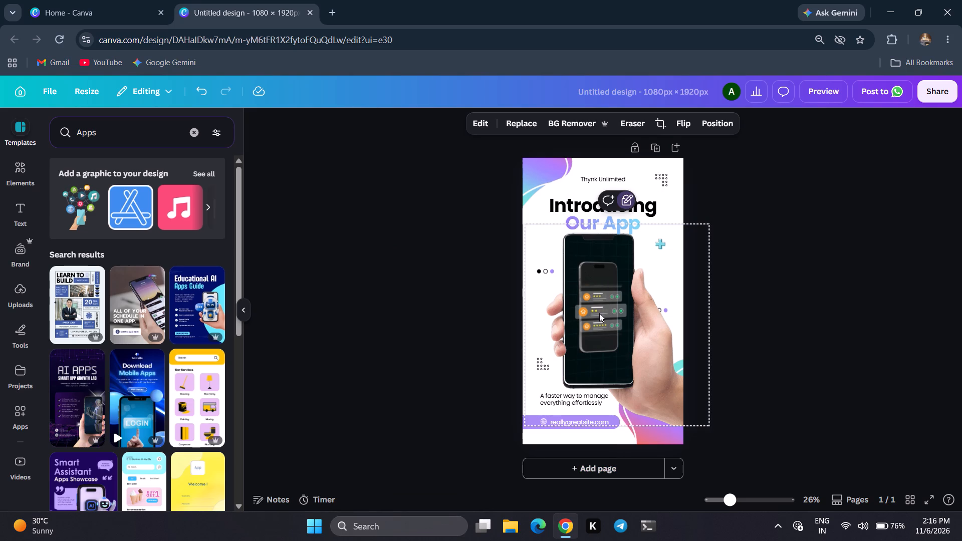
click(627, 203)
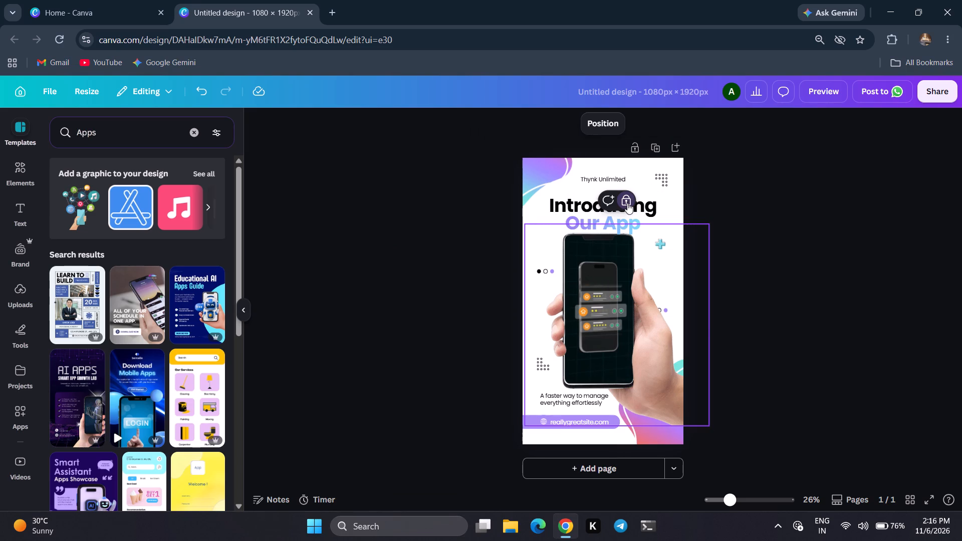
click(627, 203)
Move the hand-and-phone image layer below the screen video, directly above the background.
click(761, 119)
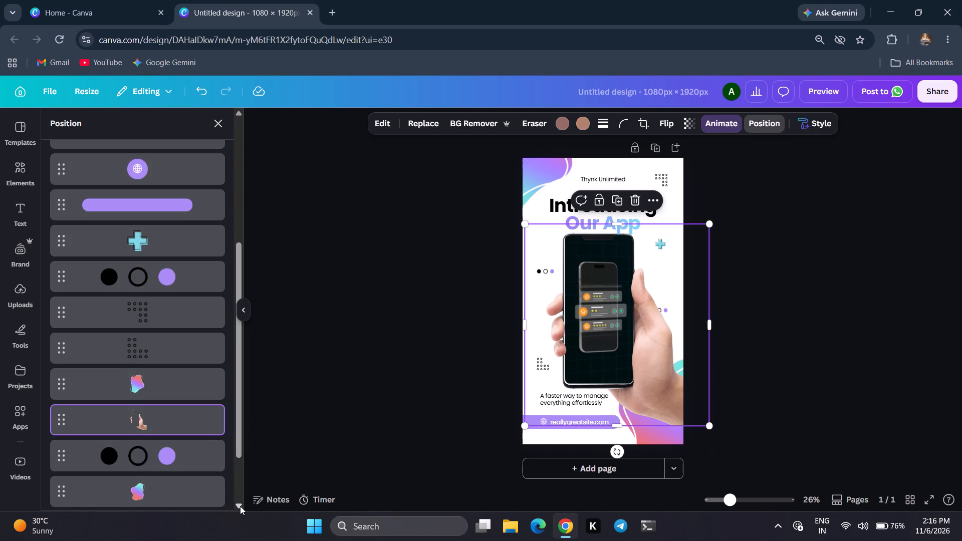
triple_click(240, 506)
click(240, 506)
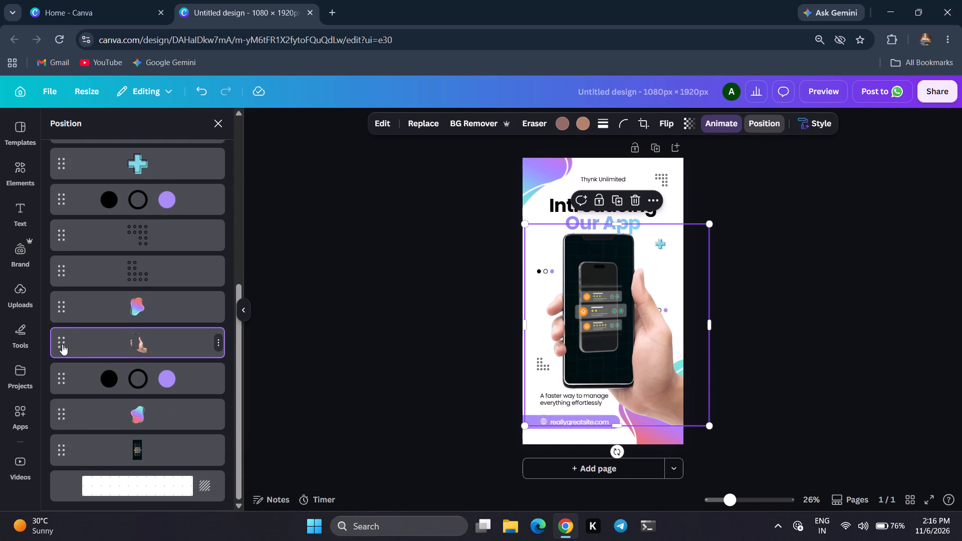
drag(62, 344, 57, 458)
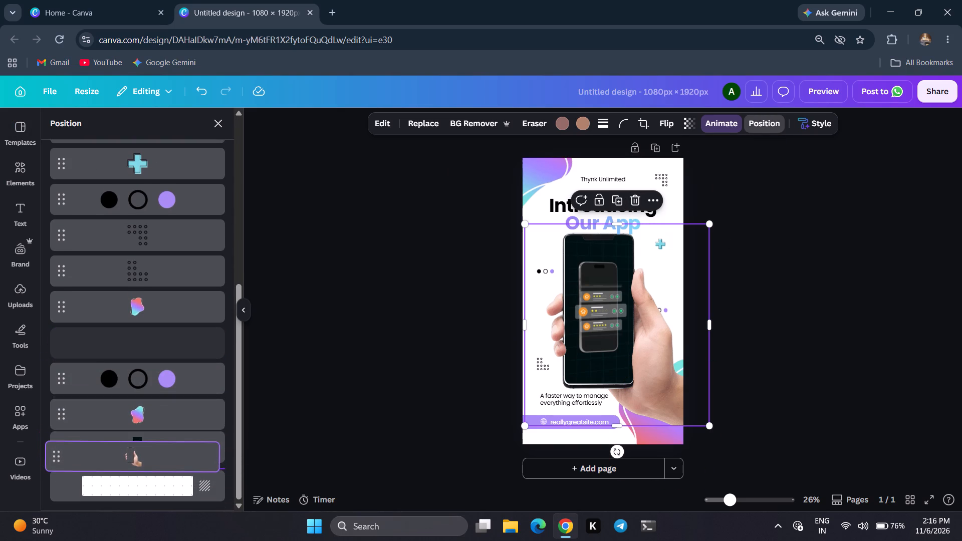
click(401, 334)
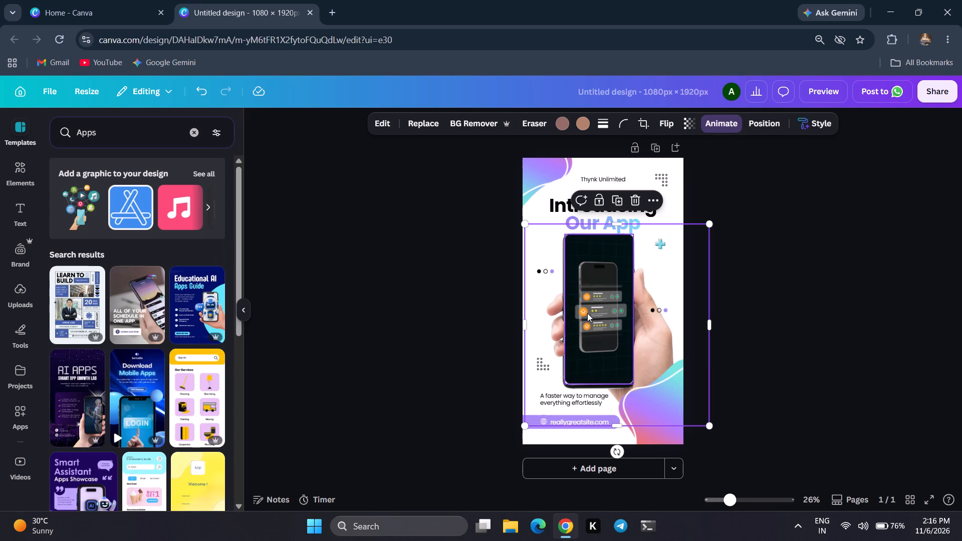
Move the screen video slightly down to line up with the phone outline.
click(597, 314)
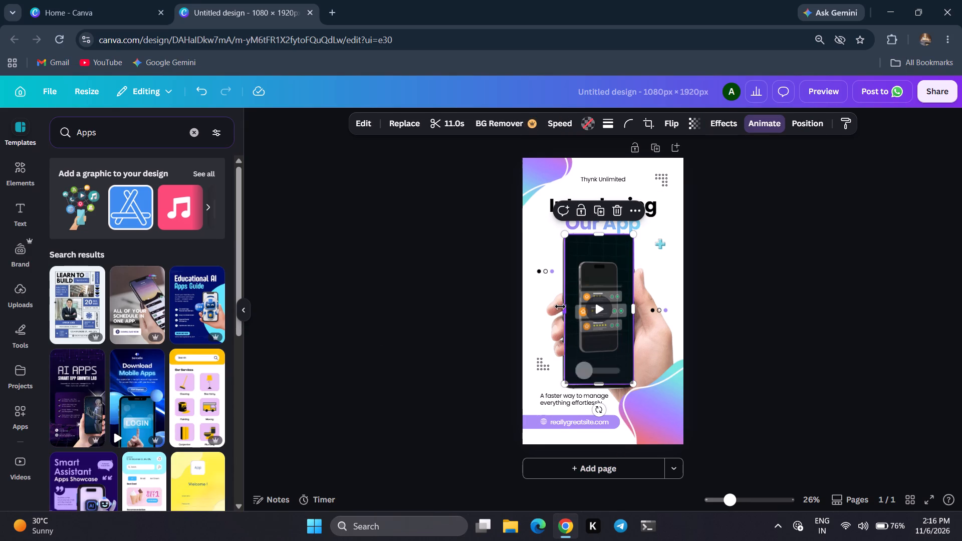
click(565, 308)
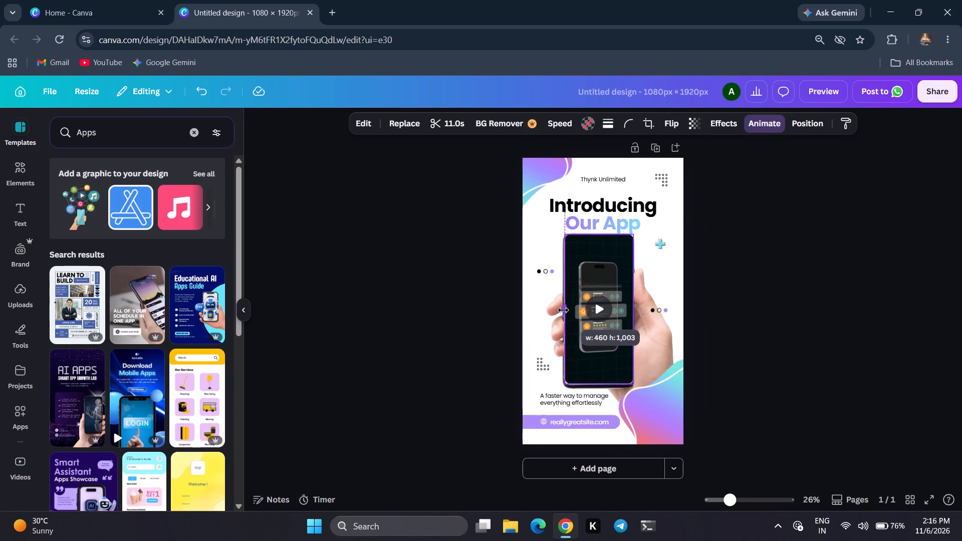
click(447, 337)
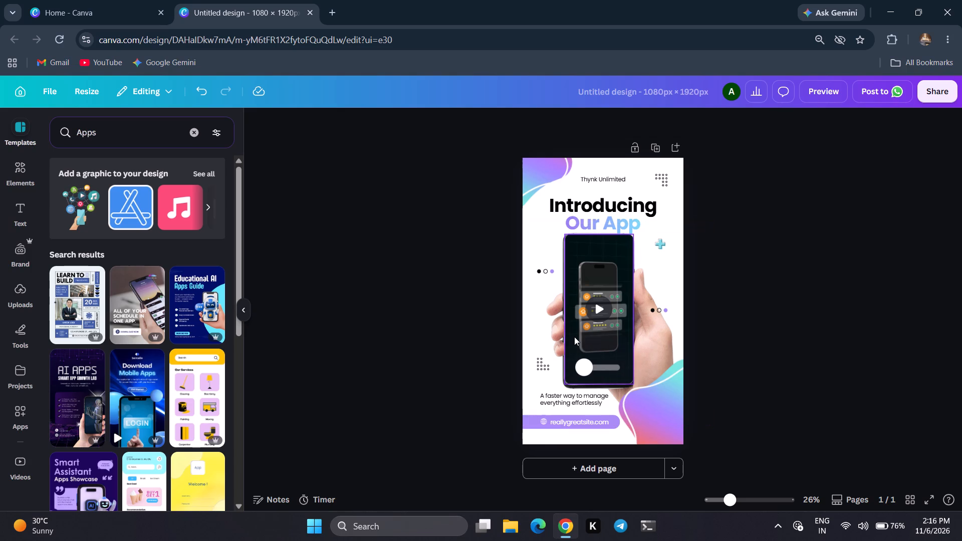
click(574, 337)
click(574, 337)
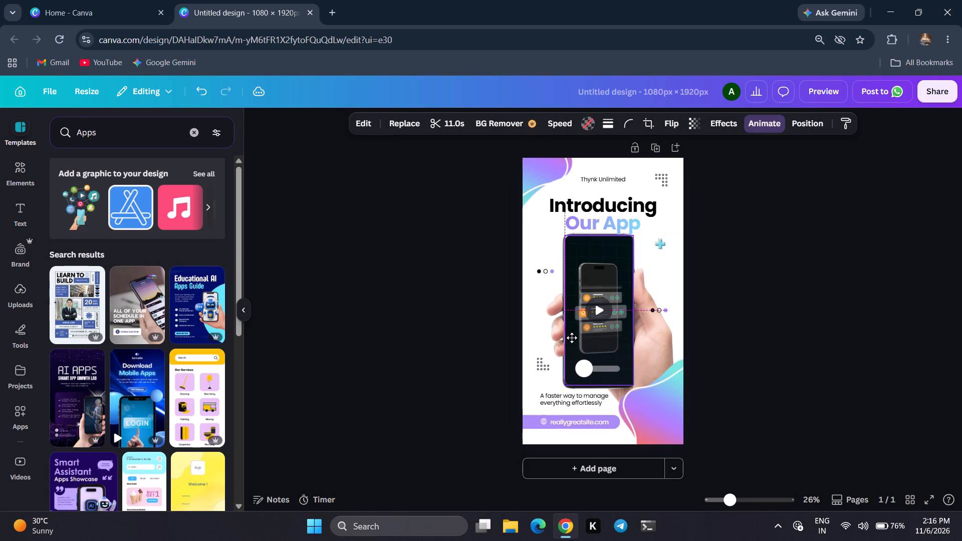
Move the "Our App" heading line slightly to the left, centring it over the phone.
click(582, 224)
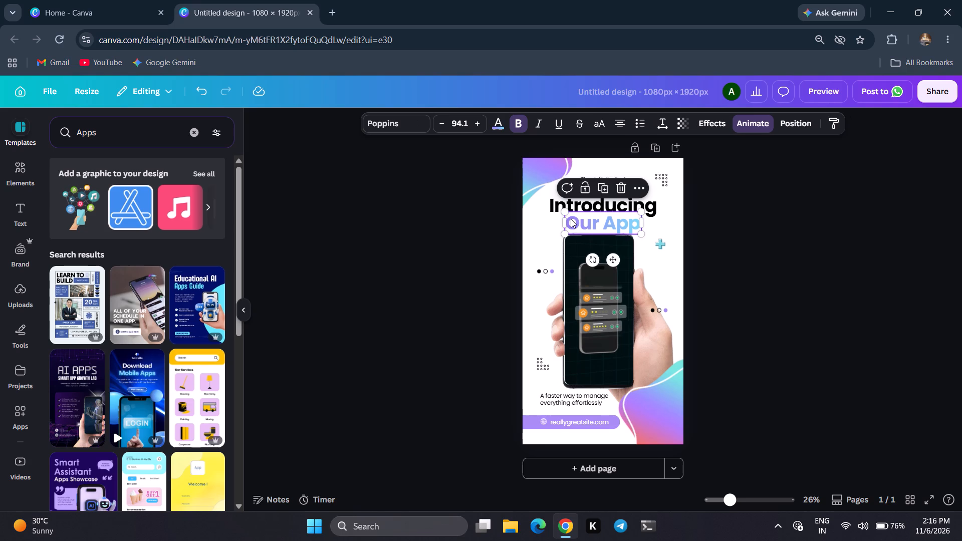
drag(571, 219, 566, 218)
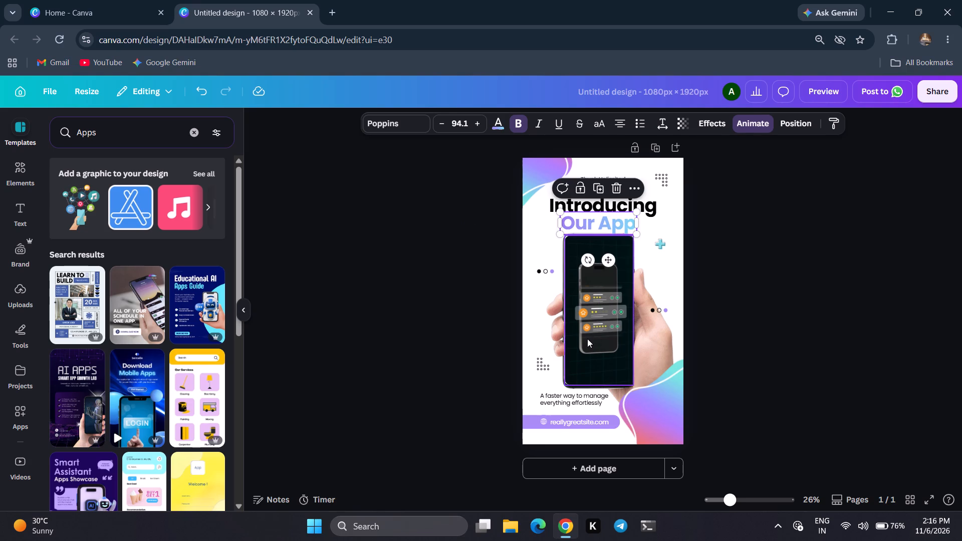
Nudge the screen video slightly to the left so it is centred under the "Our App" heading.
click(587, 339)
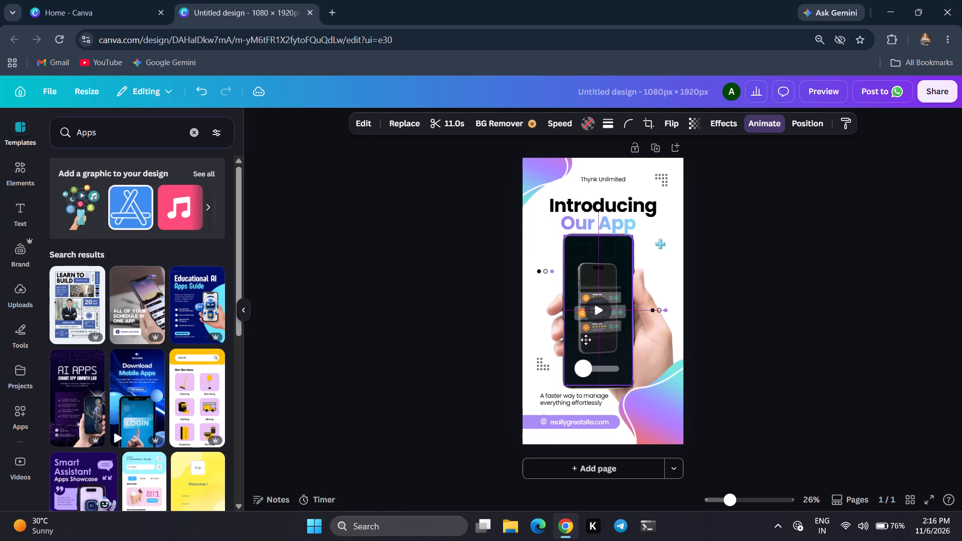
click(450, 325)
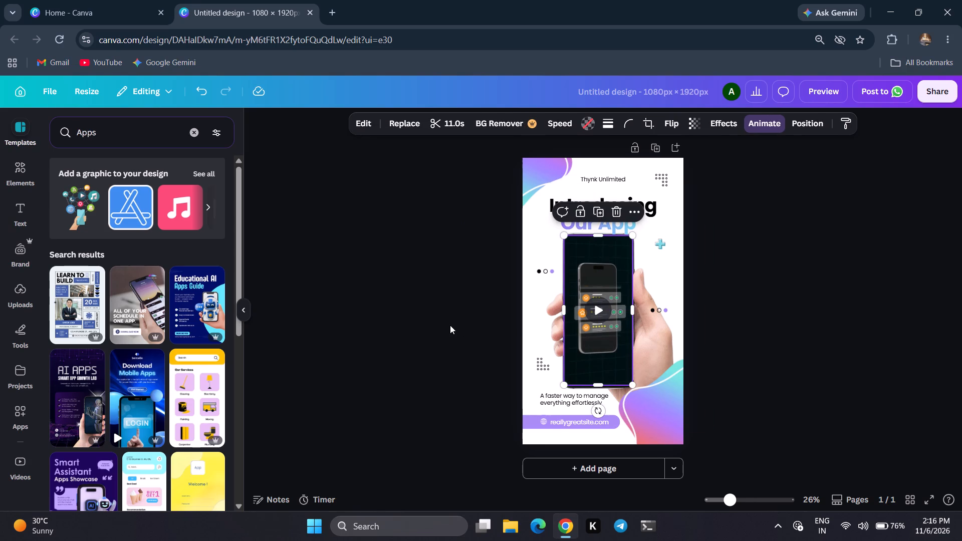
click(478, 318)
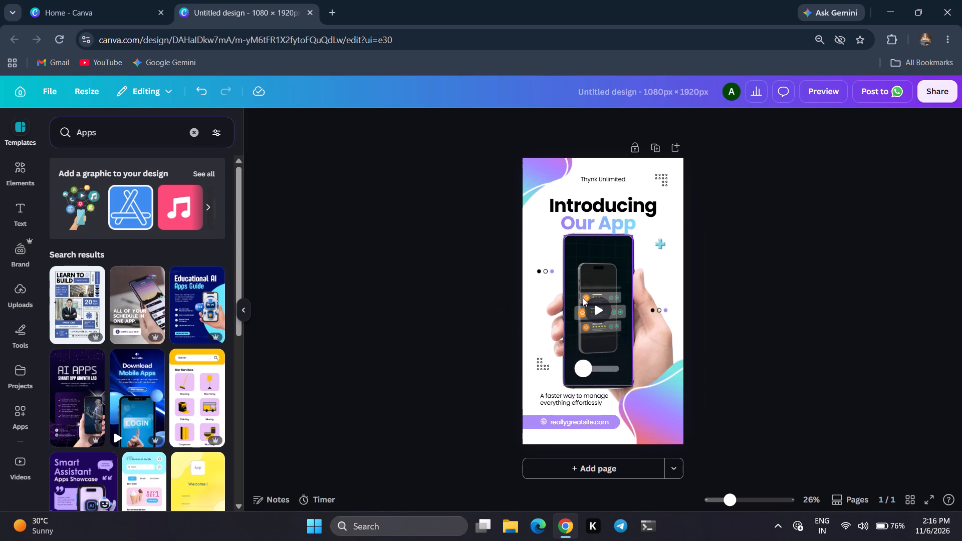
Delete the video from the phone screen while keeping its empty frame.
click(583, 298)
click(619, 212)
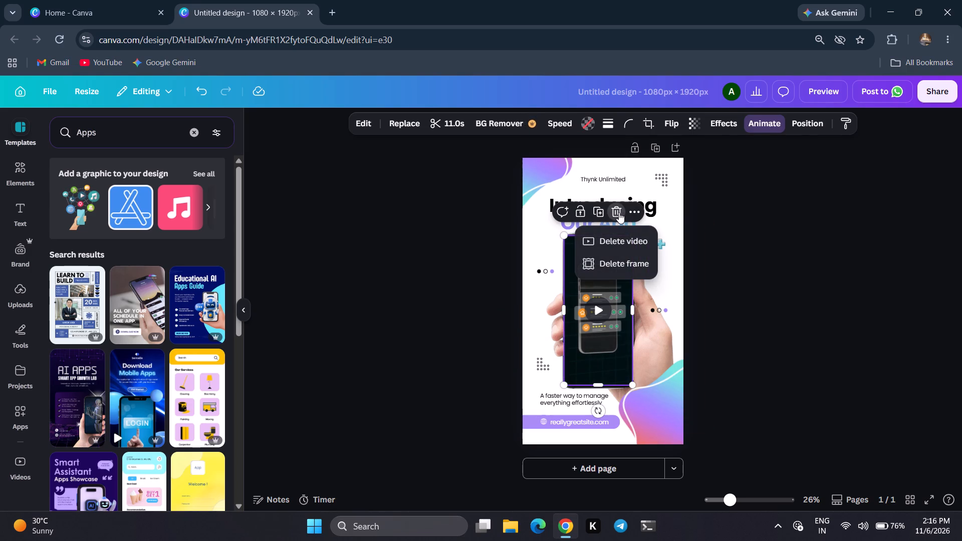
click(614, 243)
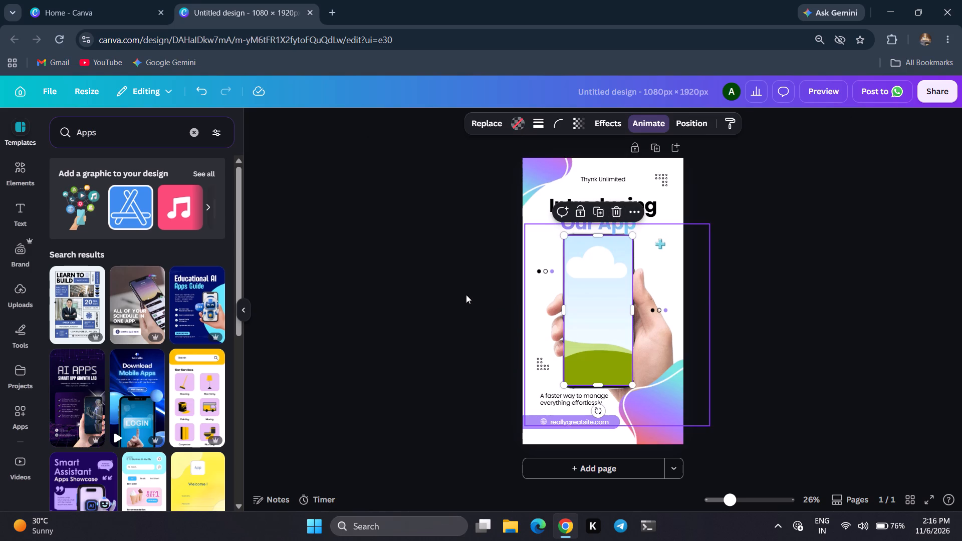
click(466, 295)
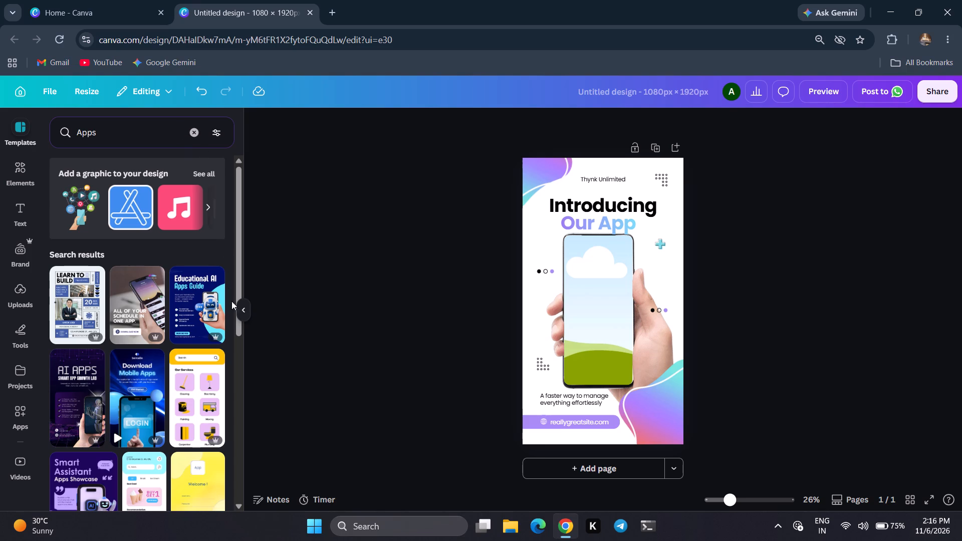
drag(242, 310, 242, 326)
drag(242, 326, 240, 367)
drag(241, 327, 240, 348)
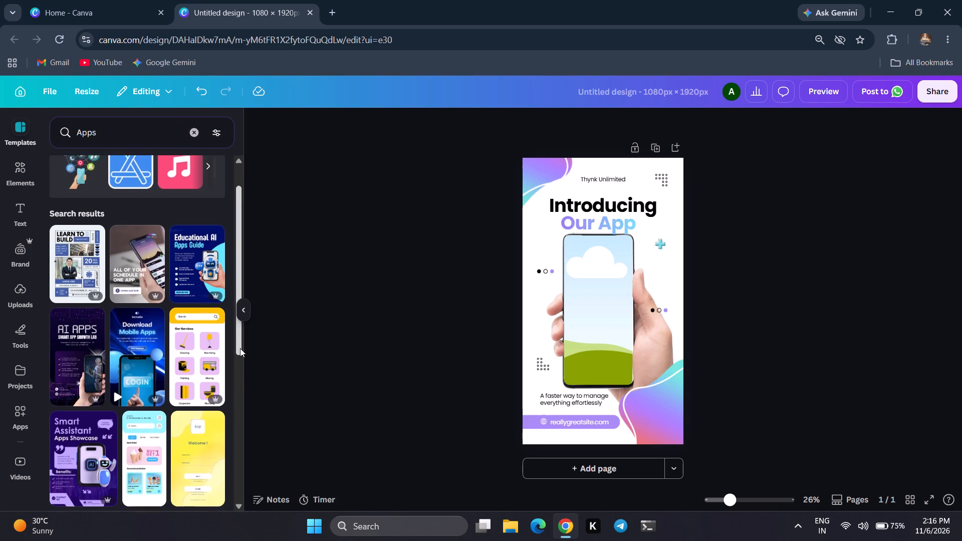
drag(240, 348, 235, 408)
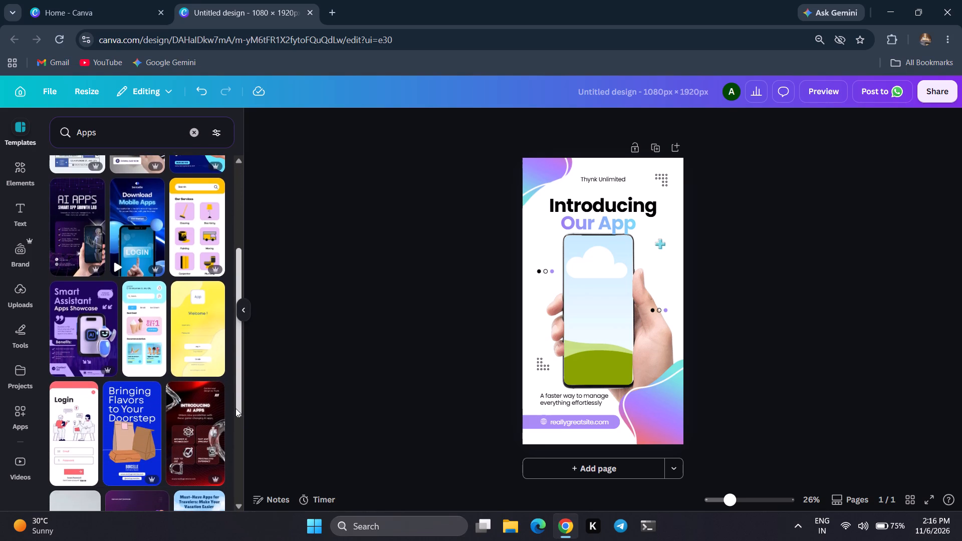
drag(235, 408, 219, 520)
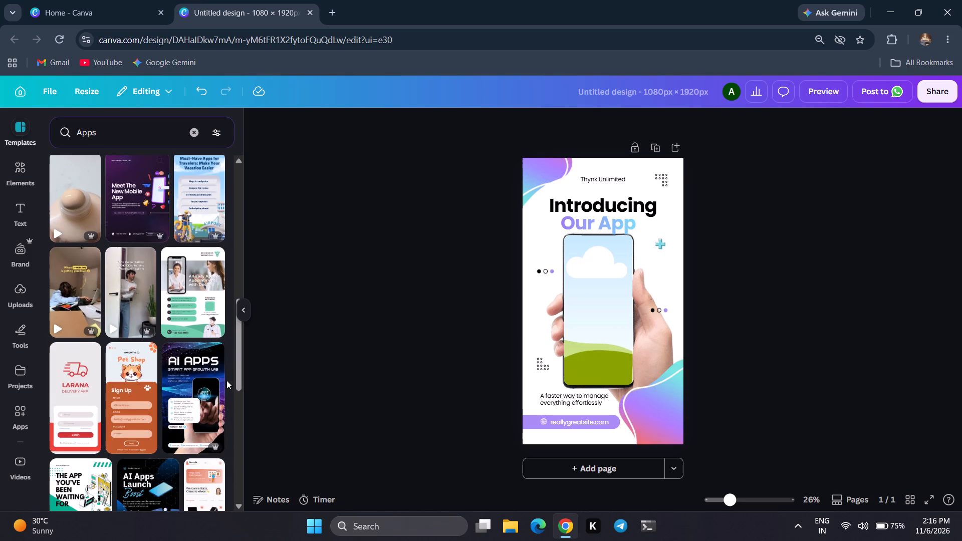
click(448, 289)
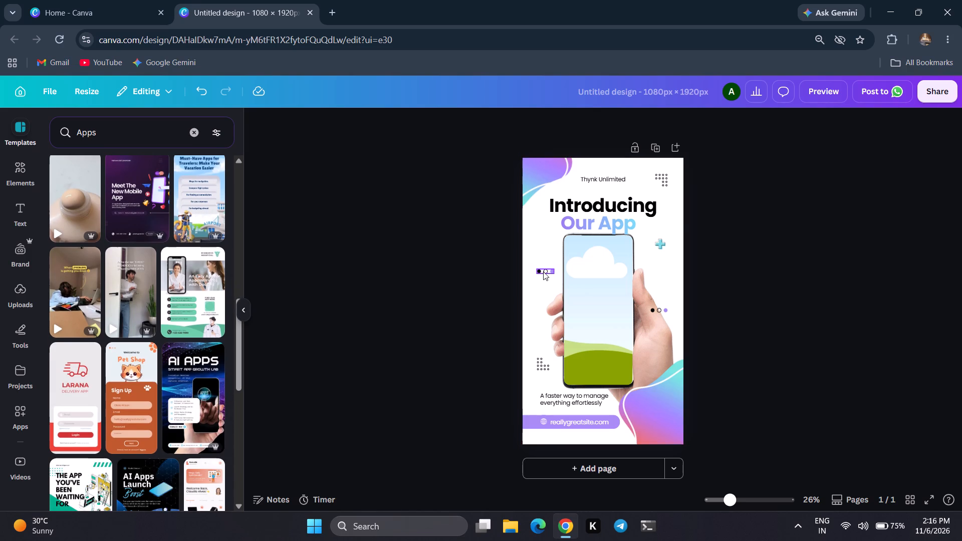
Delete the blue plus sign, the "Thynk Unlimited" text and the upper dot grid from the page.
click(659, 247)
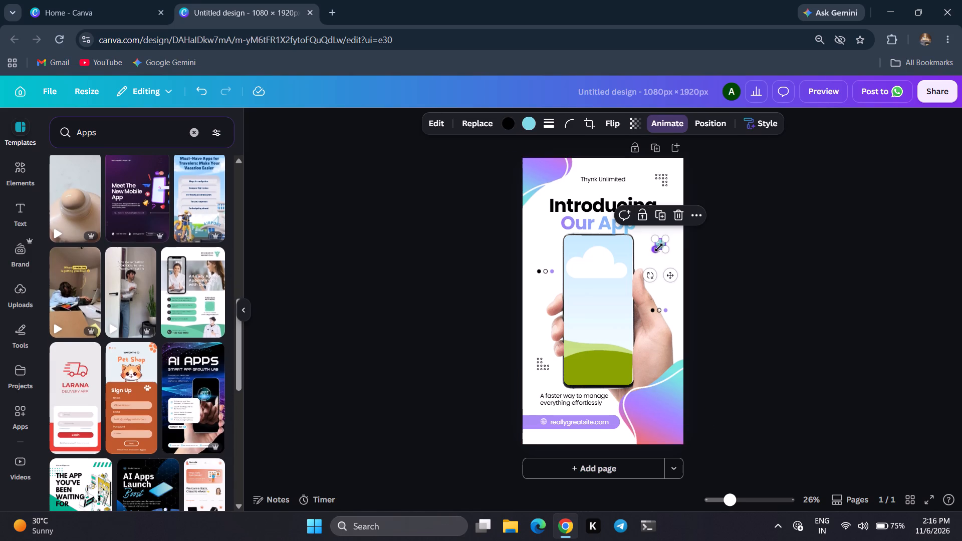
click(676, 216)
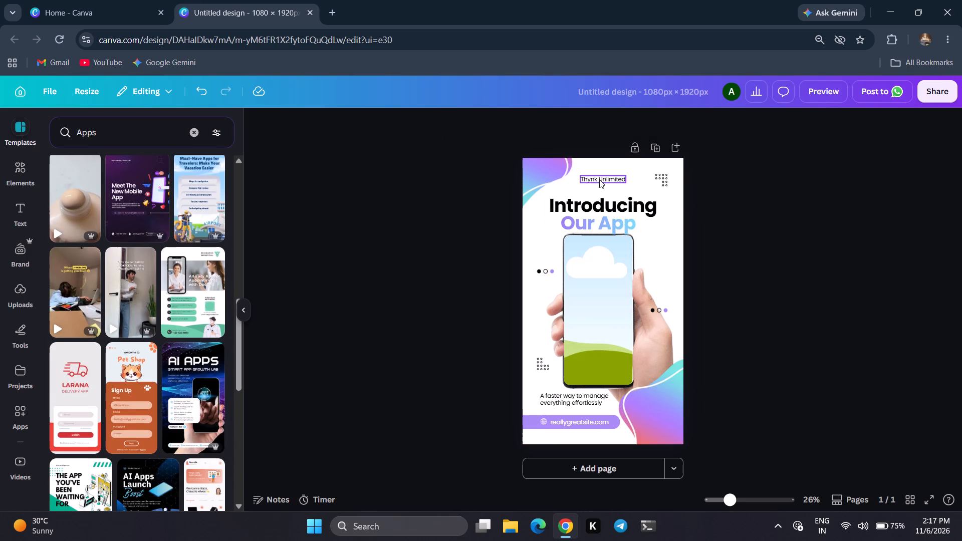
click(599, 179)
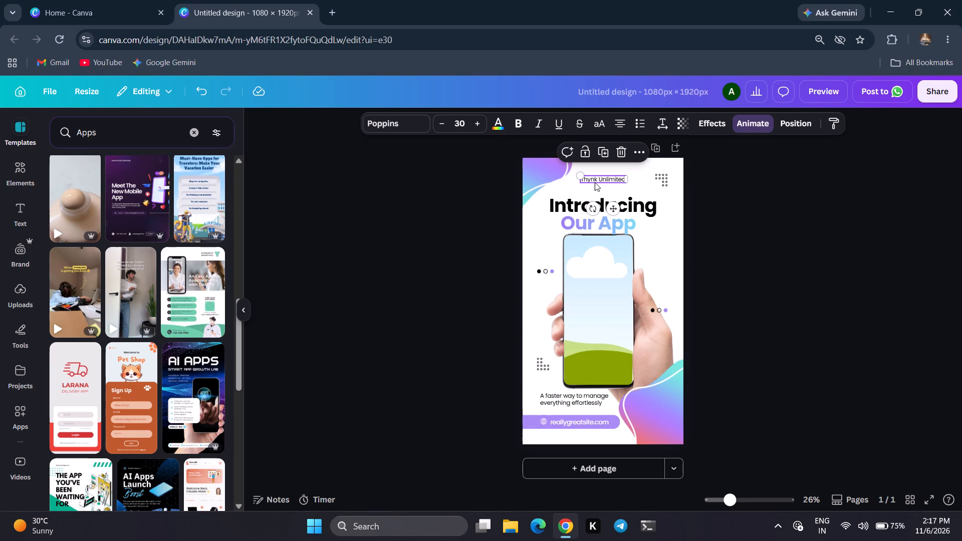
click(628, 151)
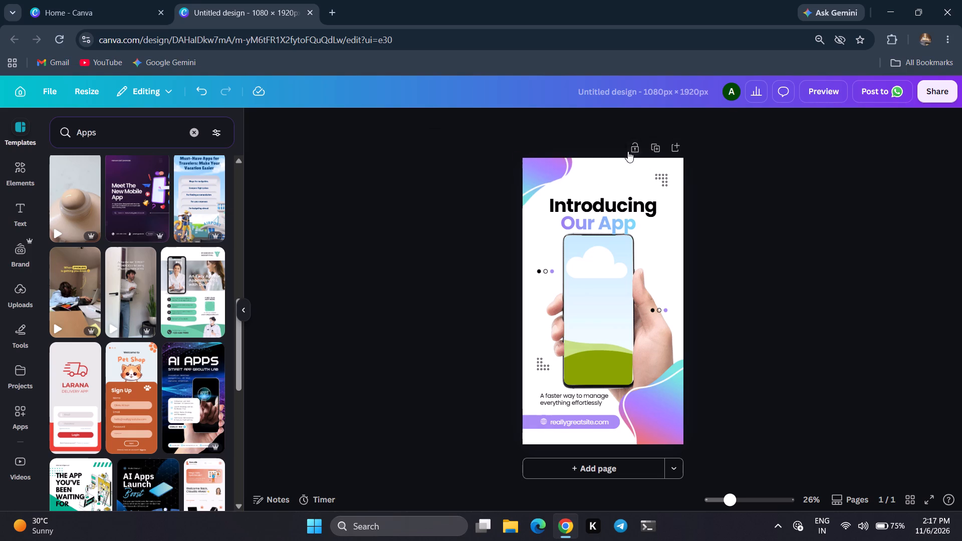
click(665, 182)
click(773, 223)
click(655, 176)
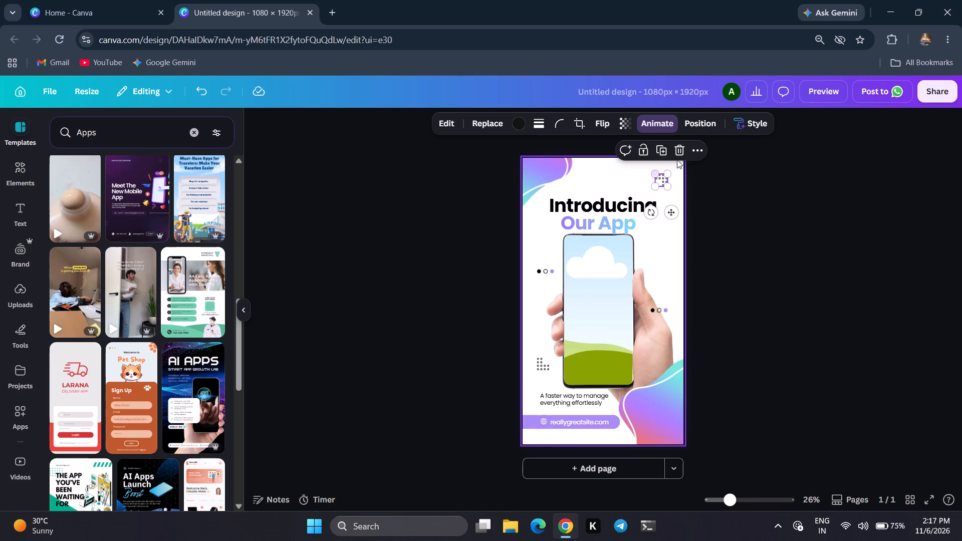
click(679, 151)
Recolour the gradient shape in the page's upper-left corner: first and third colours red #ff3131, second colour orange #ff751f.
click(555, 171)
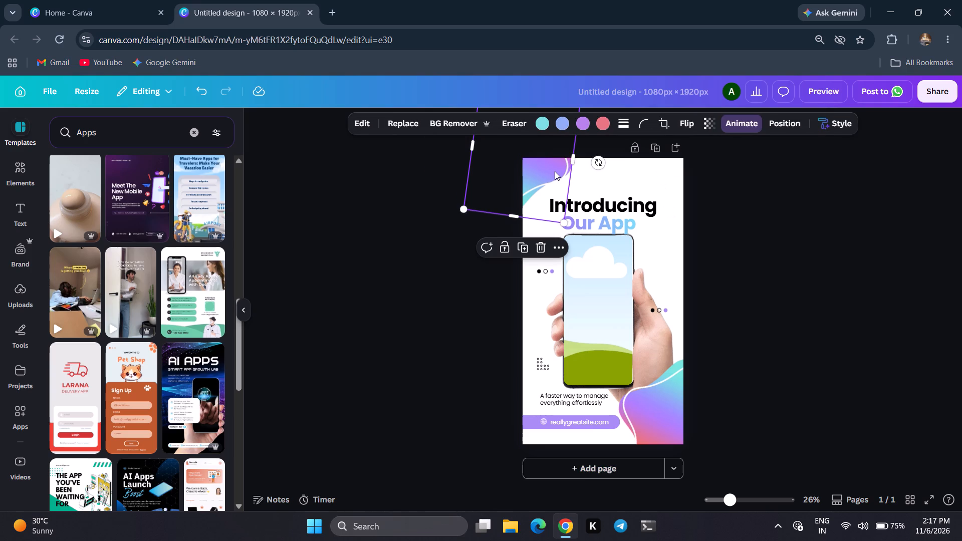
click(541, 124)
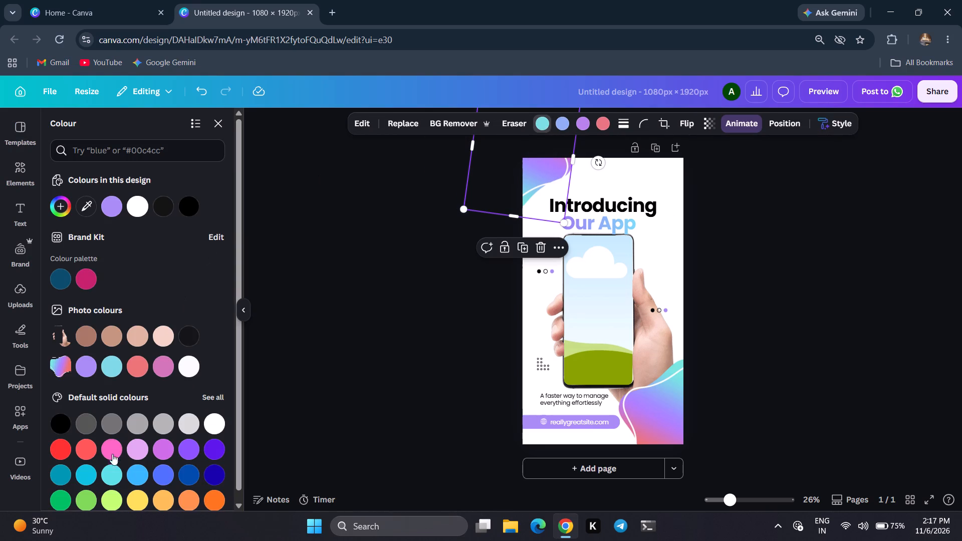
click(57, 448)
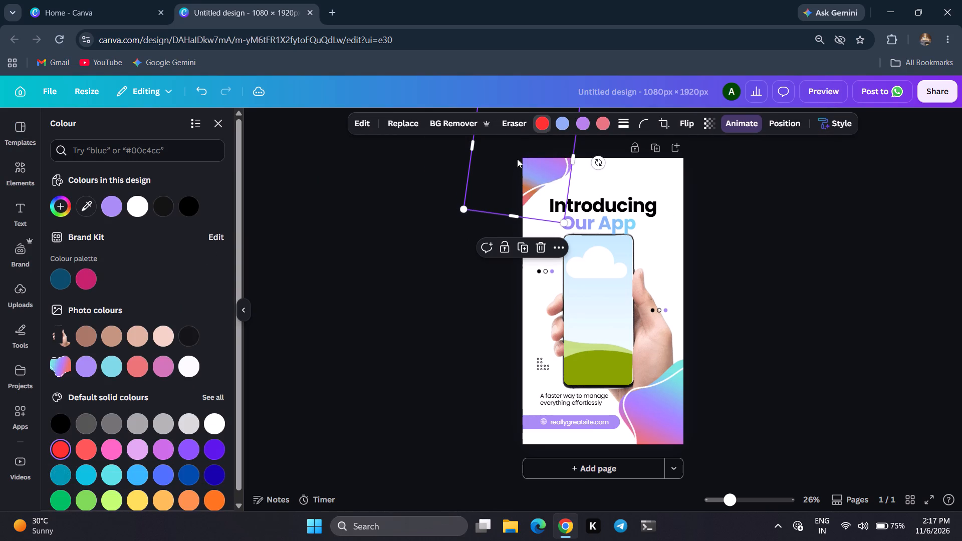
click(562, 121)
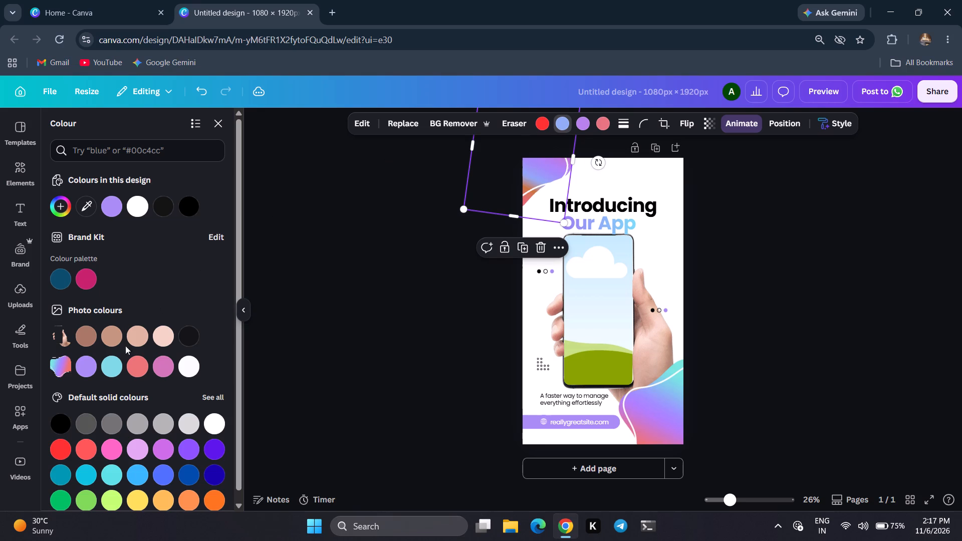
click(213, 501)
click(585, 114)
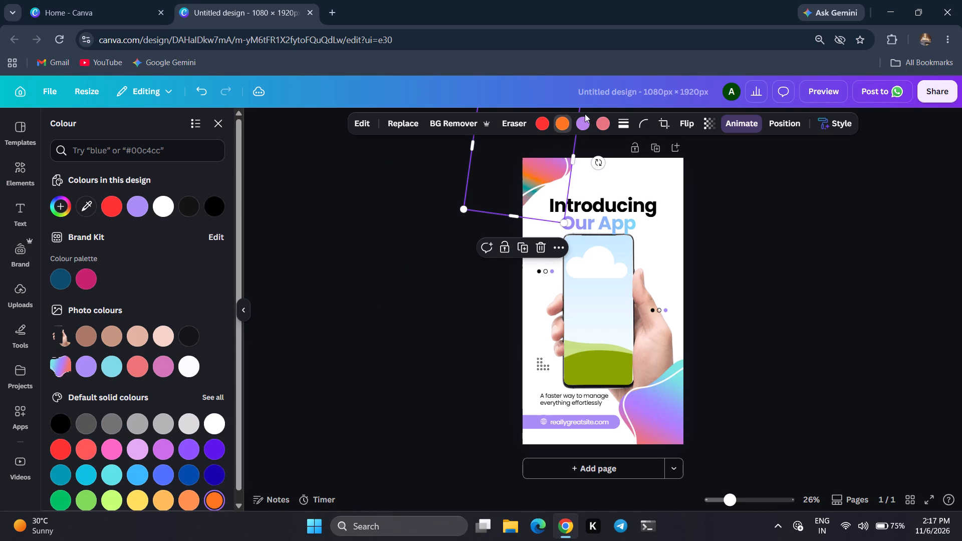
click(584, 124)
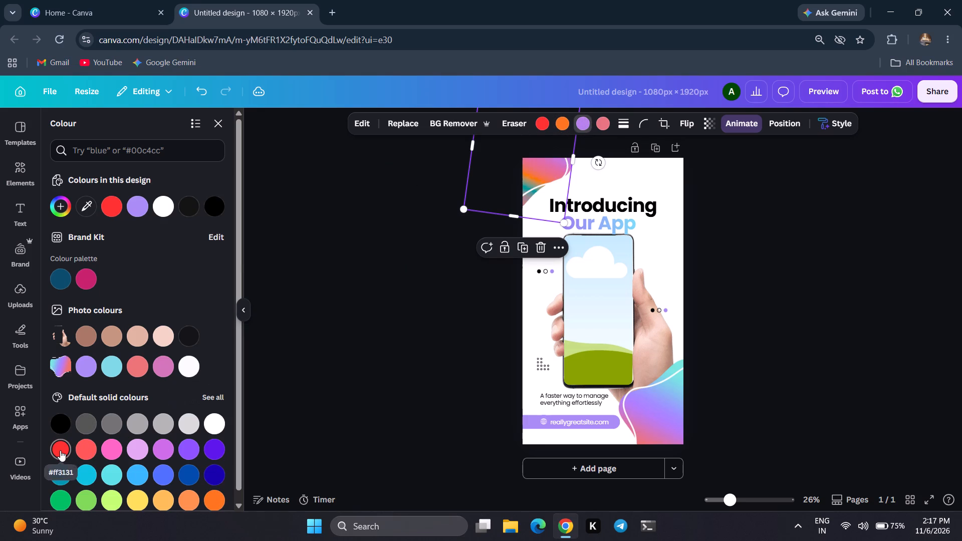
click(60, 450)
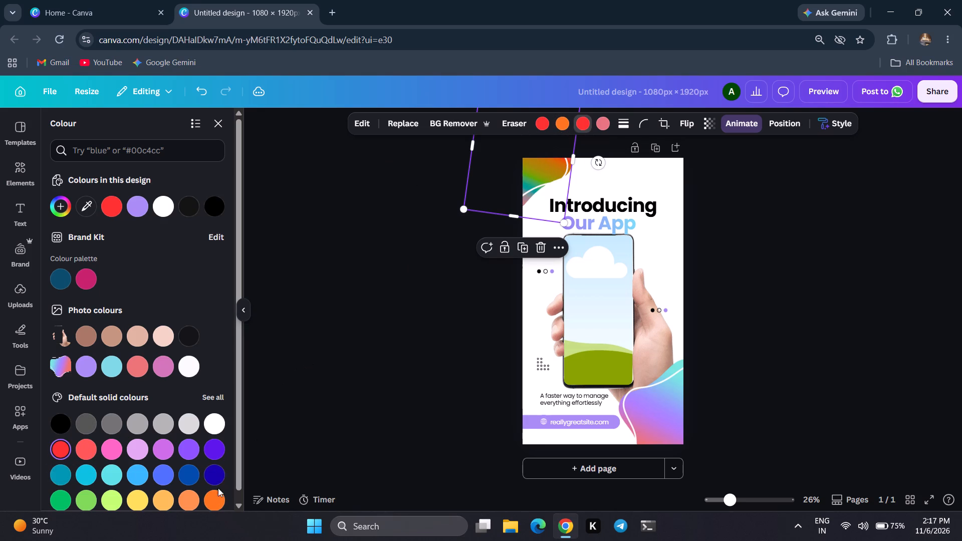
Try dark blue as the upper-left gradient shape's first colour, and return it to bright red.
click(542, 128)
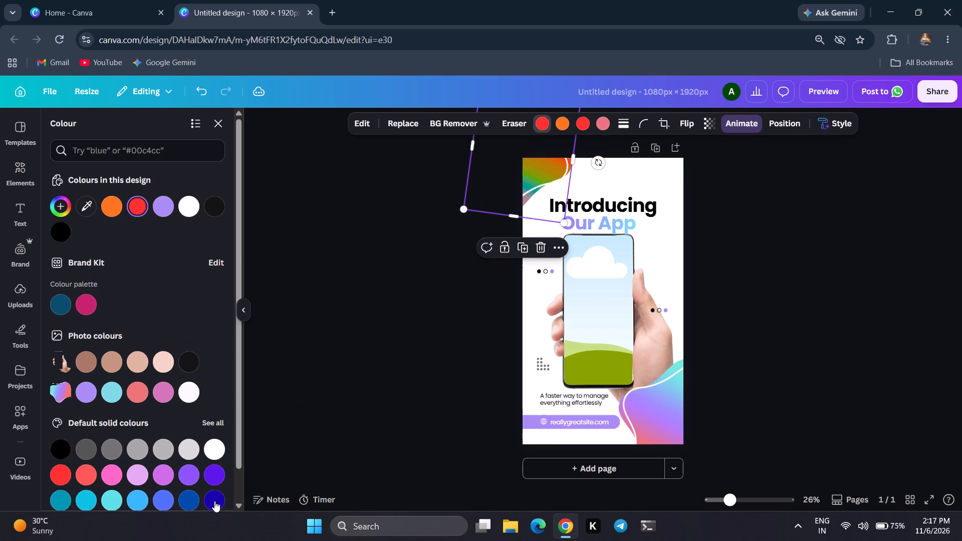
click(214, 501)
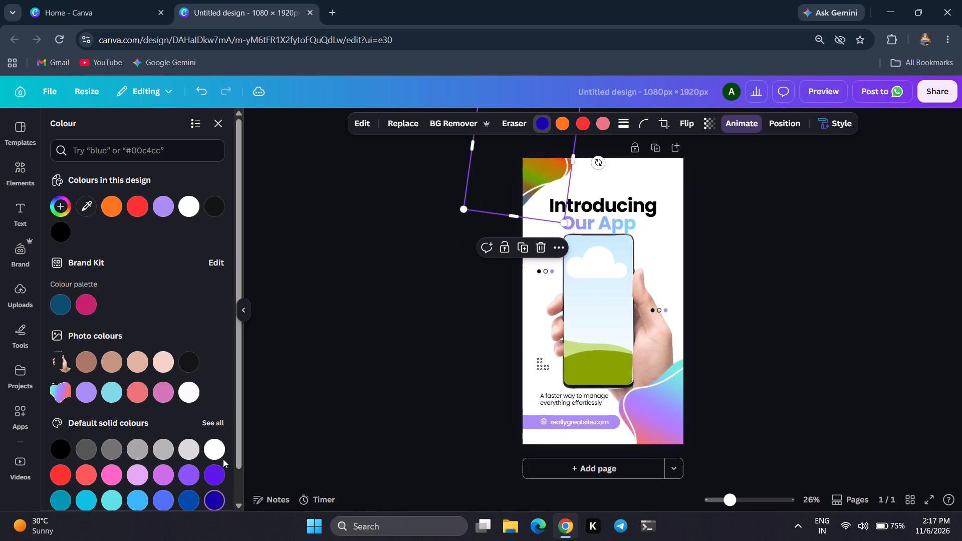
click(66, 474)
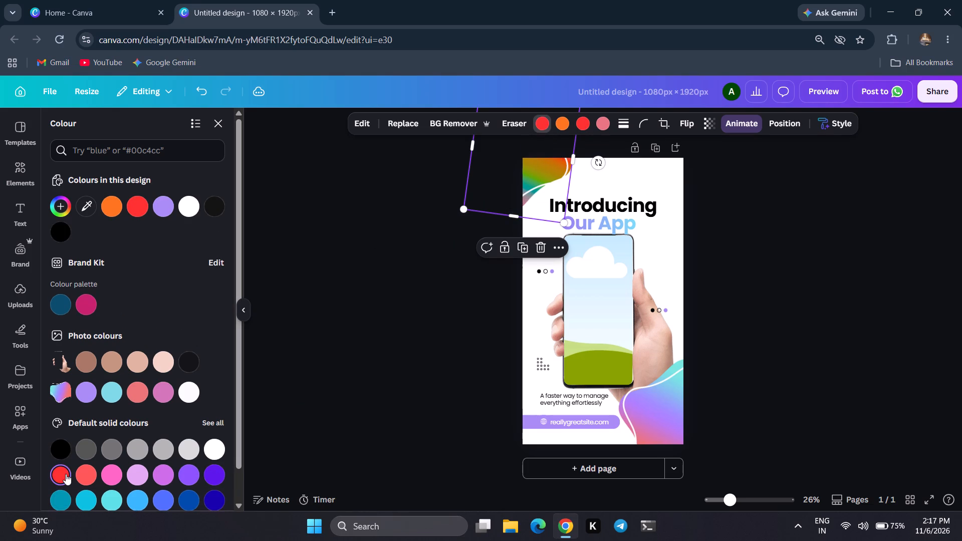
Try red, orange and pastel purple for the upper-left gradient shape's second colour, settling on red #ff3131.
click(561, 122)
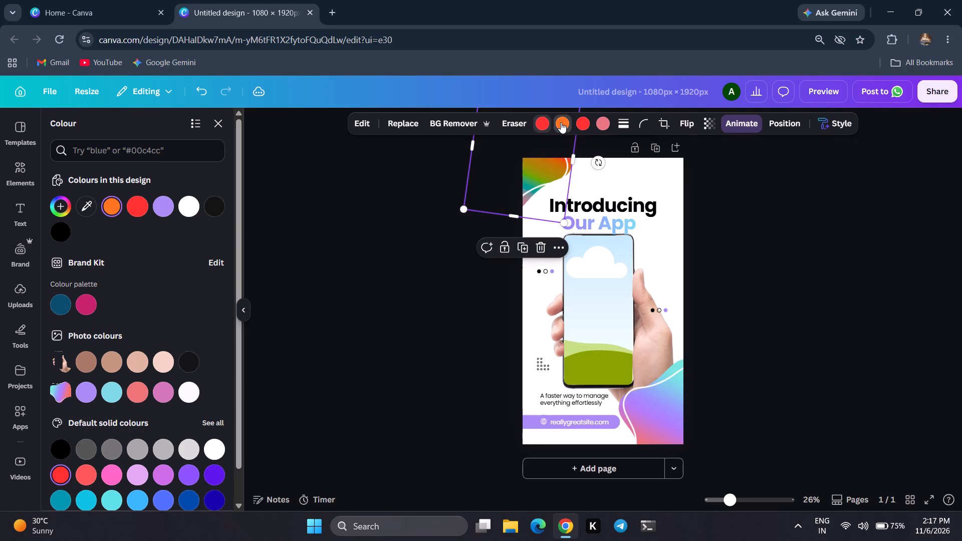
click(129, 202)
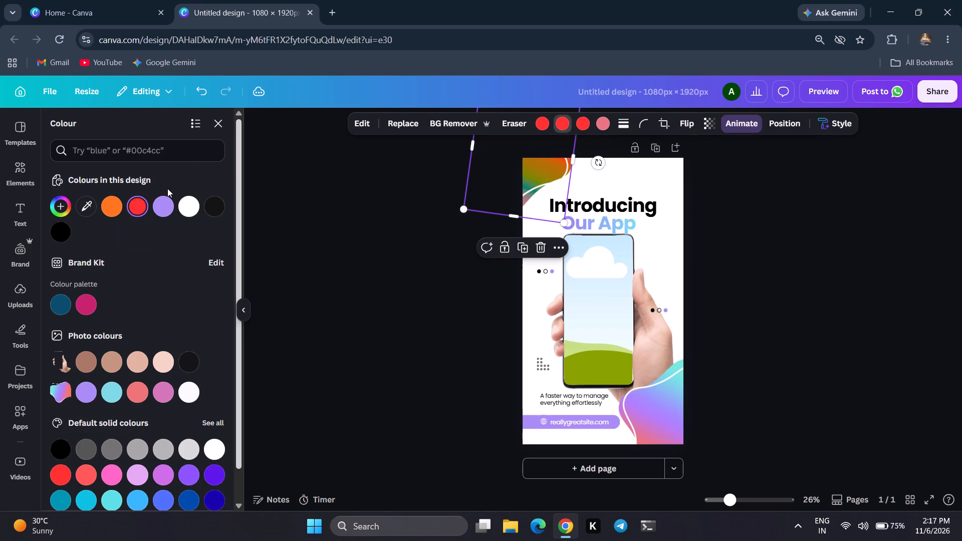
click(106, 206)
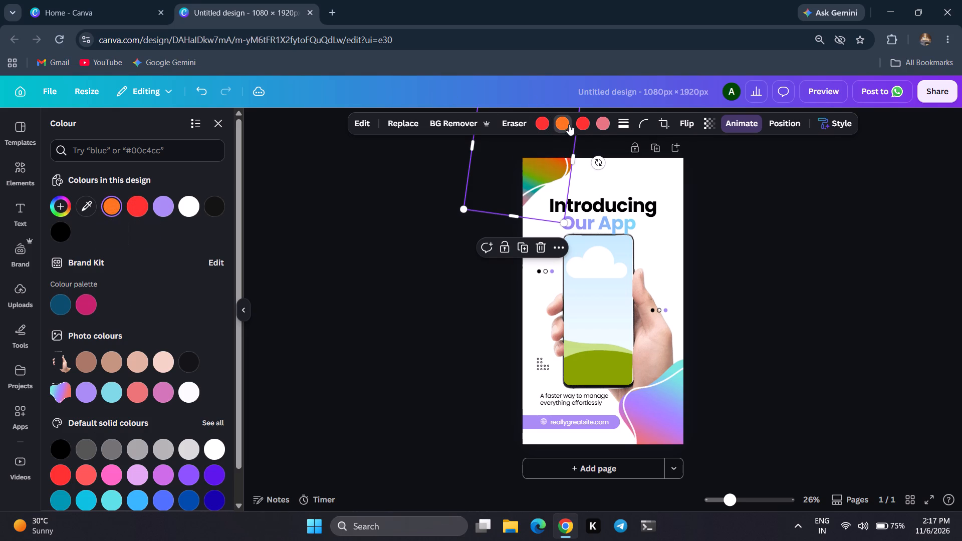
click(159, 205)
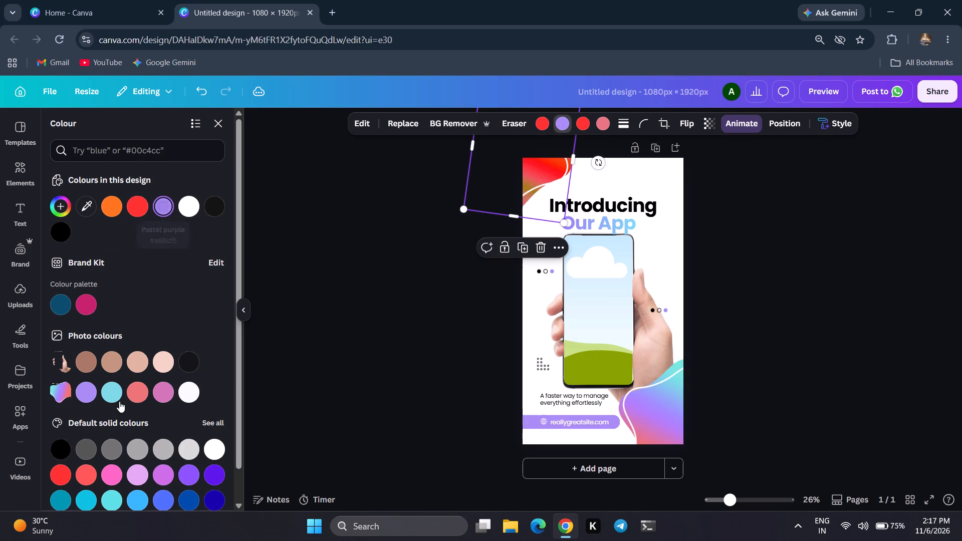
click(56, 474)
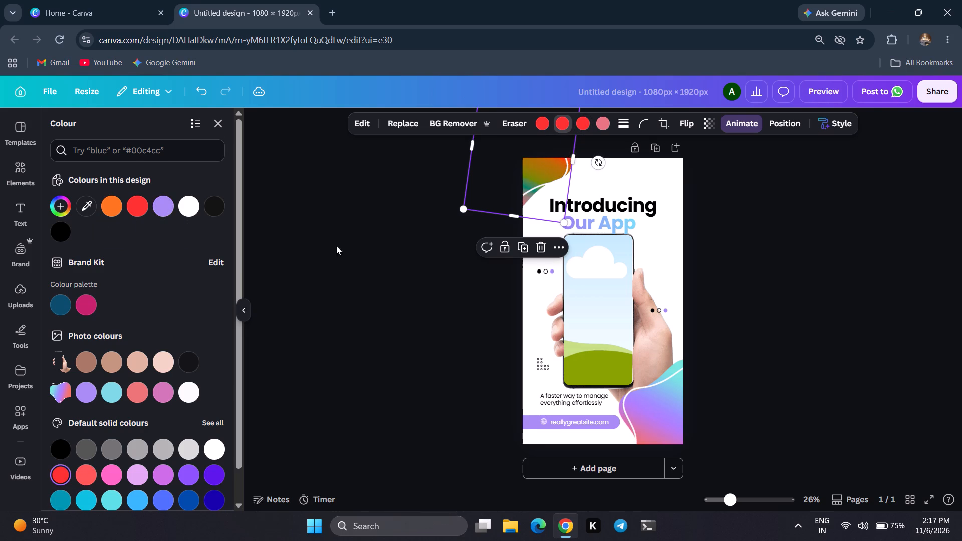
Open the fourth colour, pink, of the upper-left gradient shape for editing.
click(603, 124)
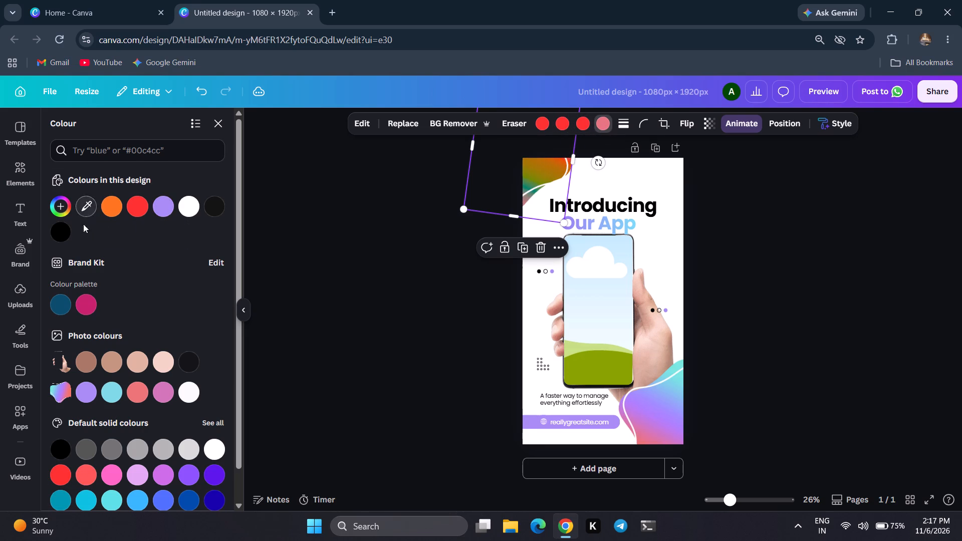
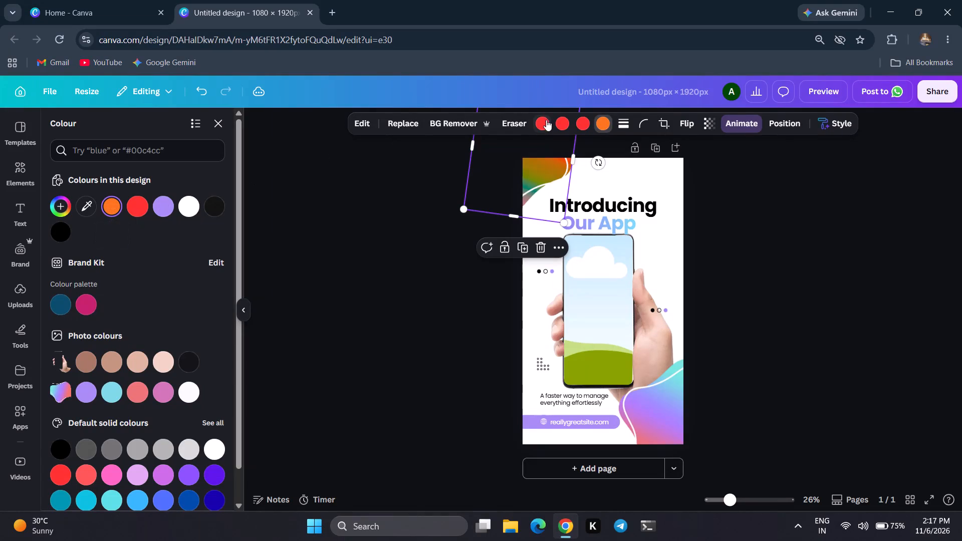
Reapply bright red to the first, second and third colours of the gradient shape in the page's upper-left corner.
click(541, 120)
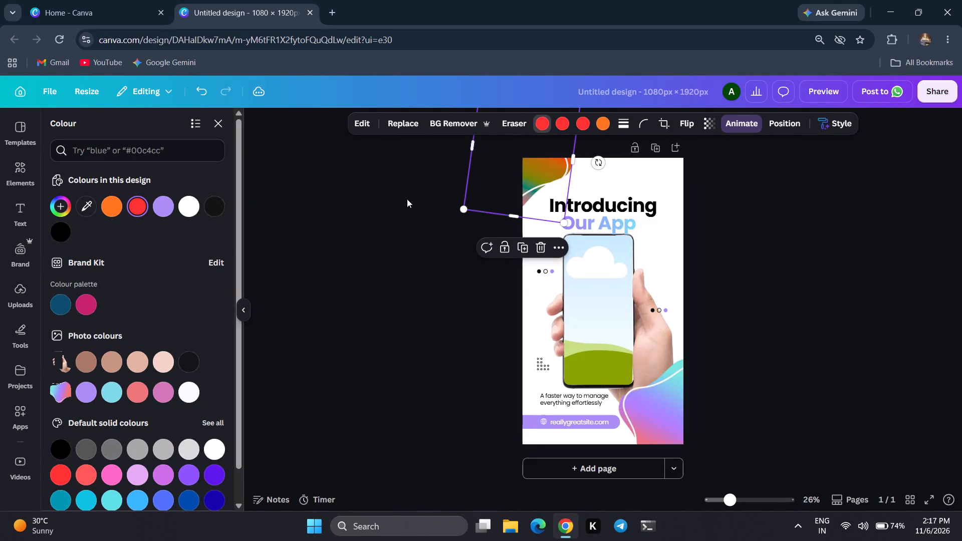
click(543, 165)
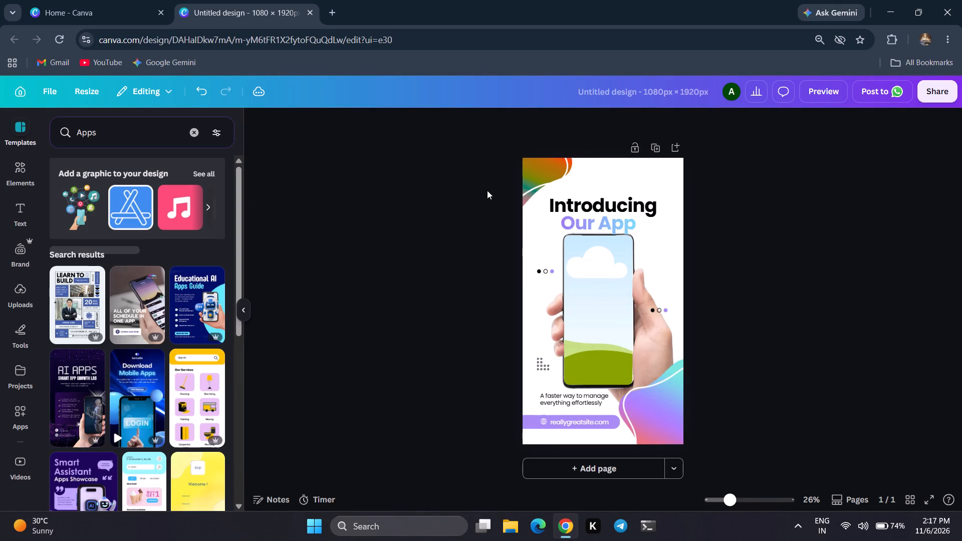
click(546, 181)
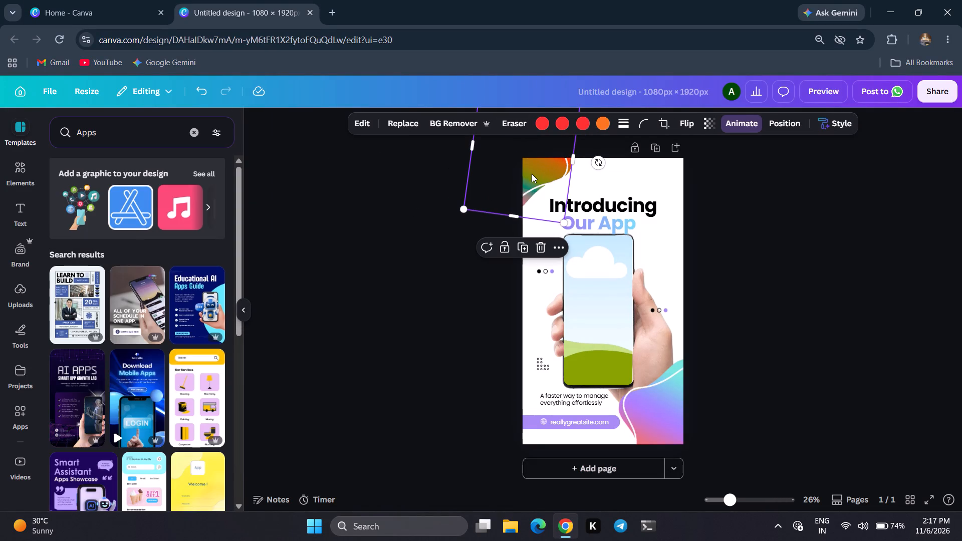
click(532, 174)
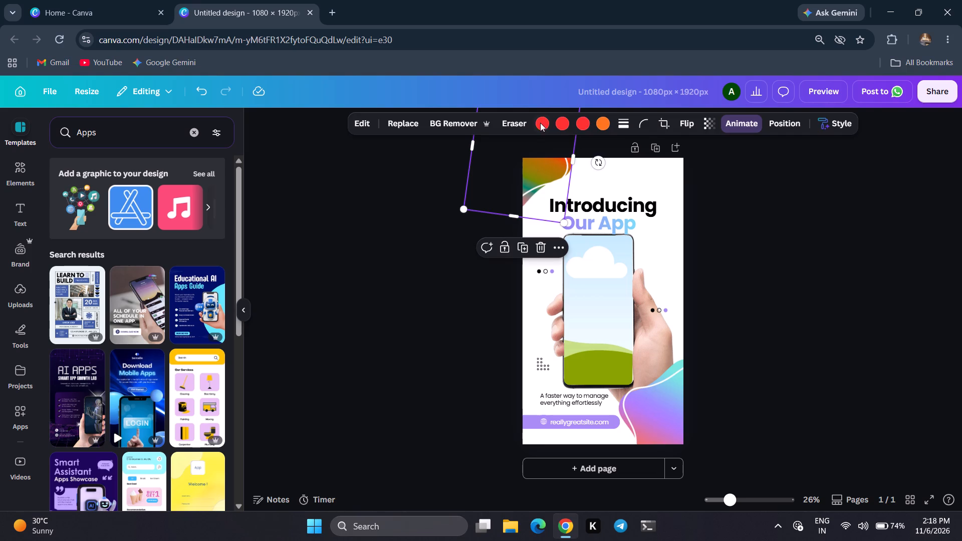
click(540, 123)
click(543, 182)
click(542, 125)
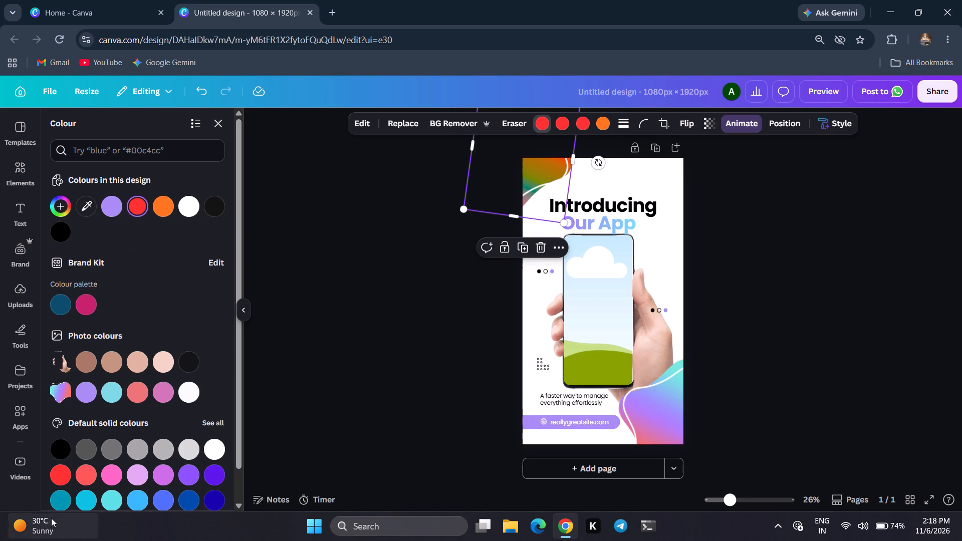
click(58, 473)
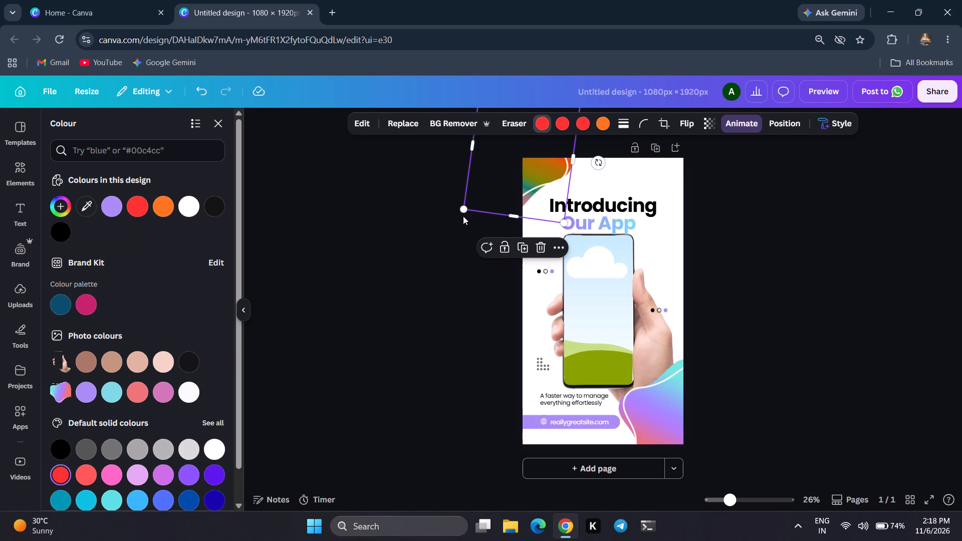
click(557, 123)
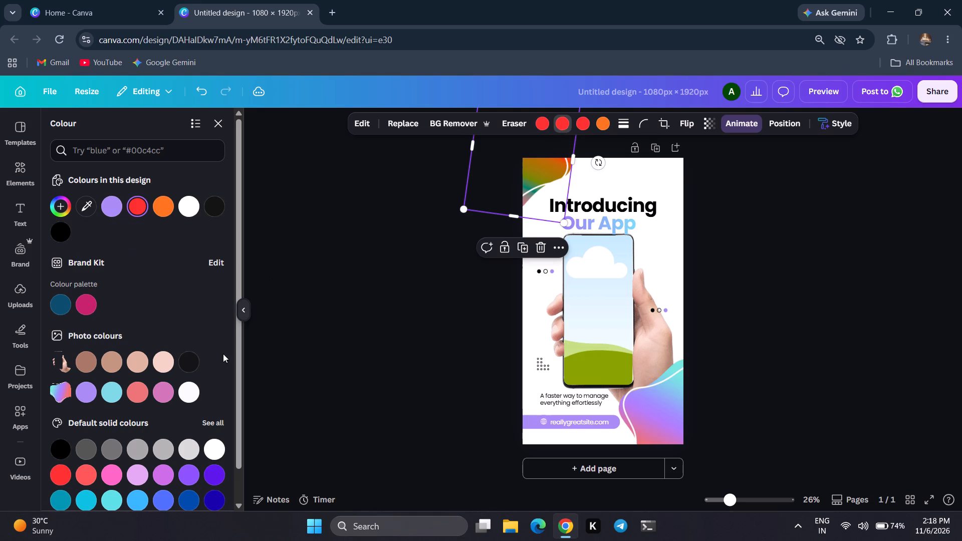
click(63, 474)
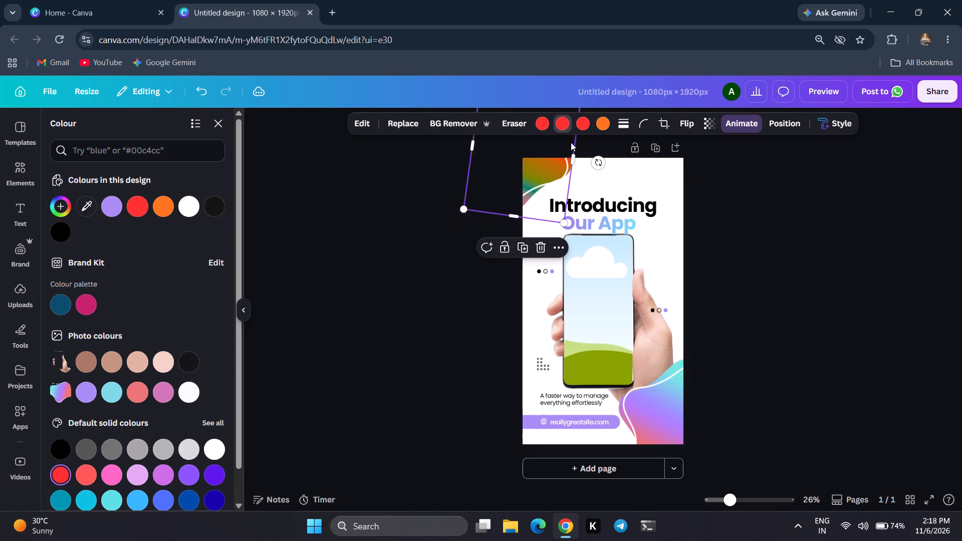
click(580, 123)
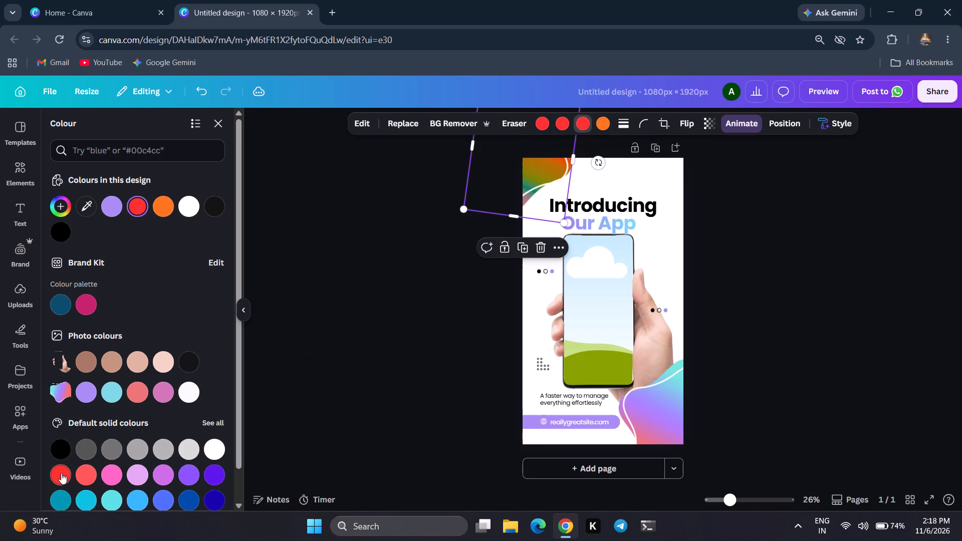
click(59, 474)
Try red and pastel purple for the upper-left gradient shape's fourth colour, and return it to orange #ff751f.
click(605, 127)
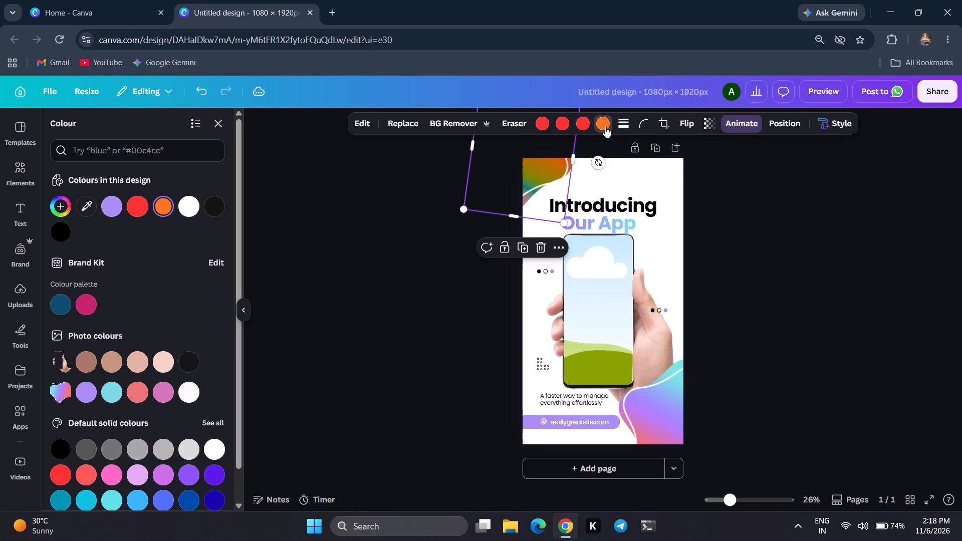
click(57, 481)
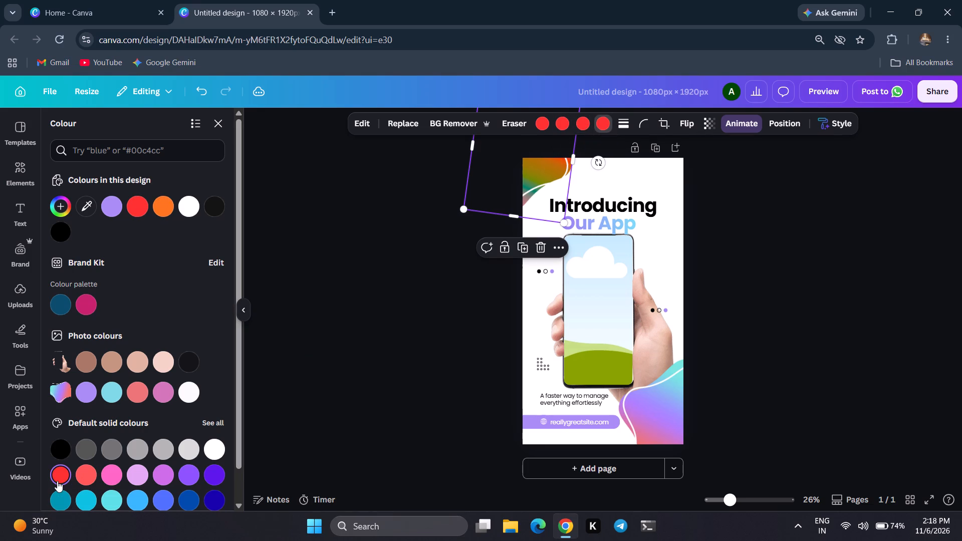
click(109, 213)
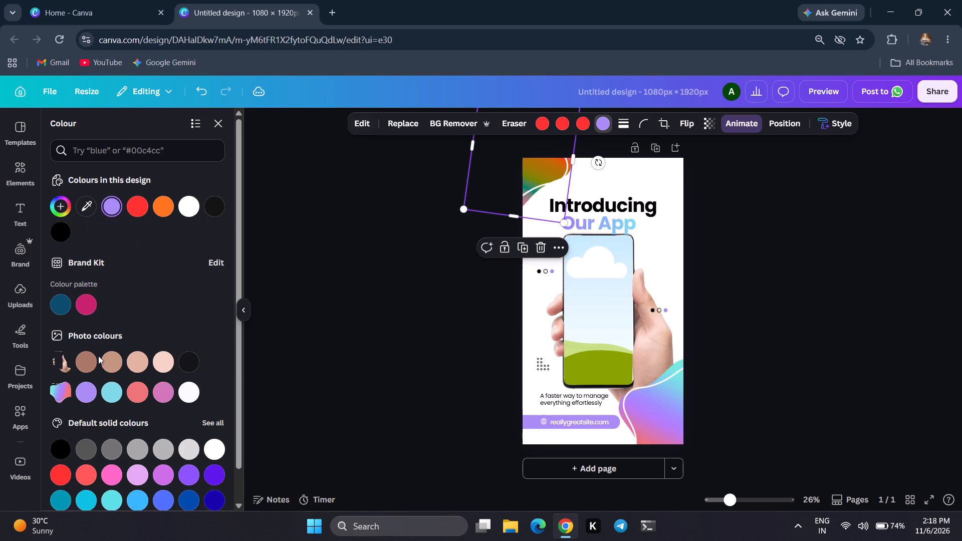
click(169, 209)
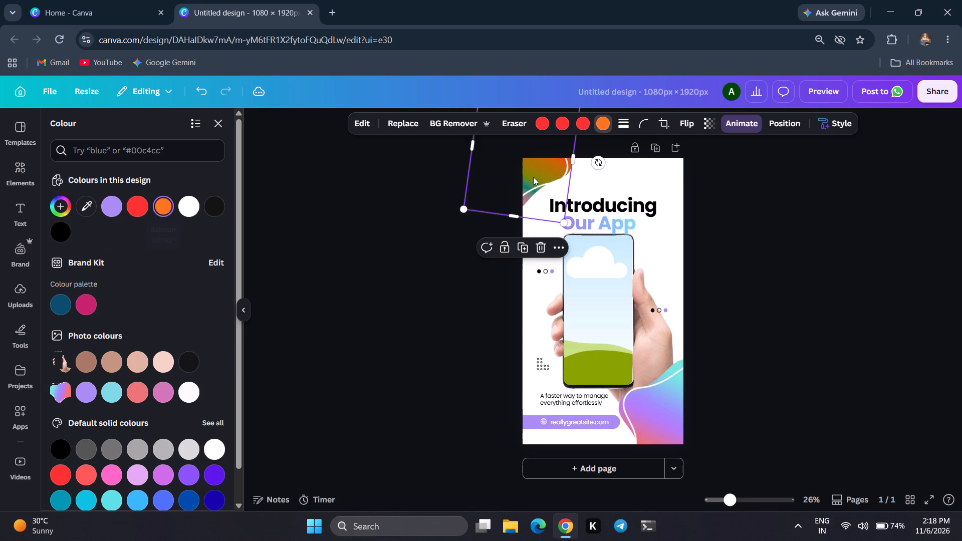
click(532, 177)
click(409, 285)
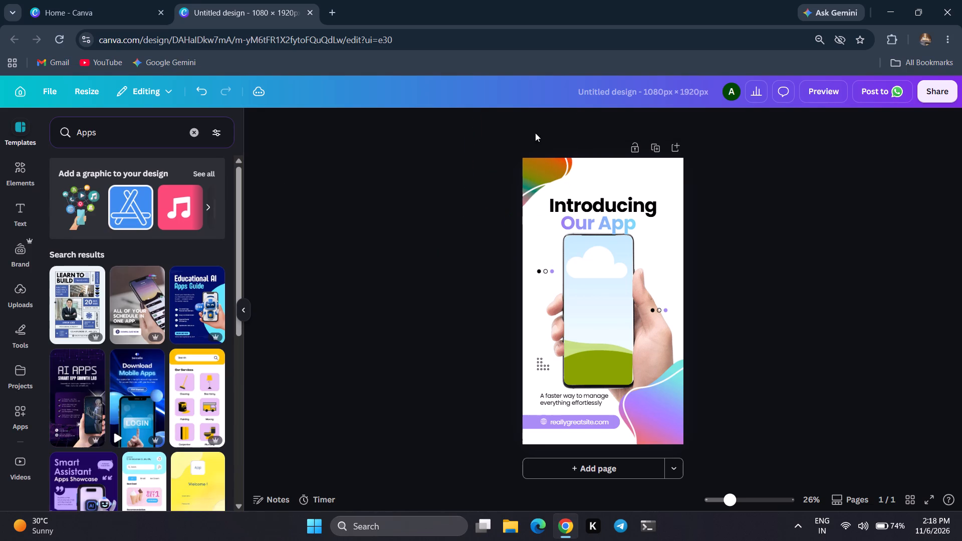
Change the first and third colours of the upper-left gradient shape to orange #ff751f.
click(527, 189)
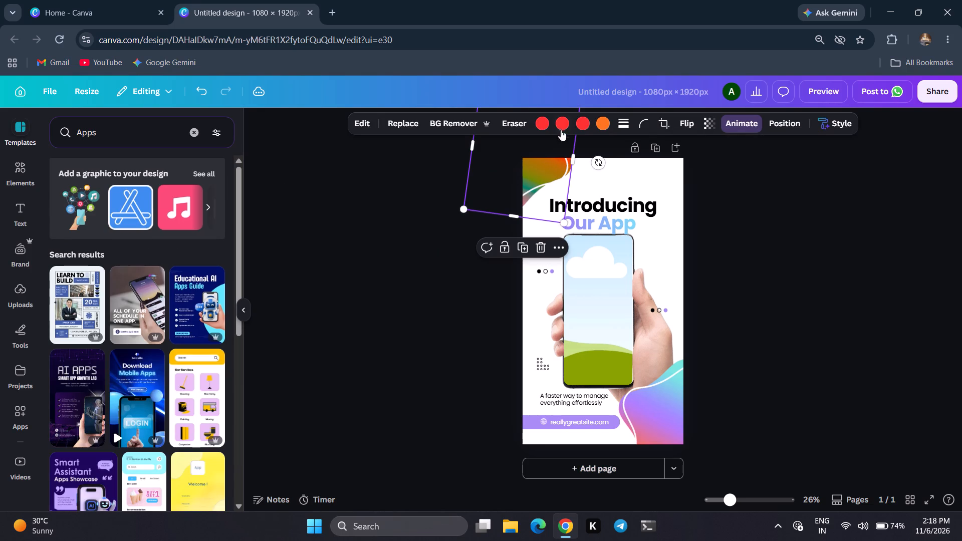
click(540, 121)
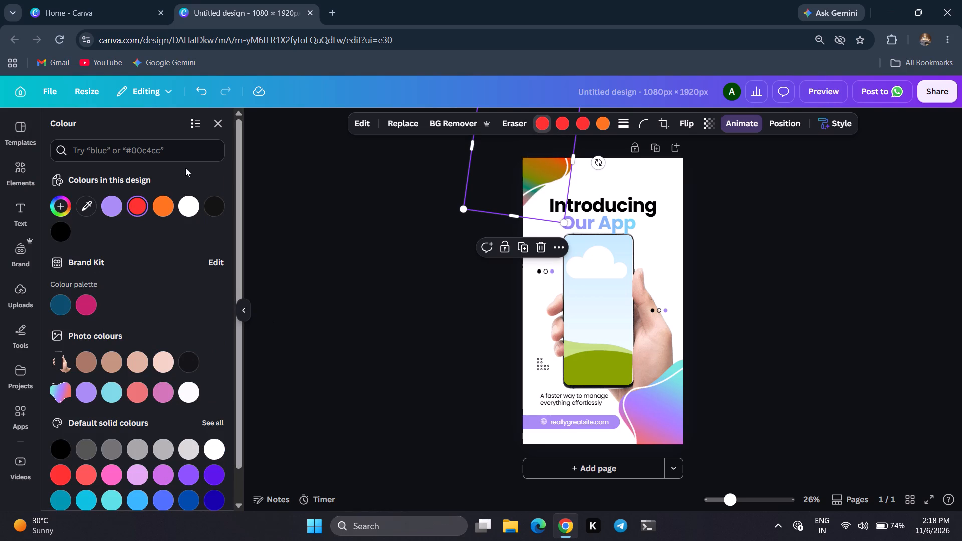
click(161, 207)
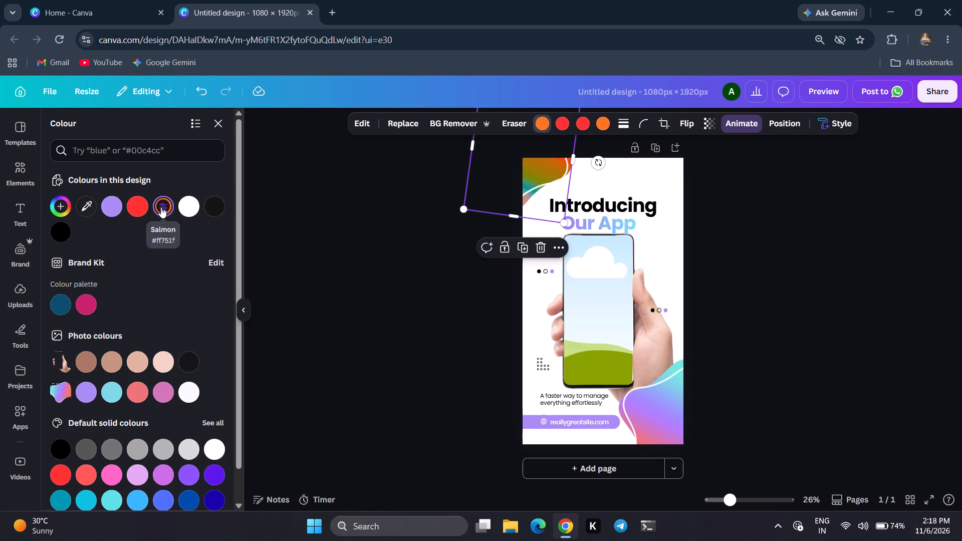
click(138, 206)
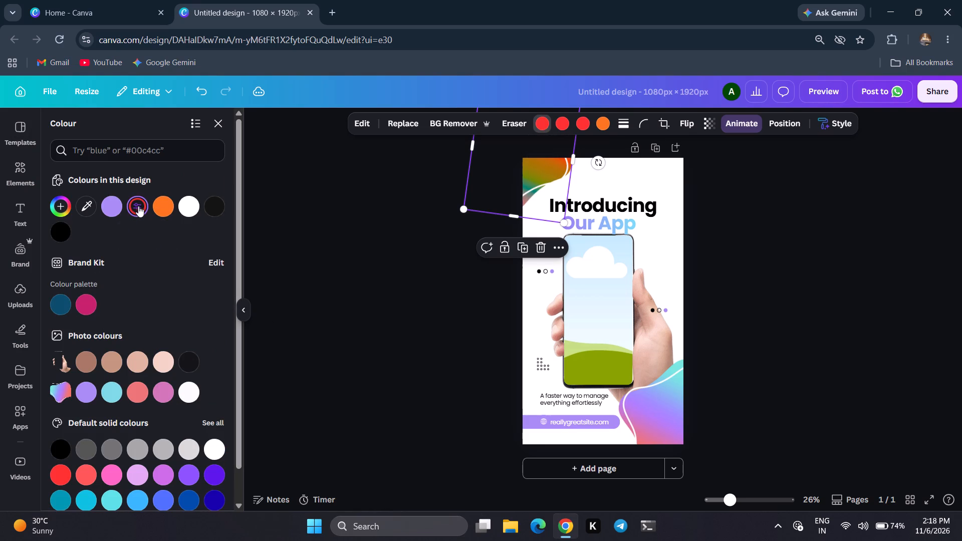
click(165, 208)
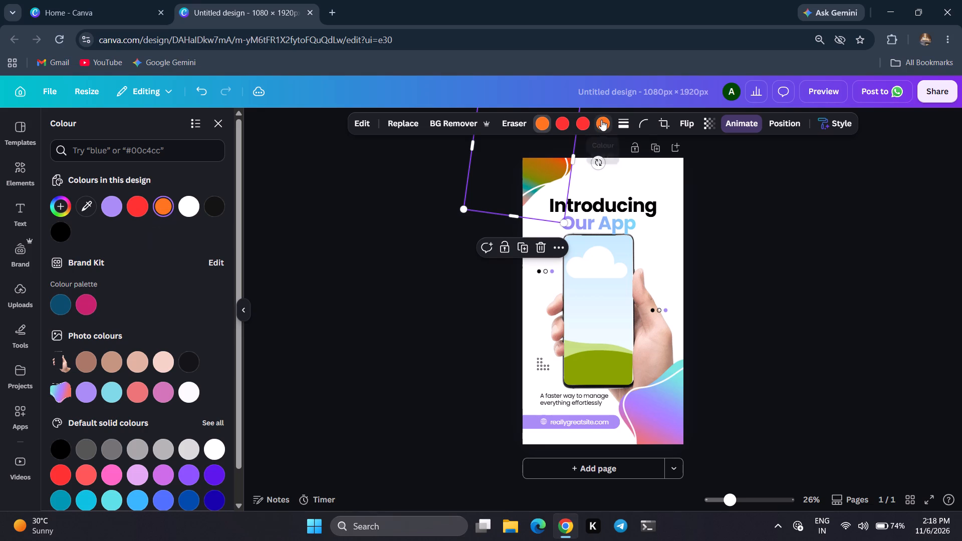
click(601, 120)
click(583, 122)
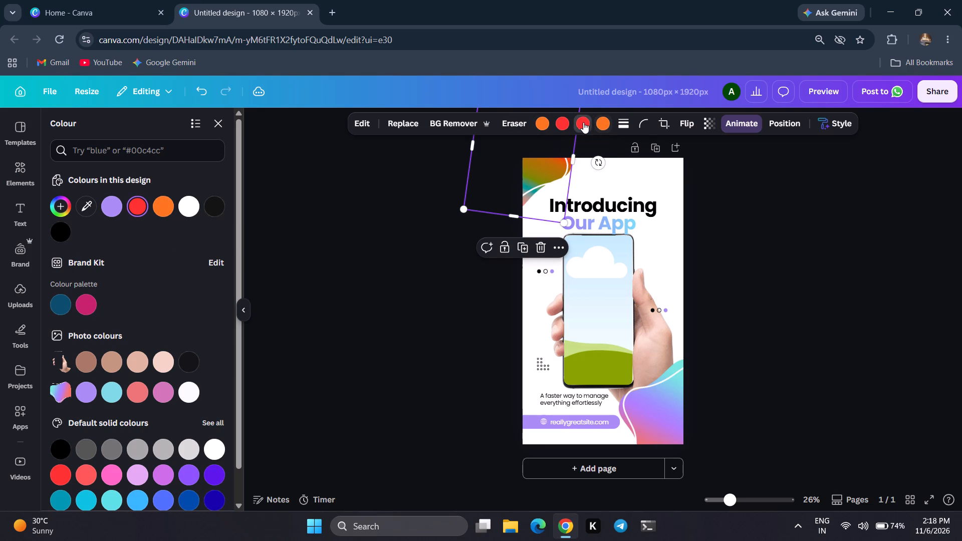
click(157, 209)
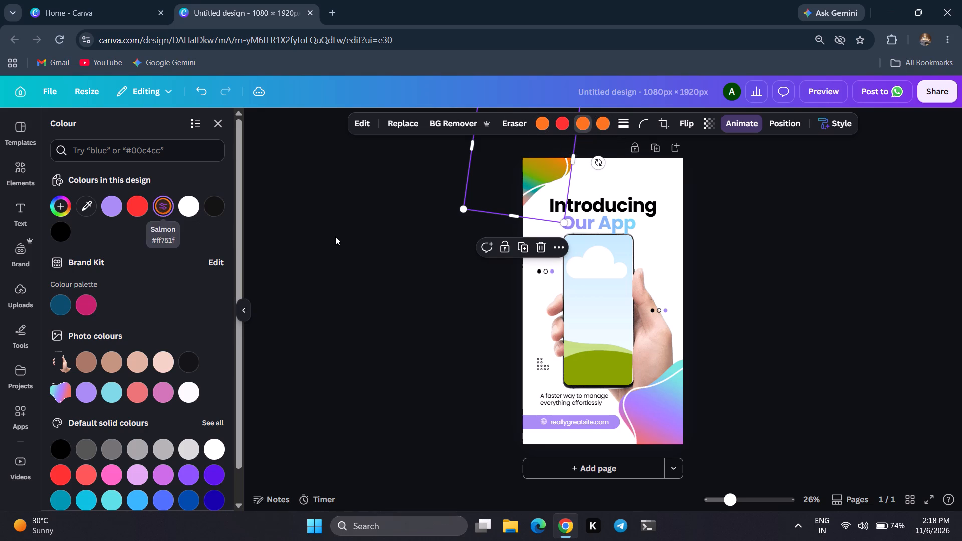
click(335, 236)
click(335, 236)
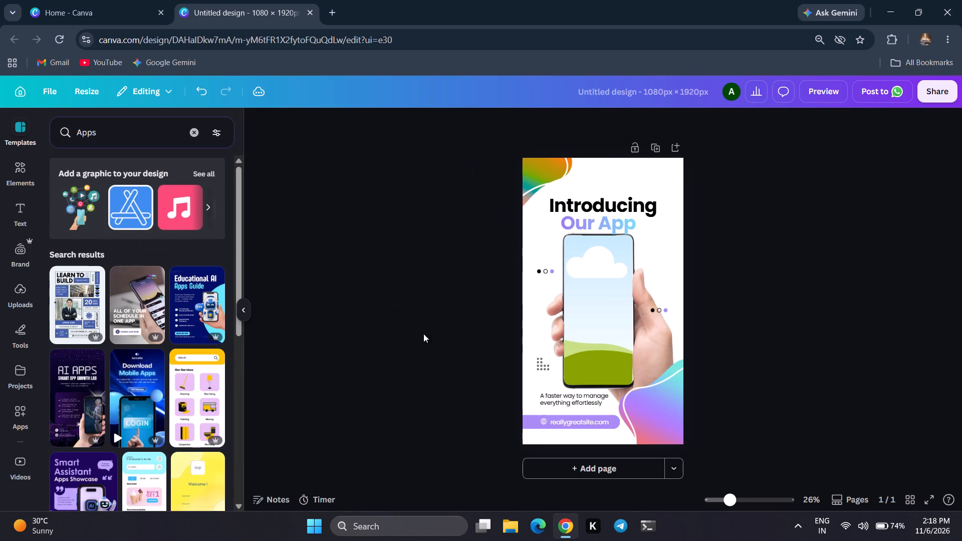
Recolour the pastel purple bar behind the website address, trying orange and settling on bright red.
click(530, 426)
click(510, 123)
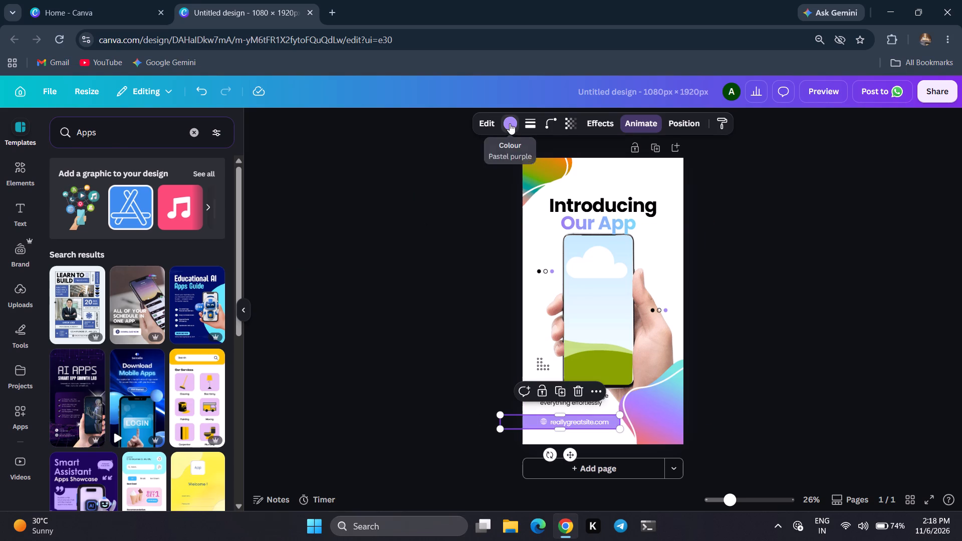
click(86, 251)
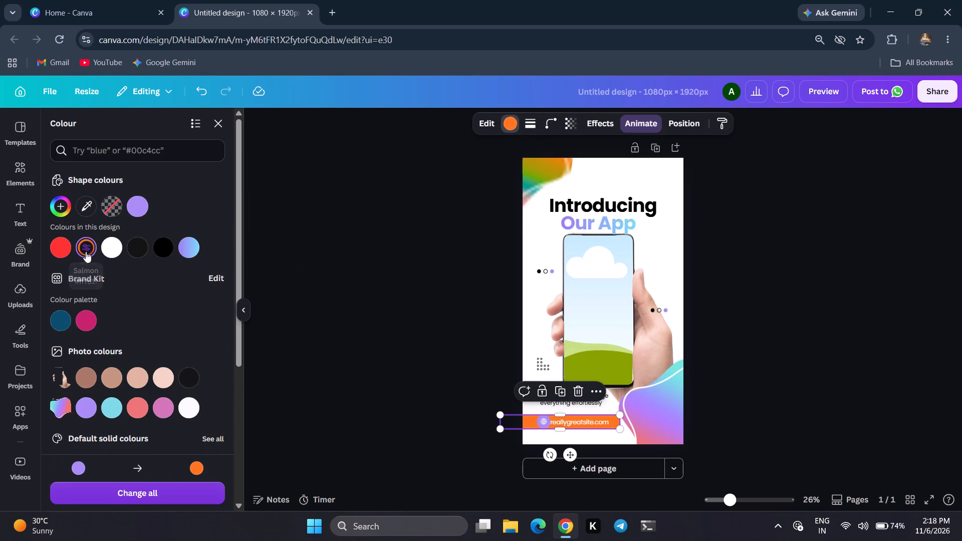
click(67, 248)
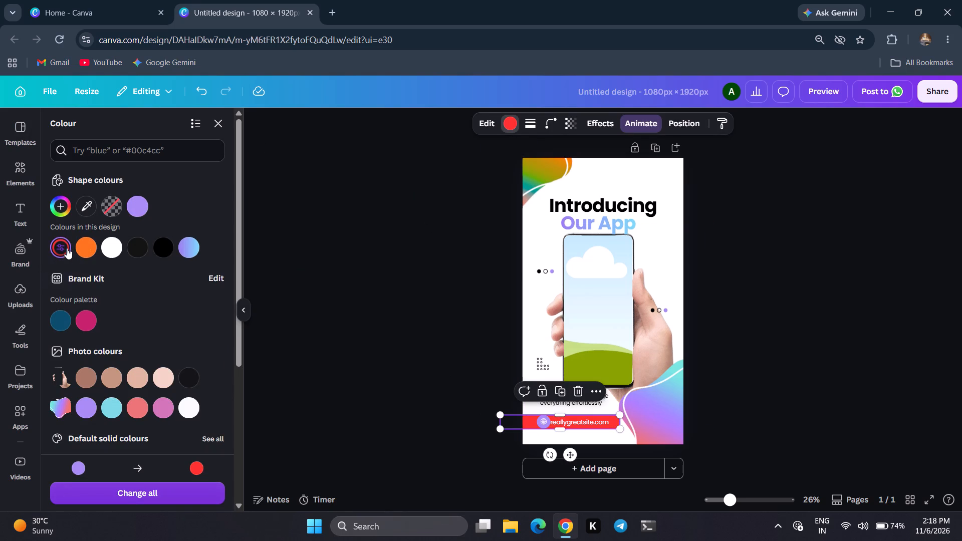
click(364, 328)
double_click(364, 328)
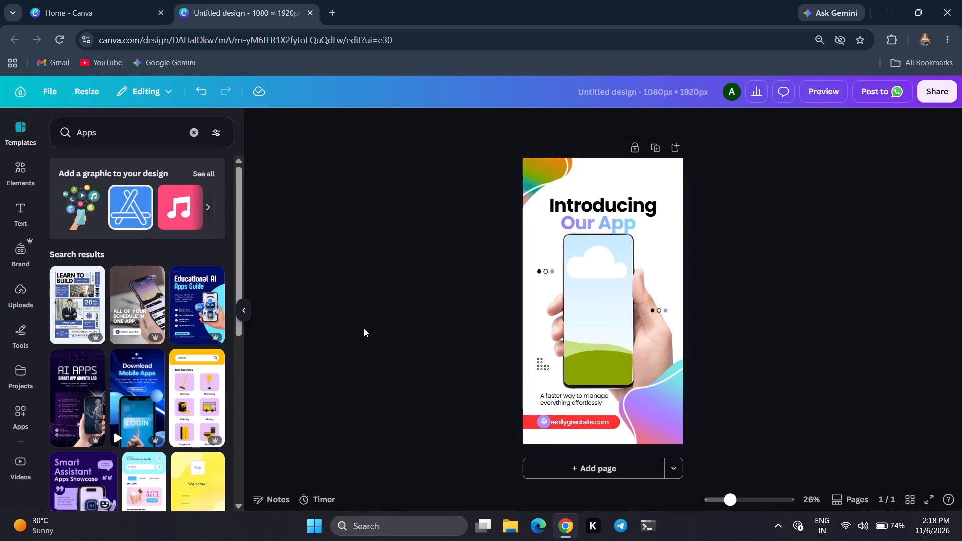
Replace the "reallygreatsite.com" text on the red bar with "Brick Dash 3D".
double_click(574, 424)
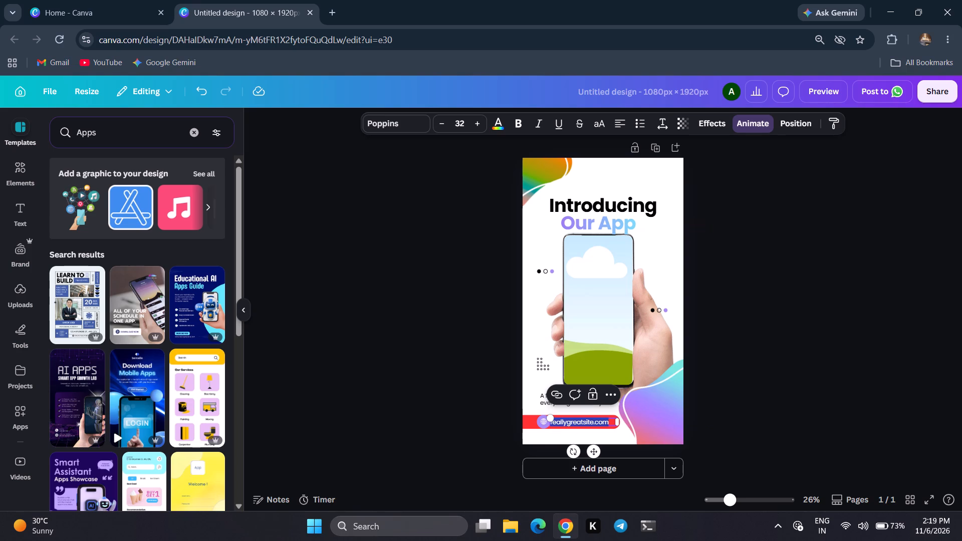
key(BackSpace)
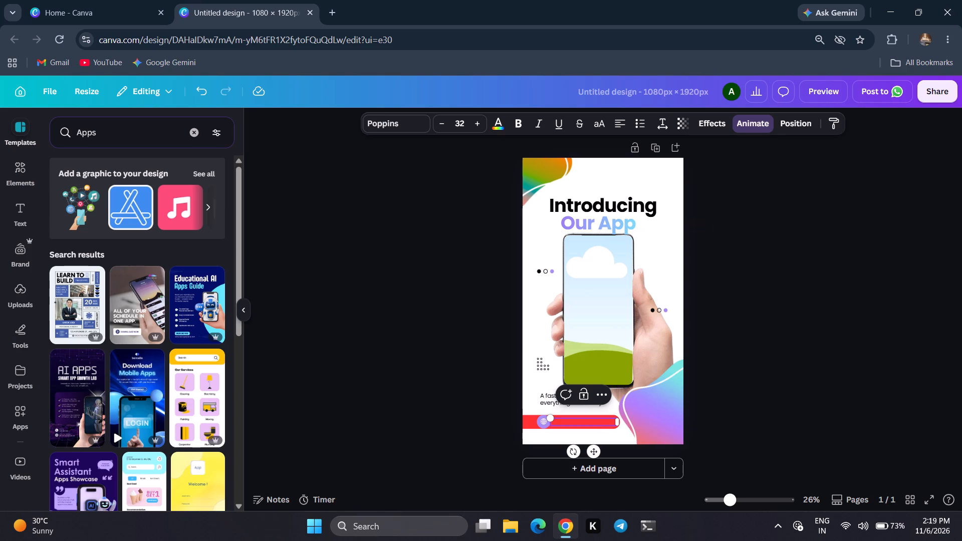
text(Brick)
key(space)
text(Dash 3)
key(shift+d)
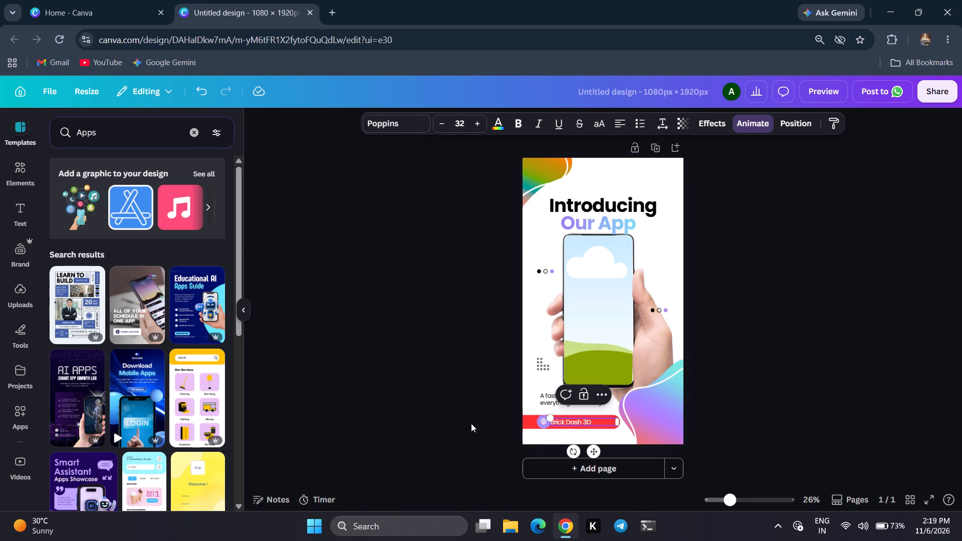
click(468, 421)
Recolour the globe icon beside the "Brick Dash 3D" text: pastel purple part white, original white part bright red.
click(543, 422)
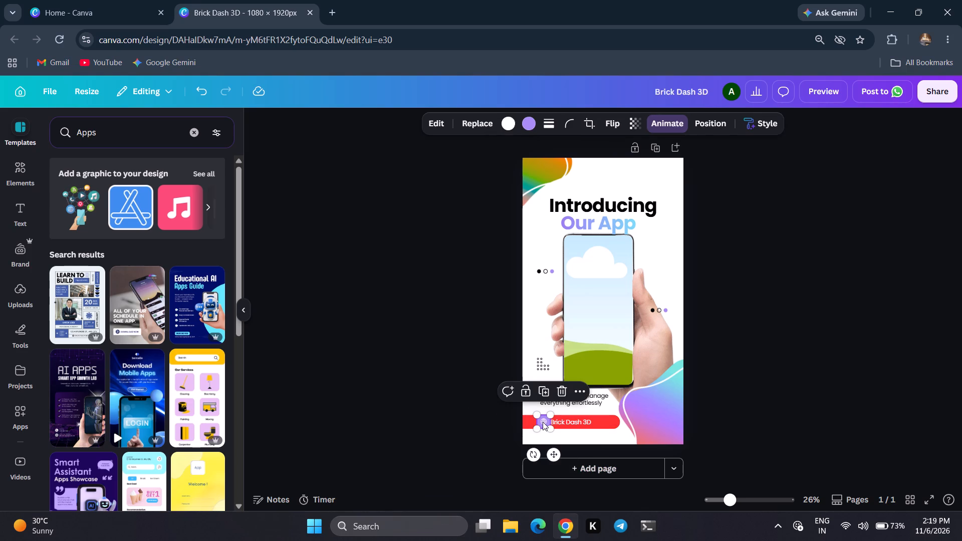
click(528, 123)
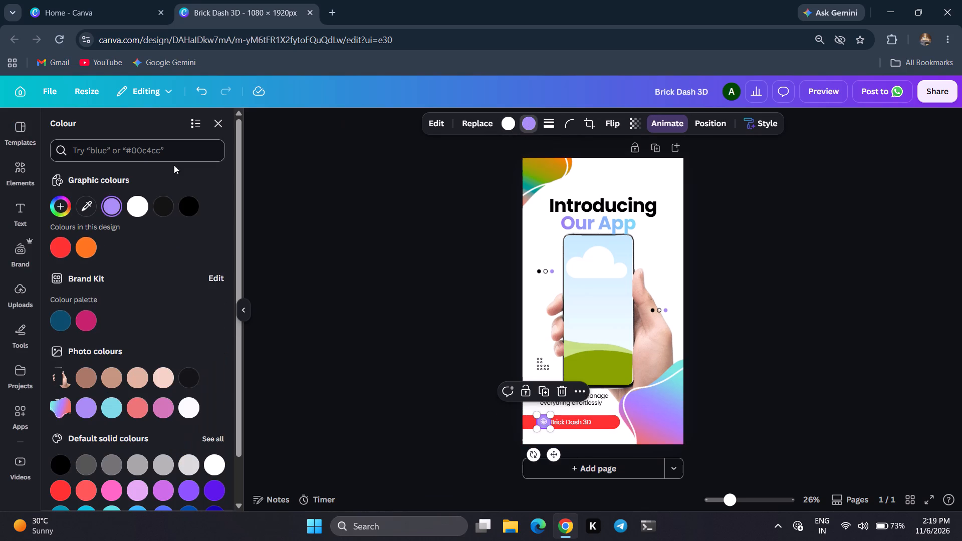
click(136, 207)
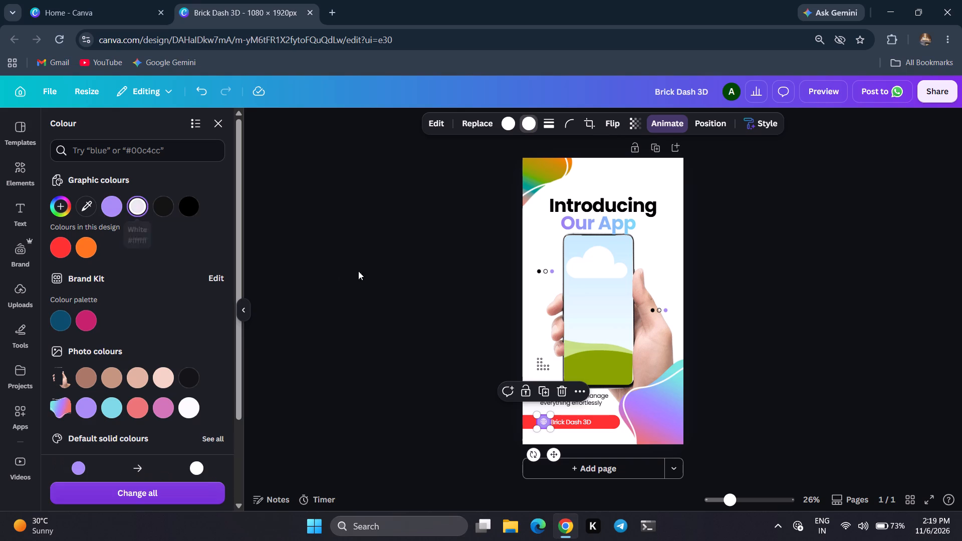
click(398, 235)
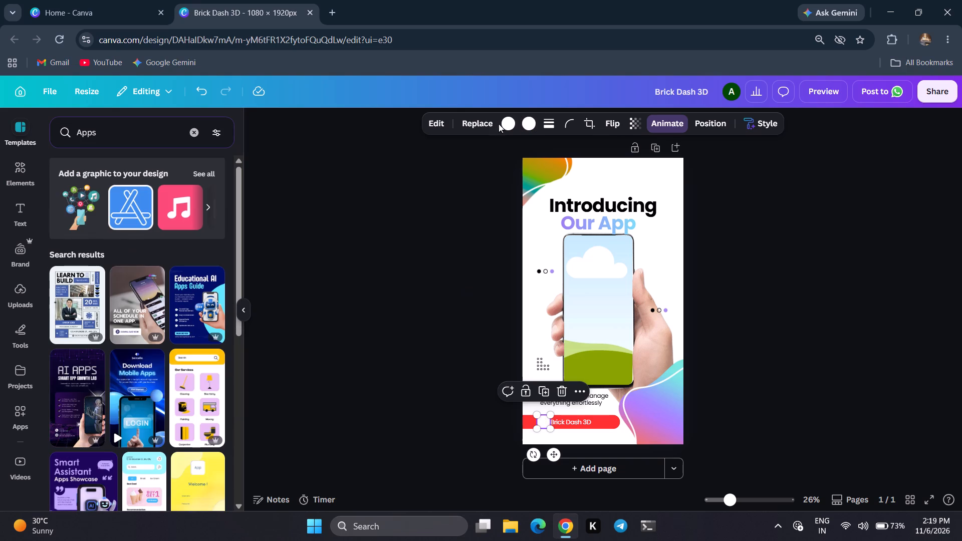
click(505, 124)
click(59, 246)
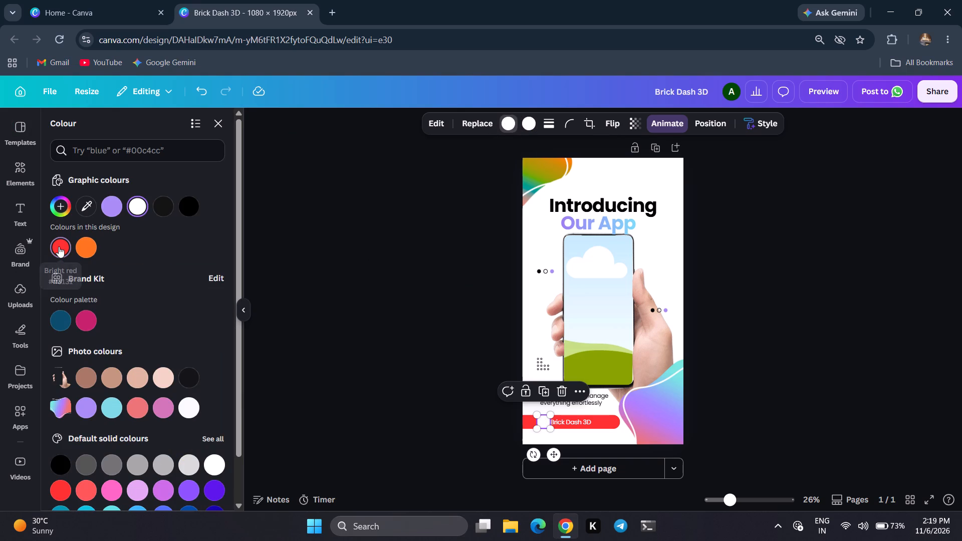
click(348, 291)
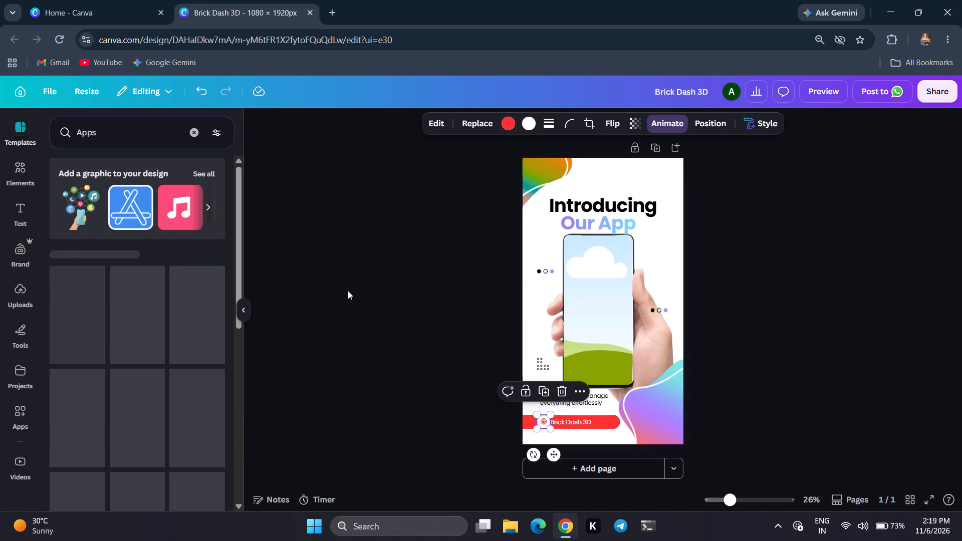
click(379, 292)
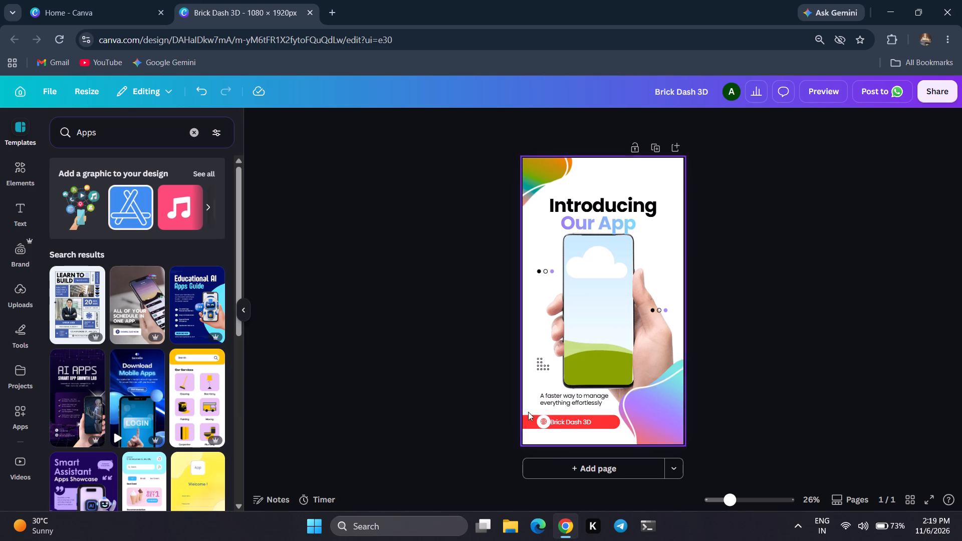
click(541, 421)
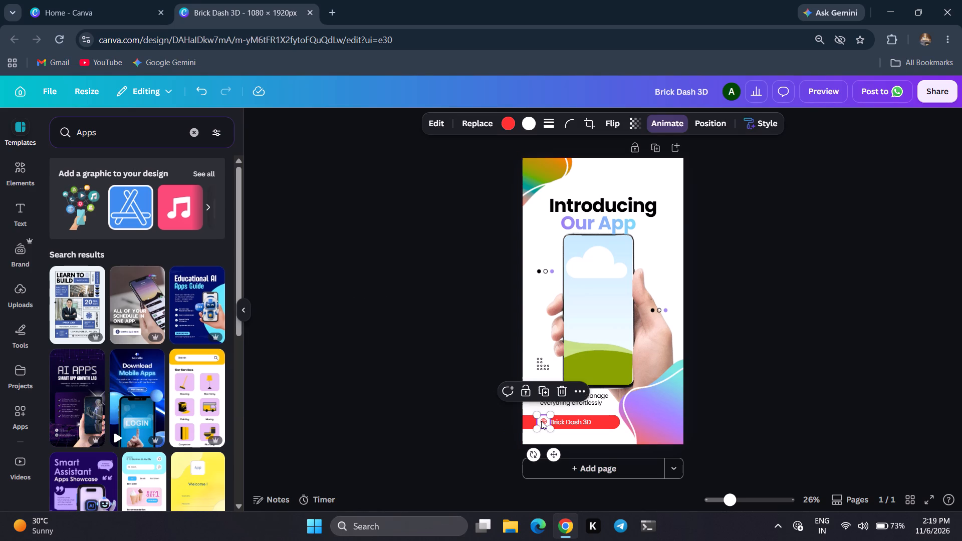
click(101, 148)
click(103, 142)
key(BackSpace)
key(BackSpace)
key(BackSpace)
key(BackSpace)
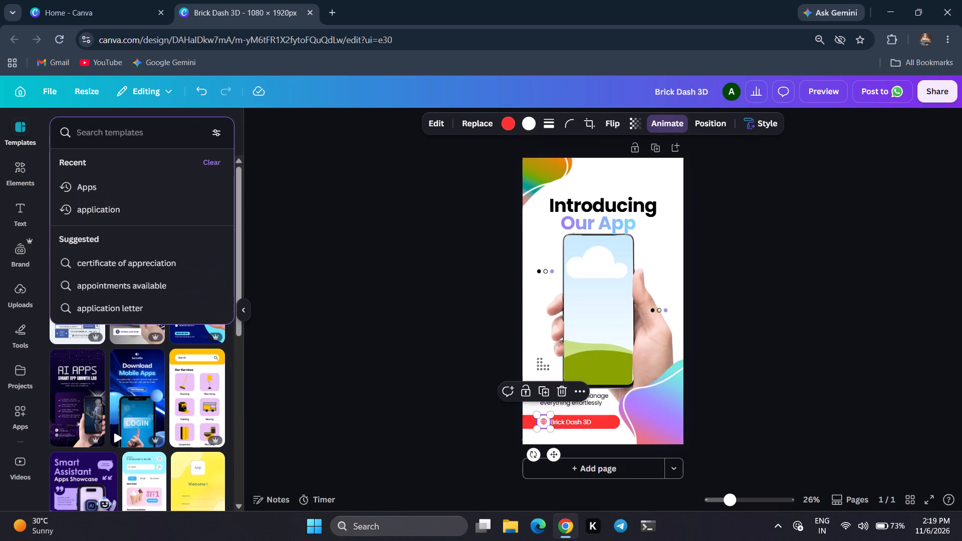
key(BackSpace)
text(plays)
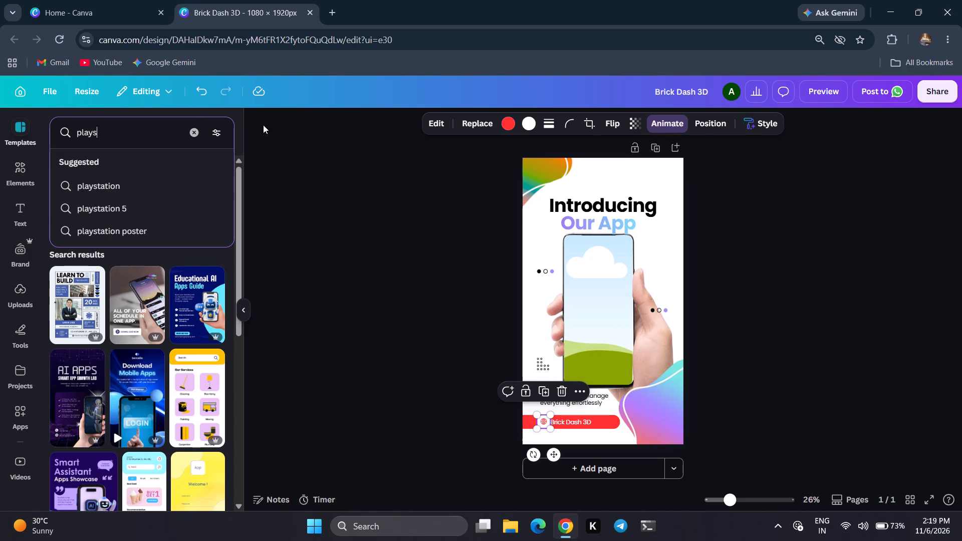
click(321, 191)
Search the elements library for "play store".
click(20, 175)
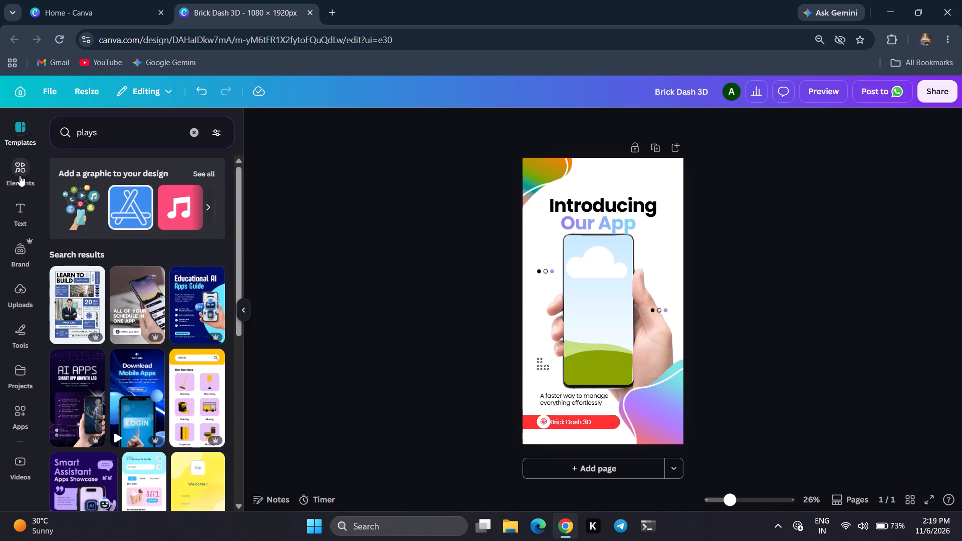
click(119, 140)
text(pl)
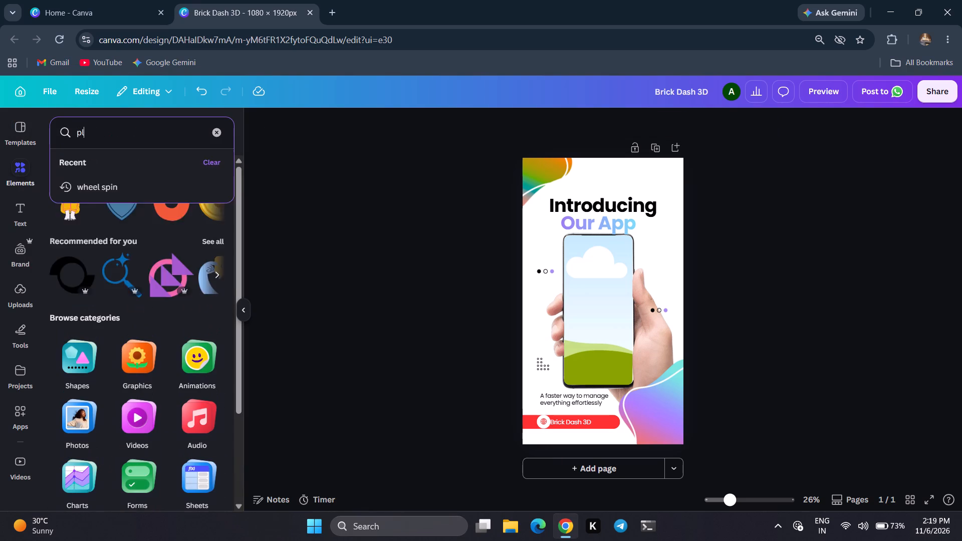
text(aystore)
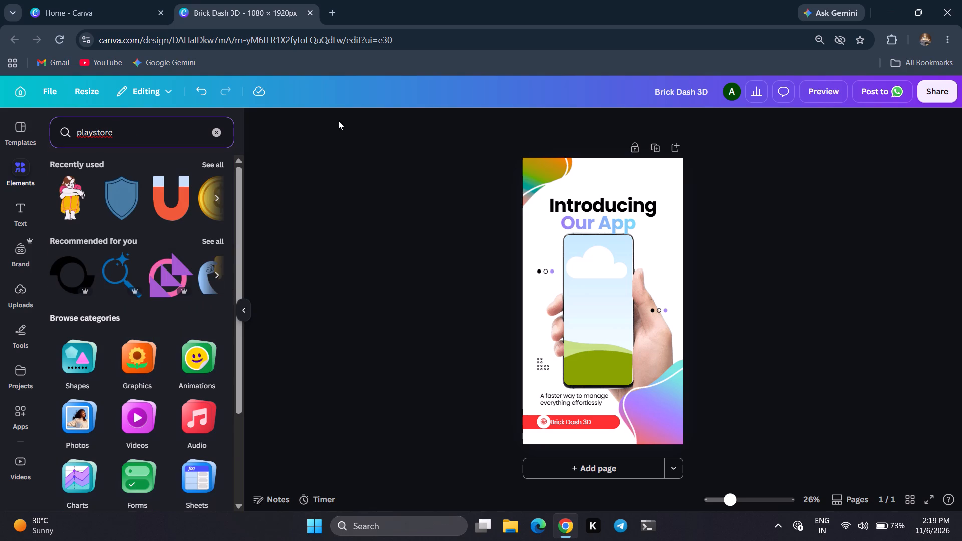
key(Return)
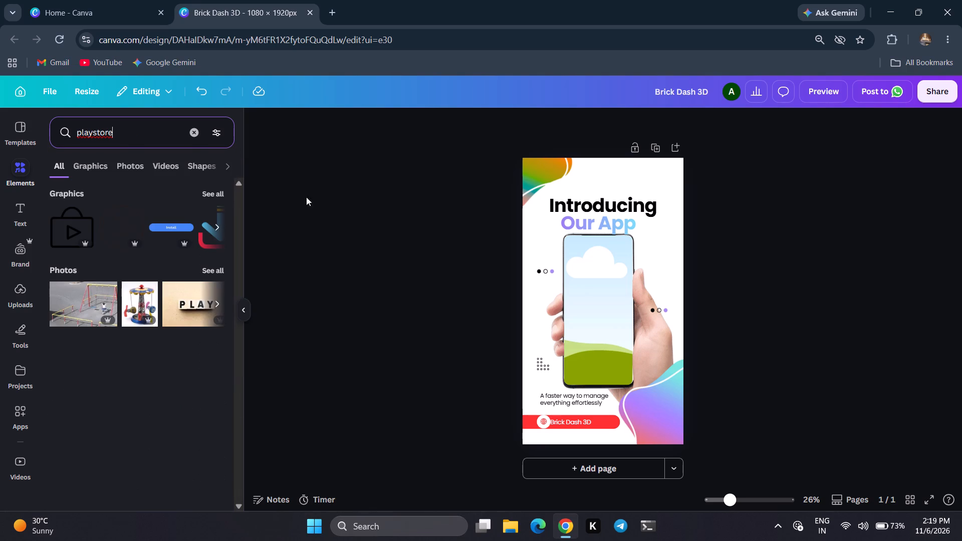
click(91, 133)
key(space)
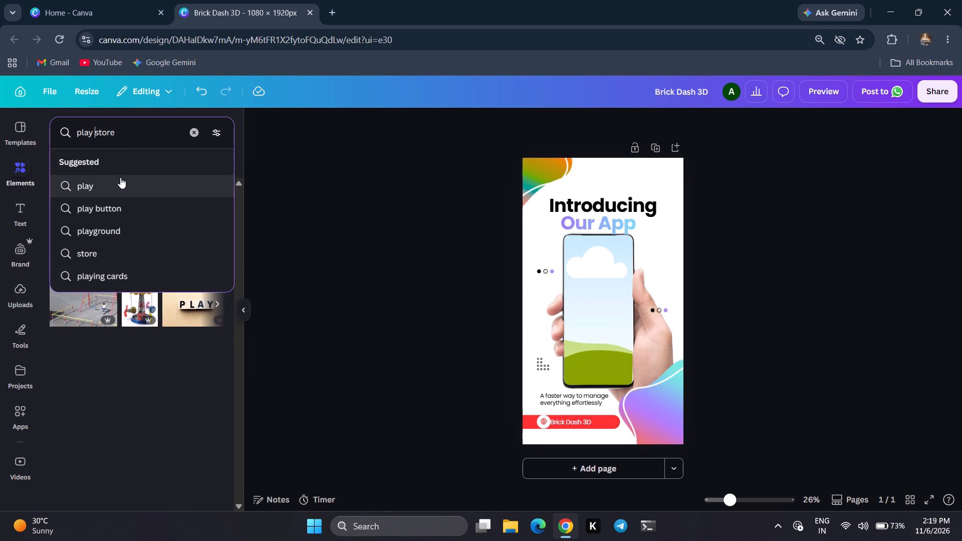
key(Return)
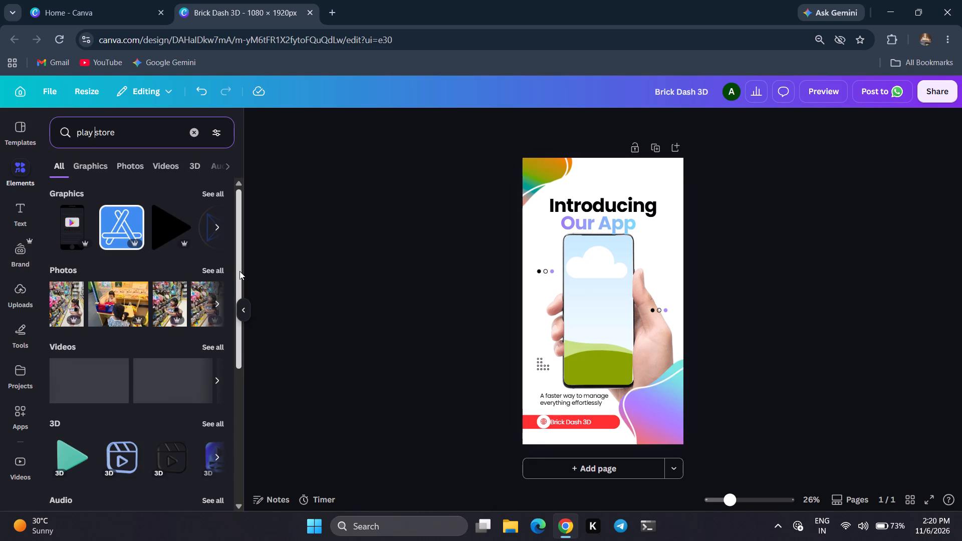
Browse the "play store" results, mainly the graphics, for an icon suited to the red Brick Dash 3D bar.
drag(239, 271, 229, 394)
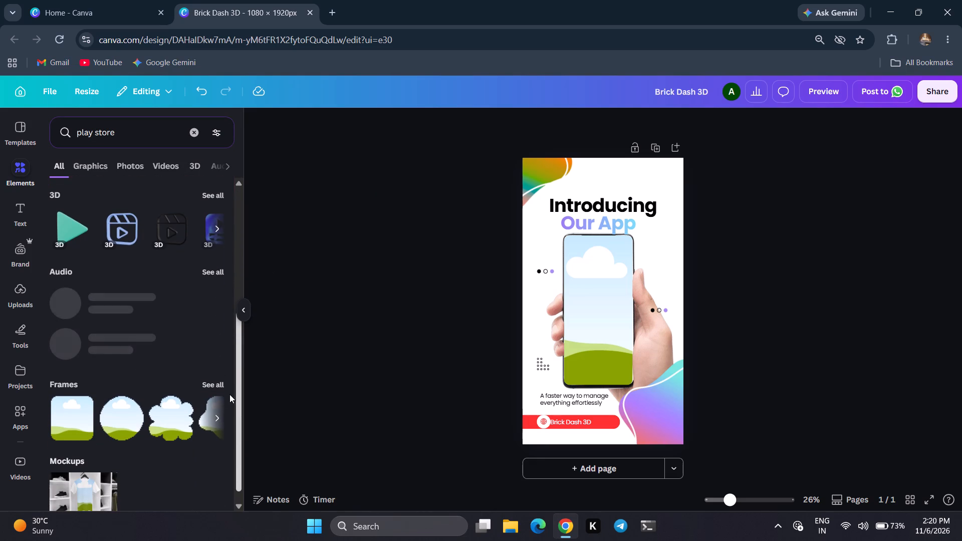
drag(229, 394, 261, 298)
click(126, 163)
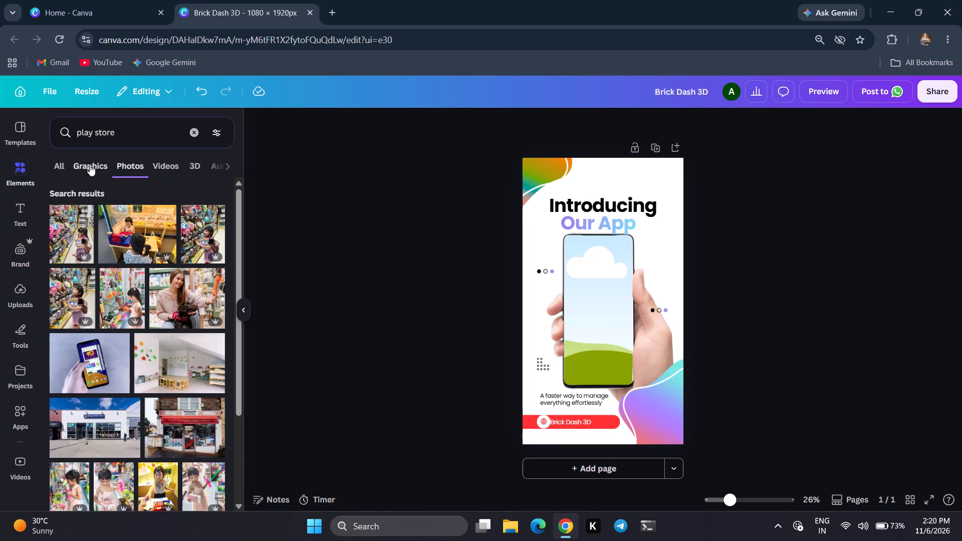
click(90, 165)
drag(242, 216, 235, 281)
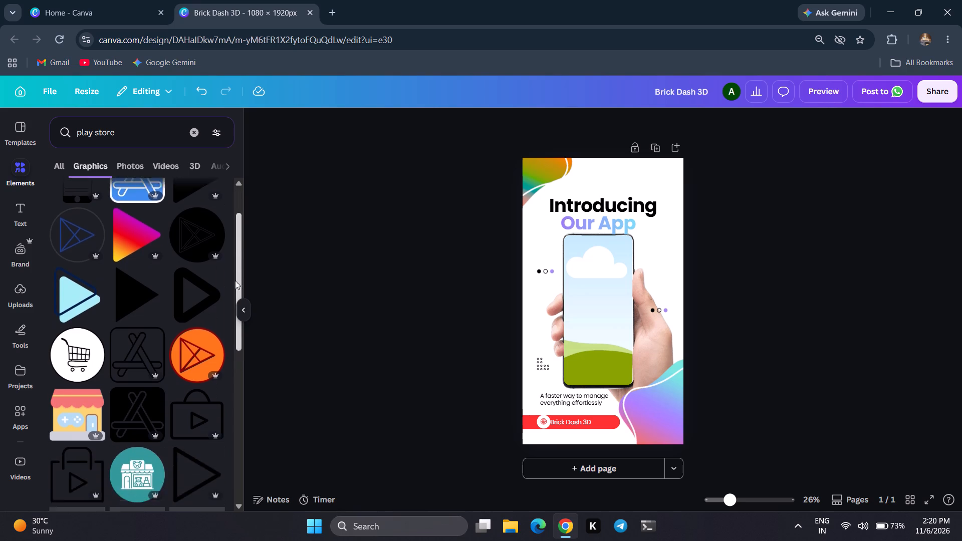
drag(235, 281, 214, 430)
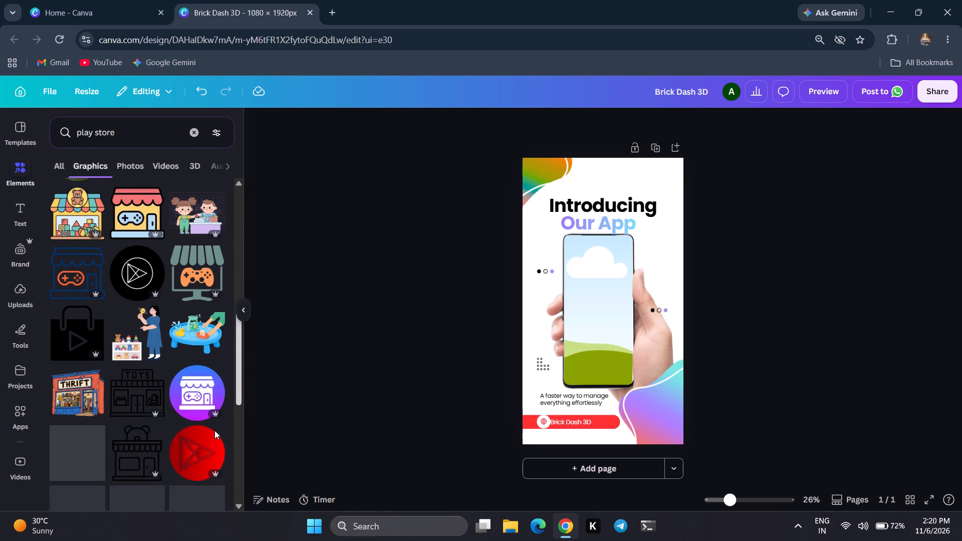
drag(214, 430, 202, 481)
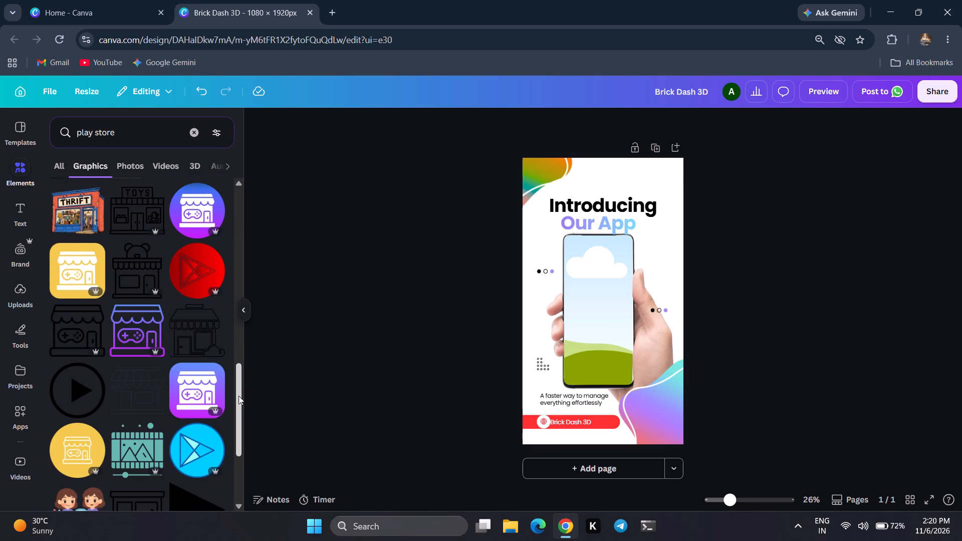
drag(239, 396, 236, 520)
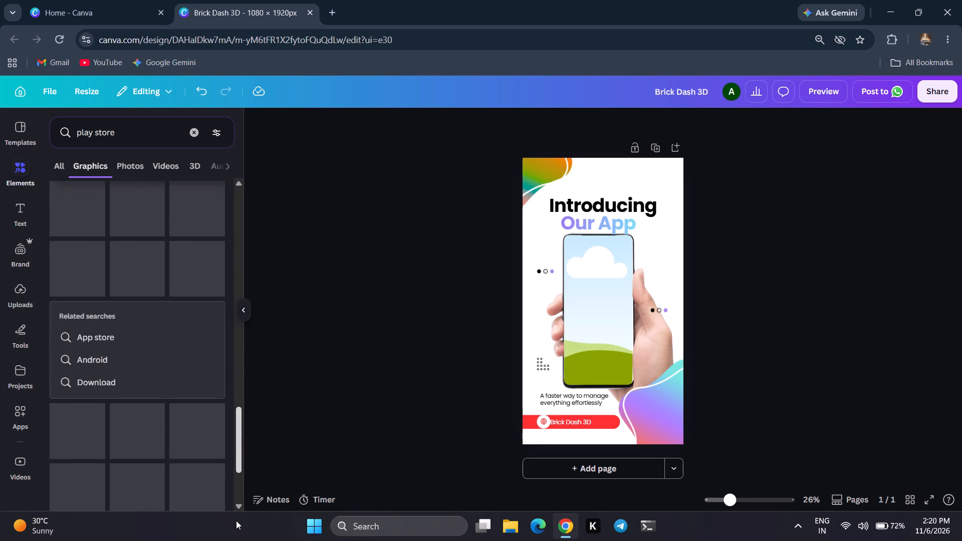
drag(236, 520, 242, 506)
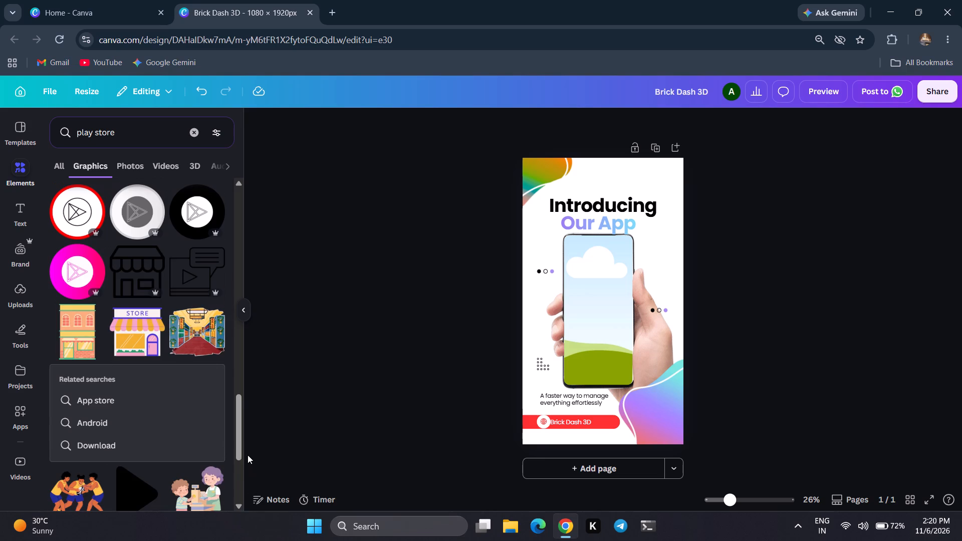
drag(239, 412, 237, 482)
drag(239, 413, 235, 464)
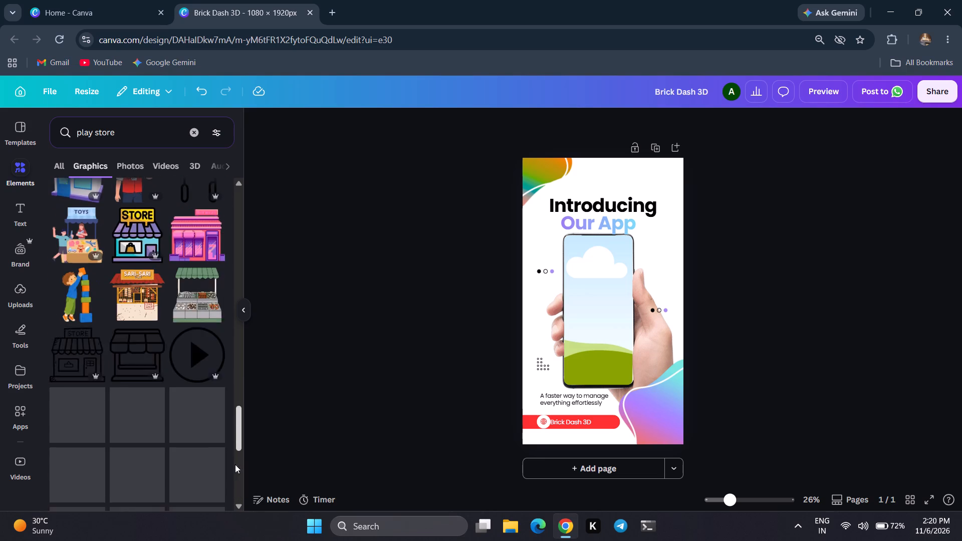
drag(235, 464, 244, 204)
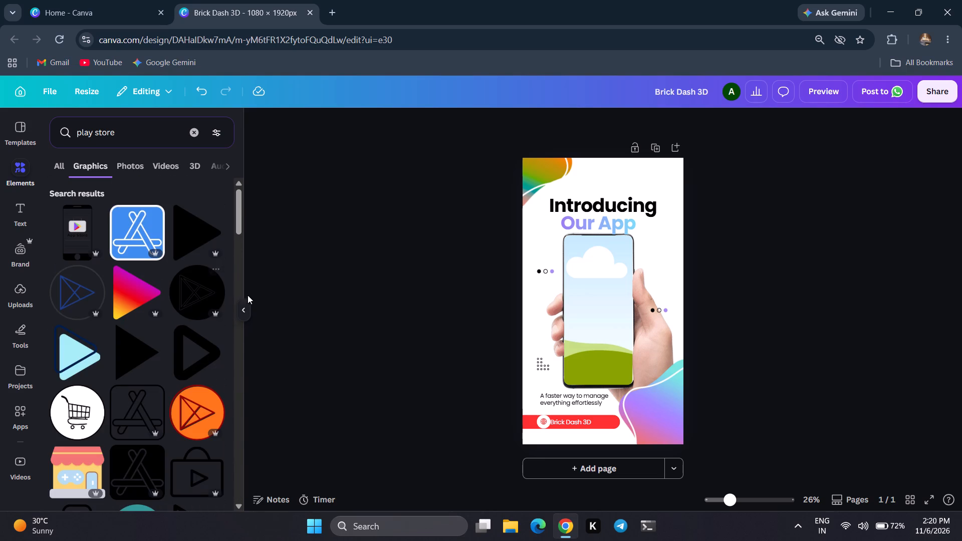
Add the pink-to-yellow gradient play triangle, shrink it to icon size and place it over the globe icon on the red bar.
click(134, 294)
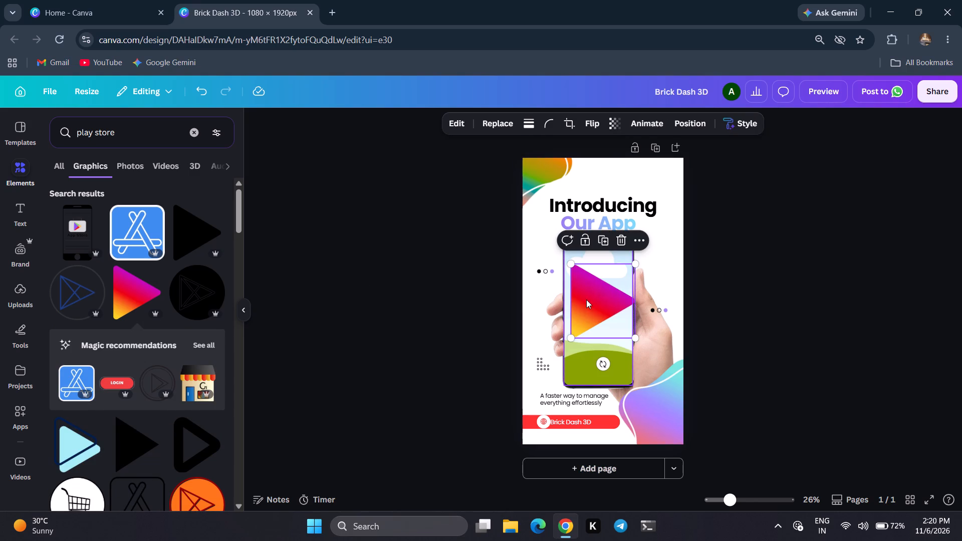
drag(636, 263, 591, 336)
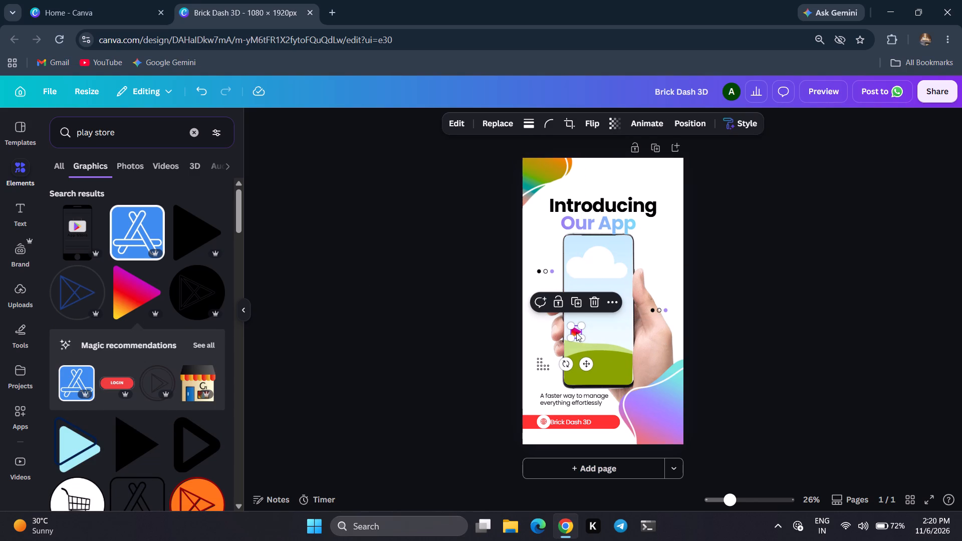
drag(576, 333, 545, 421)
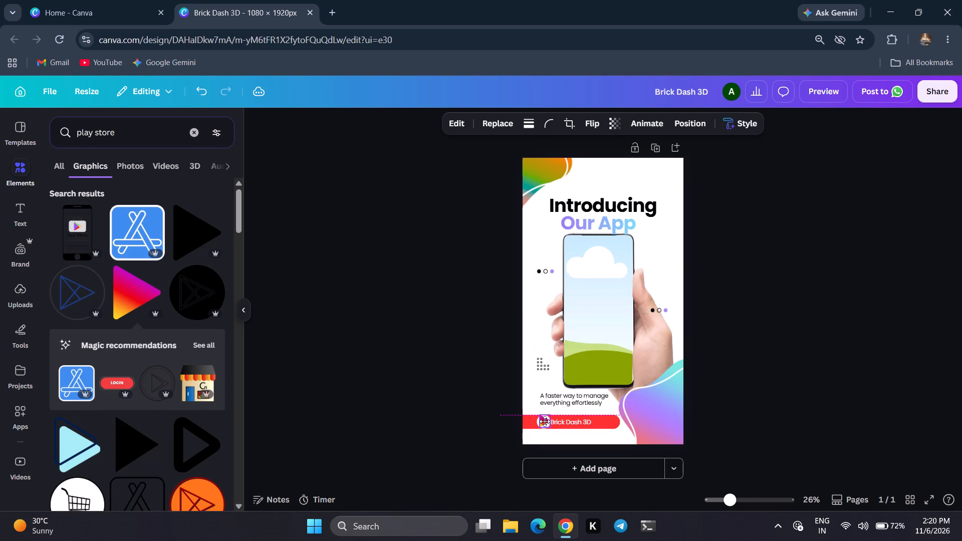
drag(545, 421, 545, 422)
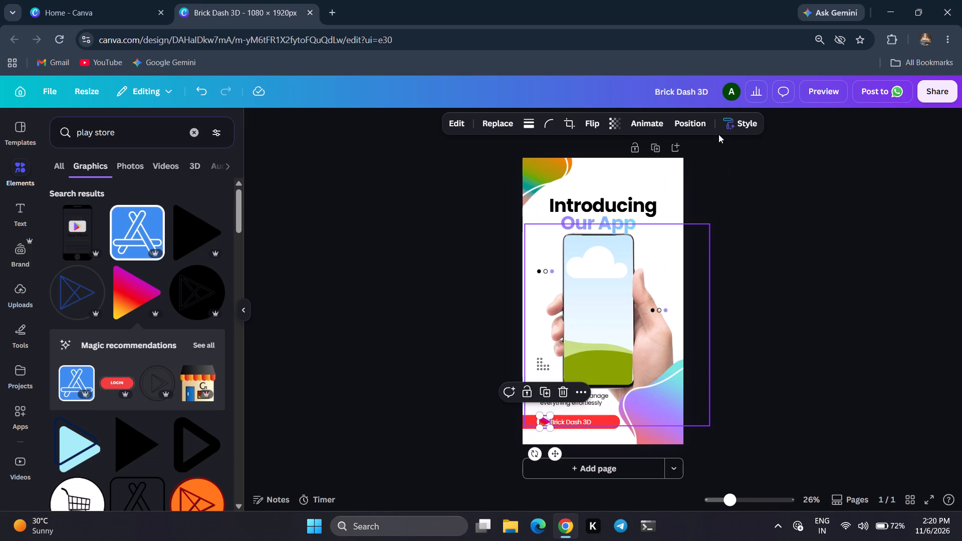
Delete the globe icon lying beneath the gradient play triangle, picking it from the layer list.
click(702, 125)
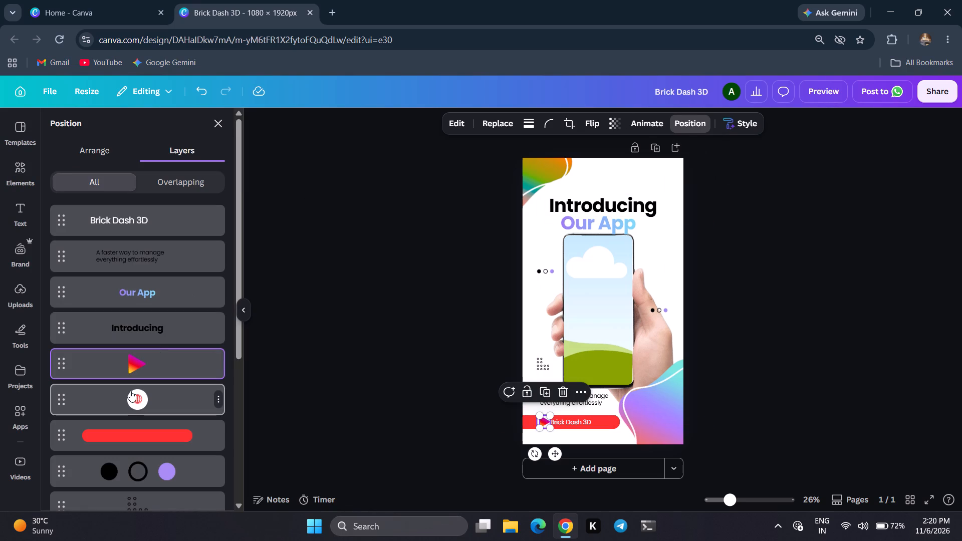
click(130, 391)
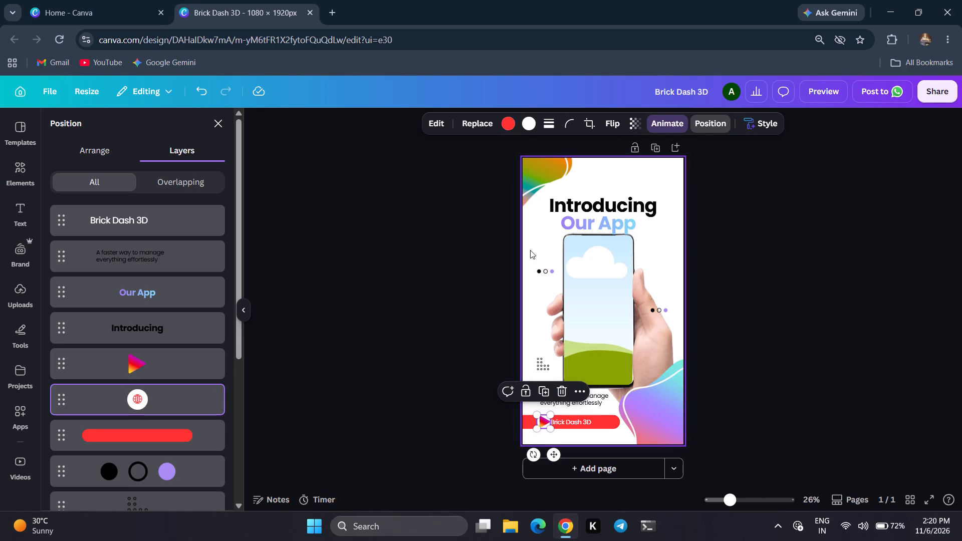
click(559, 389)
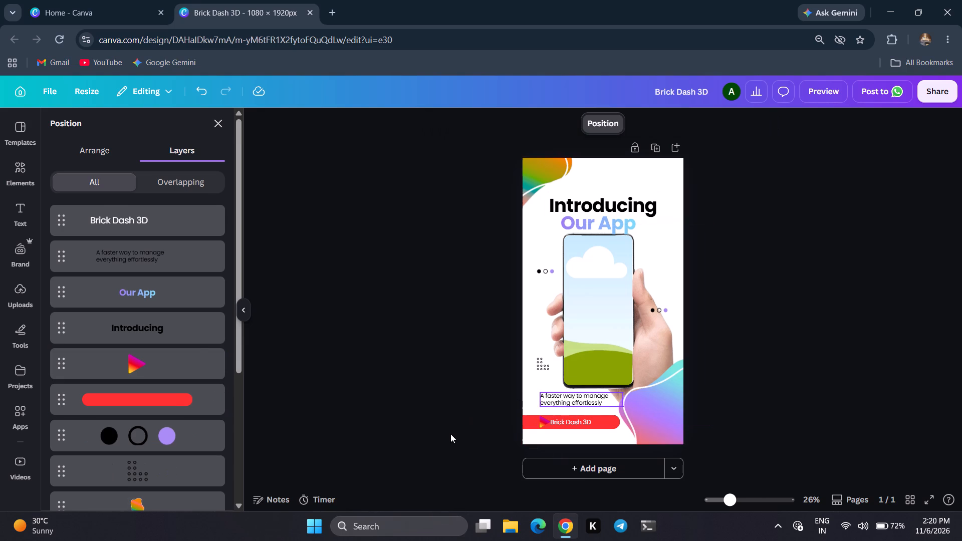
click(450, 434)
Nudge the gradient play triangle left on the red bar, away from the "Brick Dash 3D" text.
click(544, 424)
key(Left)
key(Left)
key(Left)
key(Left)
key(Left)
key(Left)
key(Left)
key(Left)
key(Left)
key(Left)
key(Left)
key(Left)
key(Left)
key(Left)
key(Left)
key(Left)
key(Left)
key(Left)
key(Left)
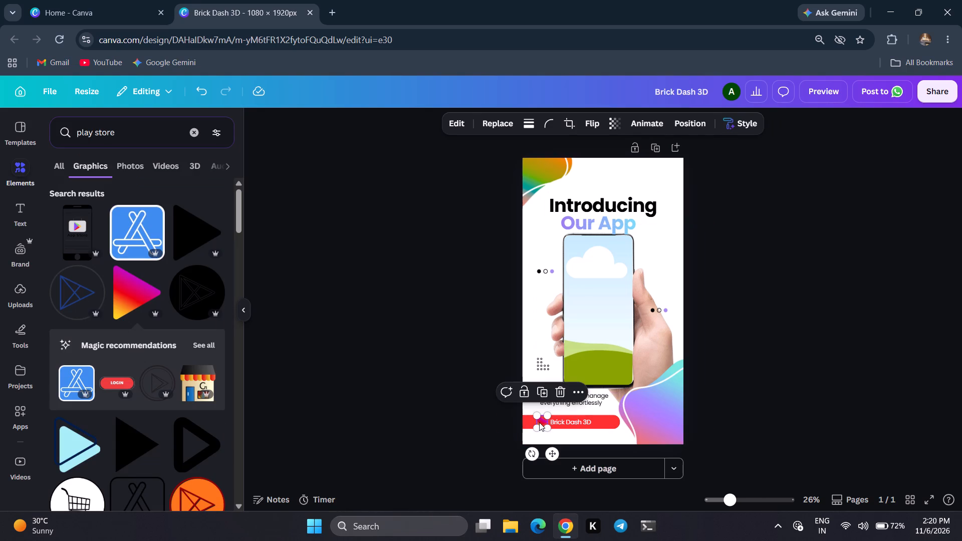
click(540, 422)
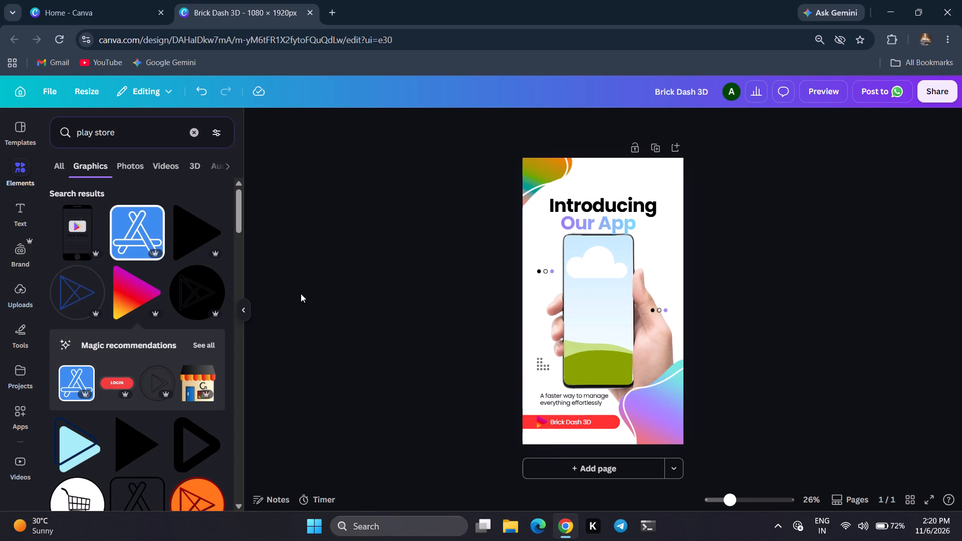
click(384, 416)
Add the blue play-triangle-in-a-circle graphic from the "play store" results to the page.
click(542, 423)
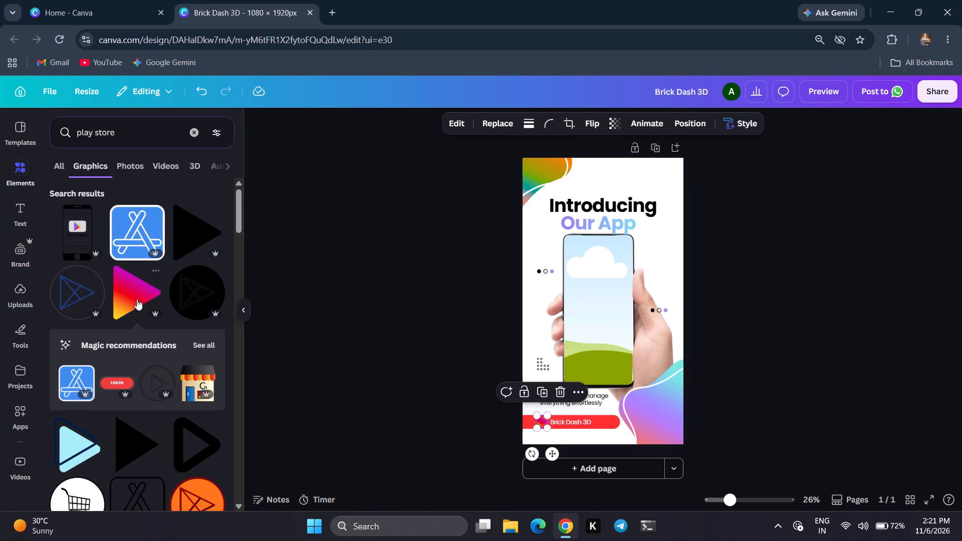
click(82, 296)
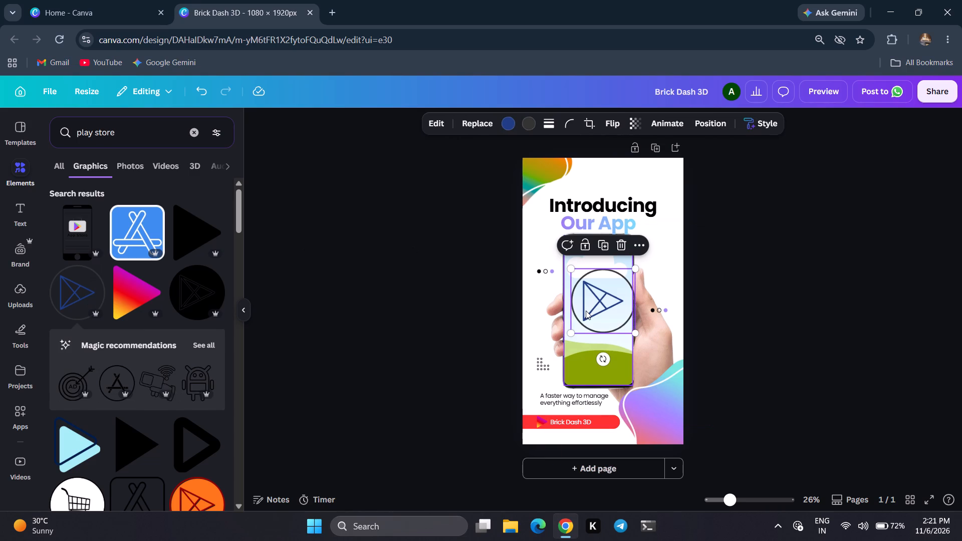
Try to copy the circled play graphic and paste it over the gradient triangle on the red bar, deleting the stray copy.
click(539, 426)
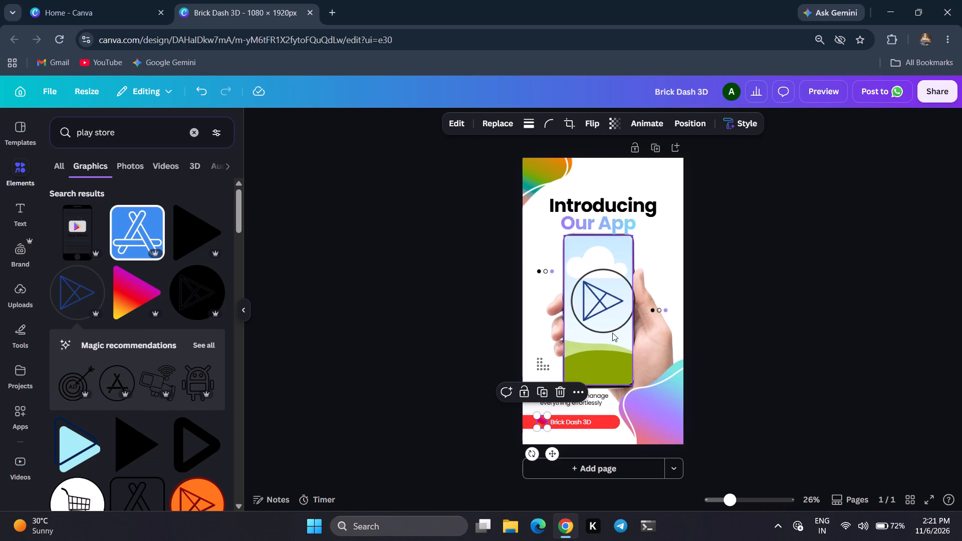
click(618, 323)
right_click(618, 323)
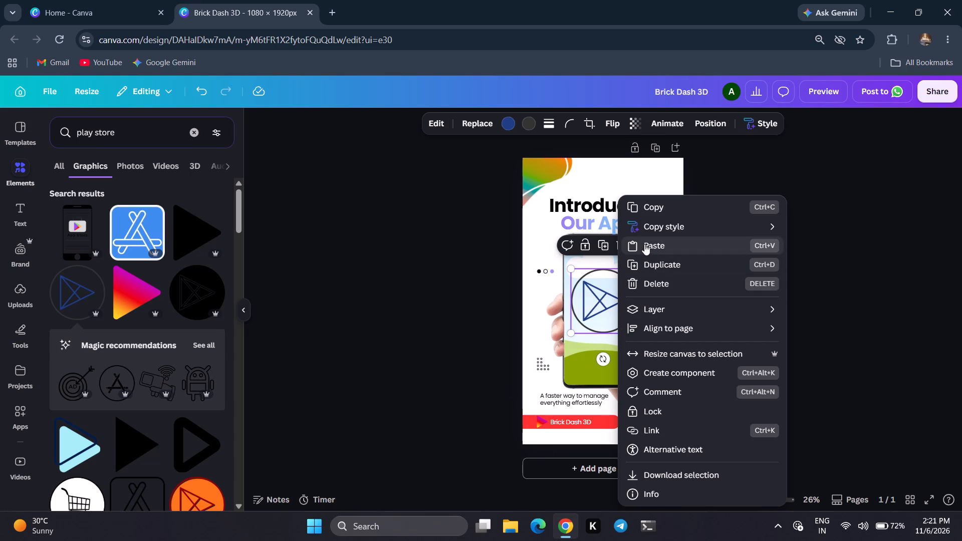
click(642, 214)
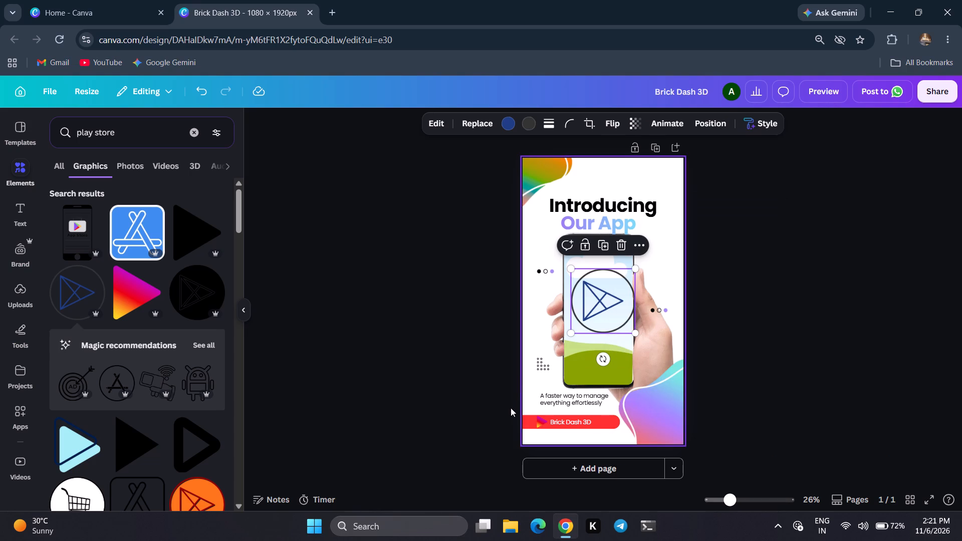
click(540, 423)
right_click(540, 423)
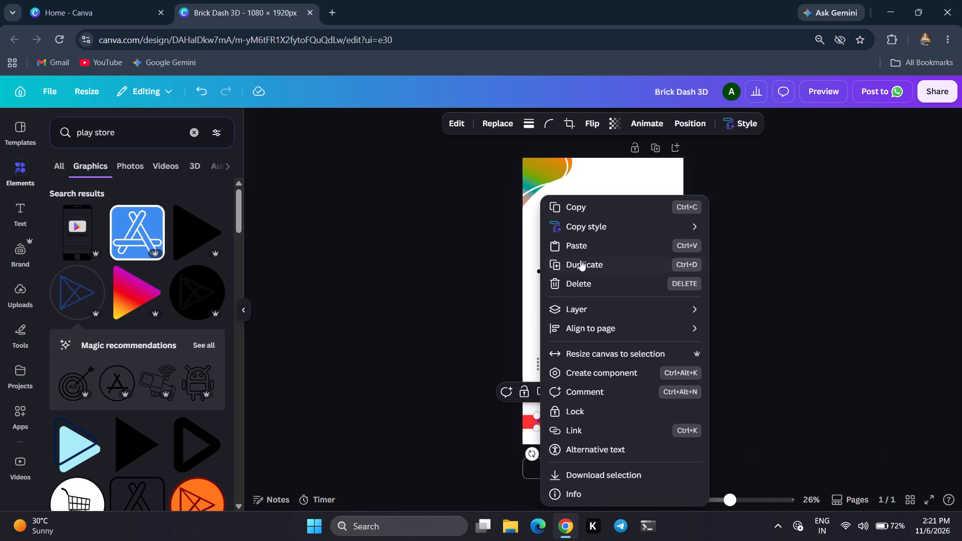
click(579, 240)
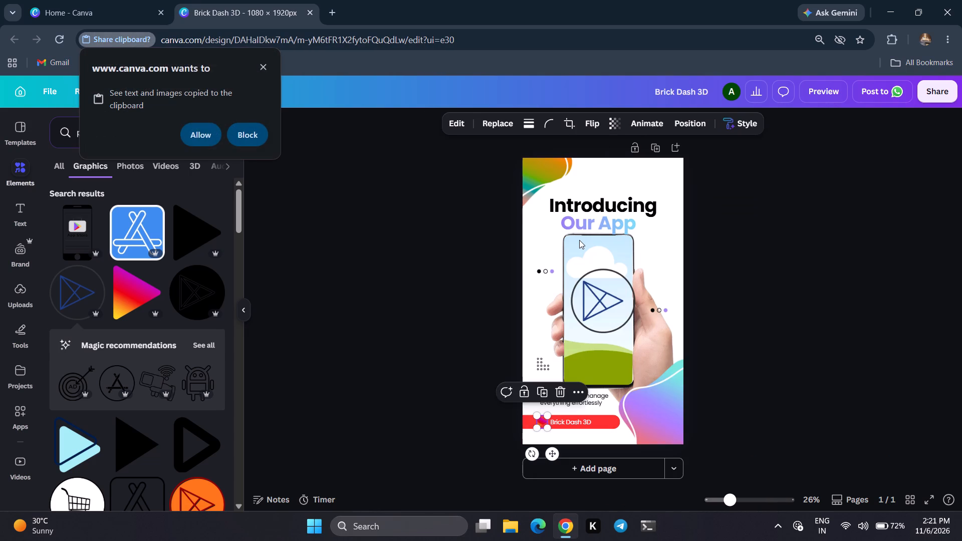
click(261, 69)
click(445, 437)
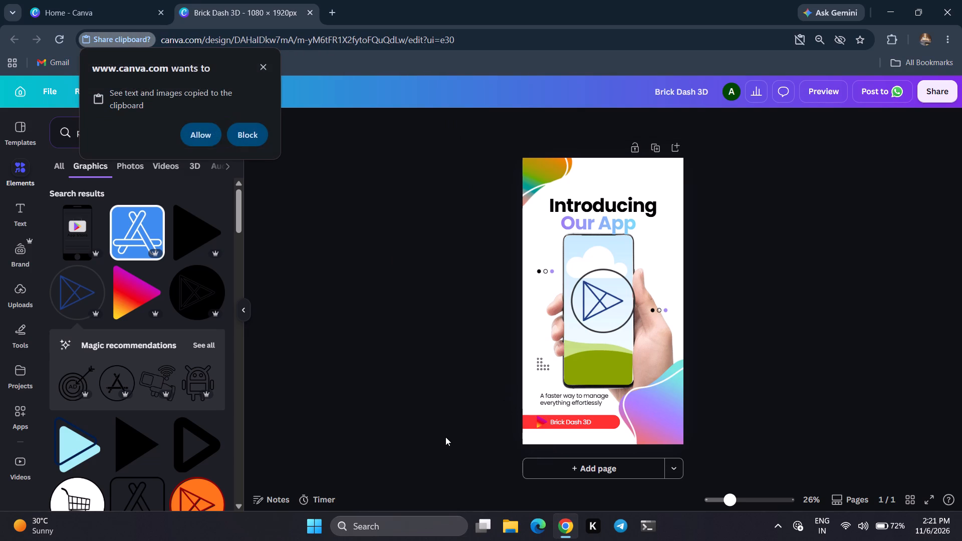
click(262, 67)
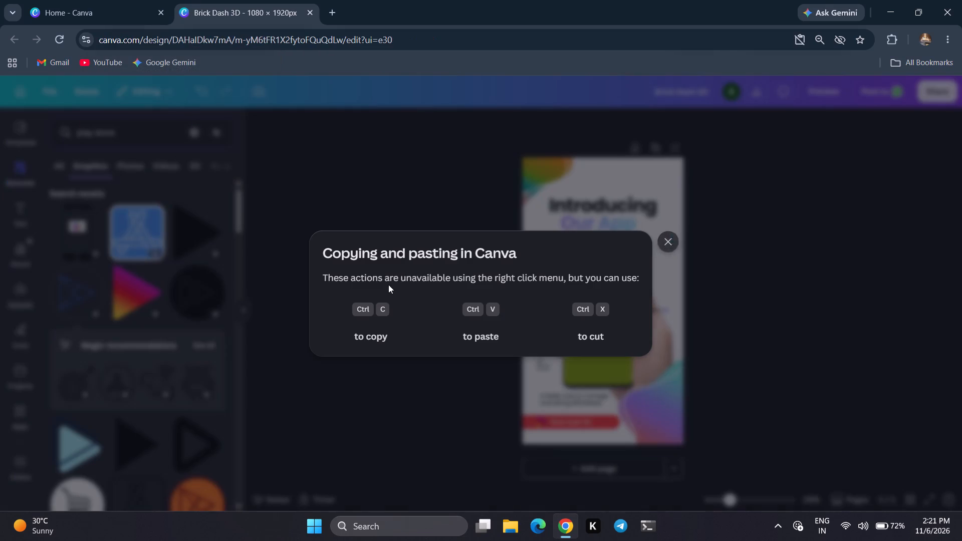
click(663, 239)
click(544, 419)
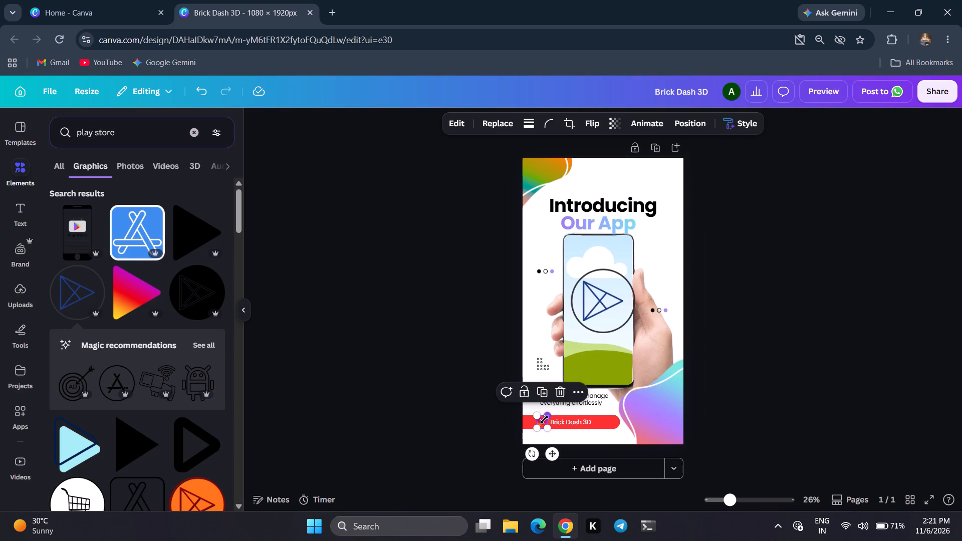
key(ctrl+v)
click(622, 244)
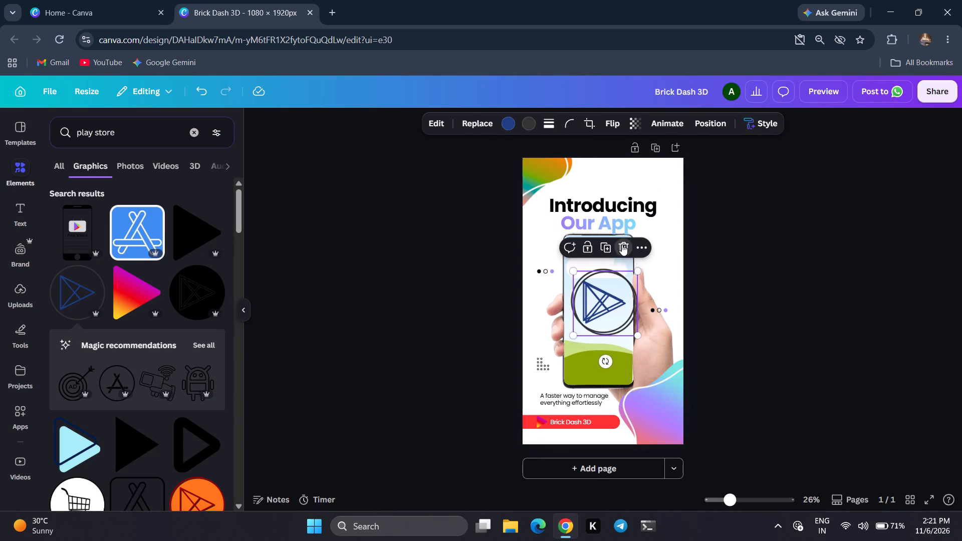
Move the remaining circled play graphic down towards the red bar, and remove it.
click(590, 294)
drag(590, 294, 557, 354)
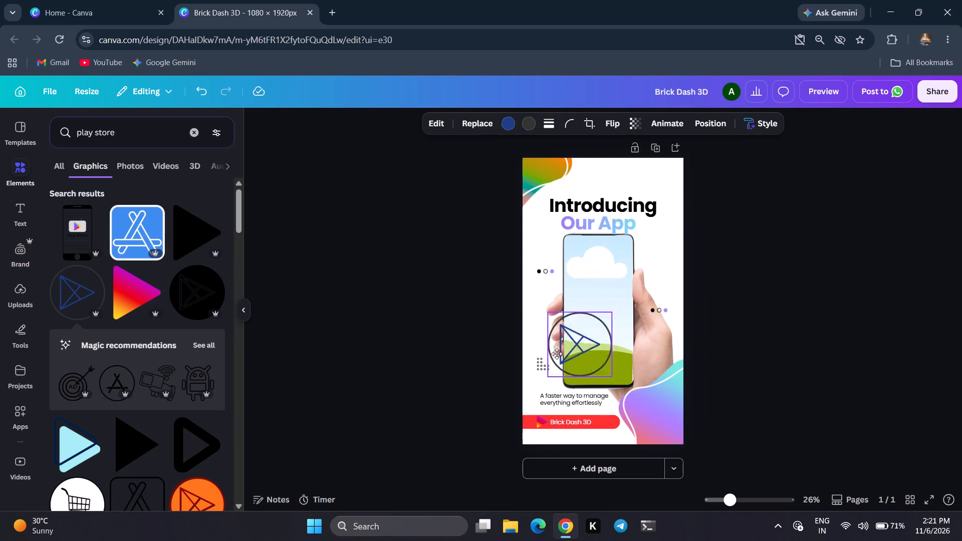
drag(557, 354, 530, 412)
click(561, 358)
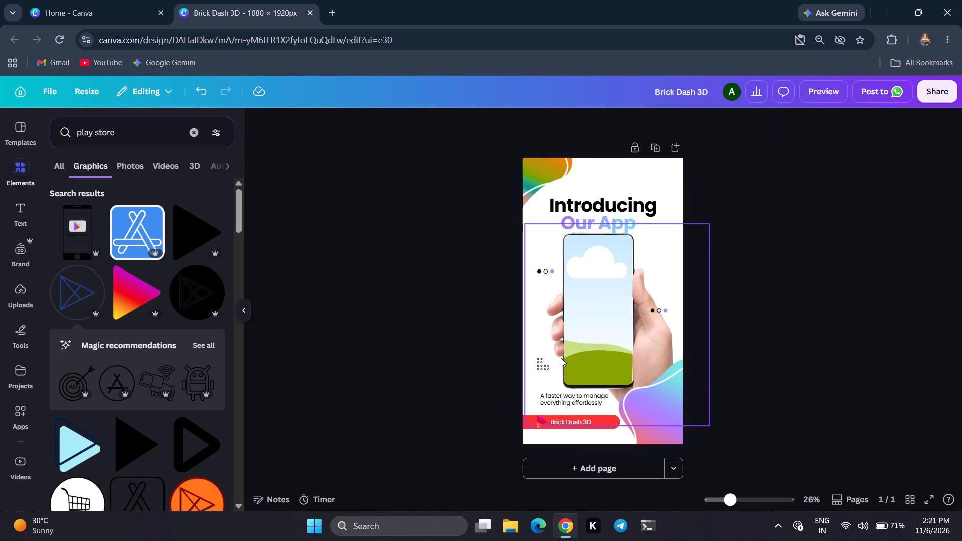
Undo the recent edits back to before the gradient play triangle was added, with the globe icon back on the red bar.
key(ctrl+z)
key(ctrl+z)
key(ctrl+z)
key(ctrl+z)
key(ctrl+z)
key(ctrl+z)
key(ctrl+z)
key(ctrl+z)
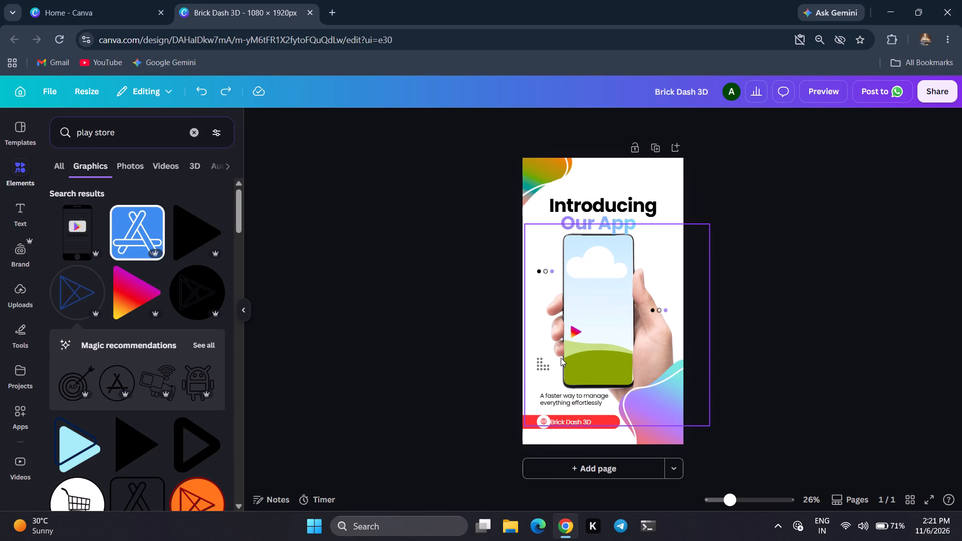
key(ctrl+z)
key(ctrl+z)
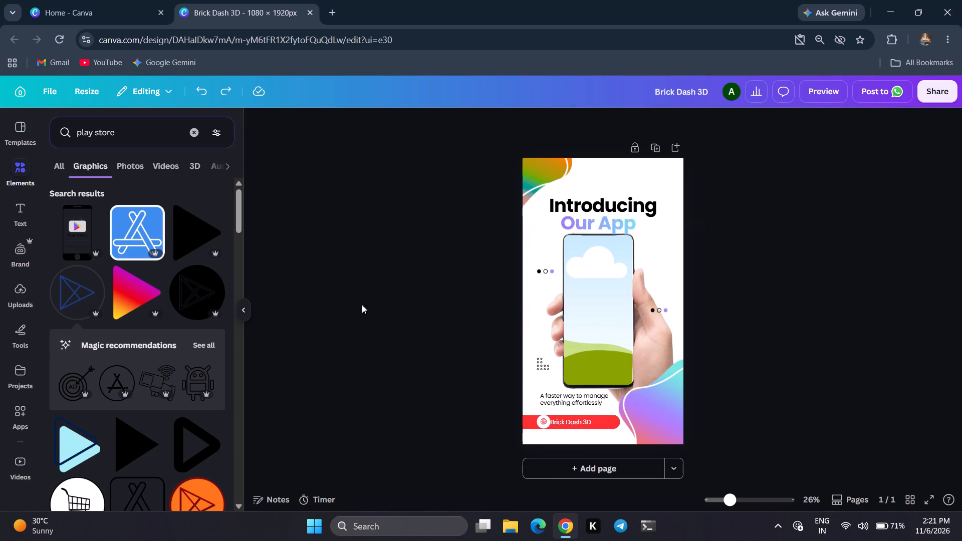
click(336, 278)
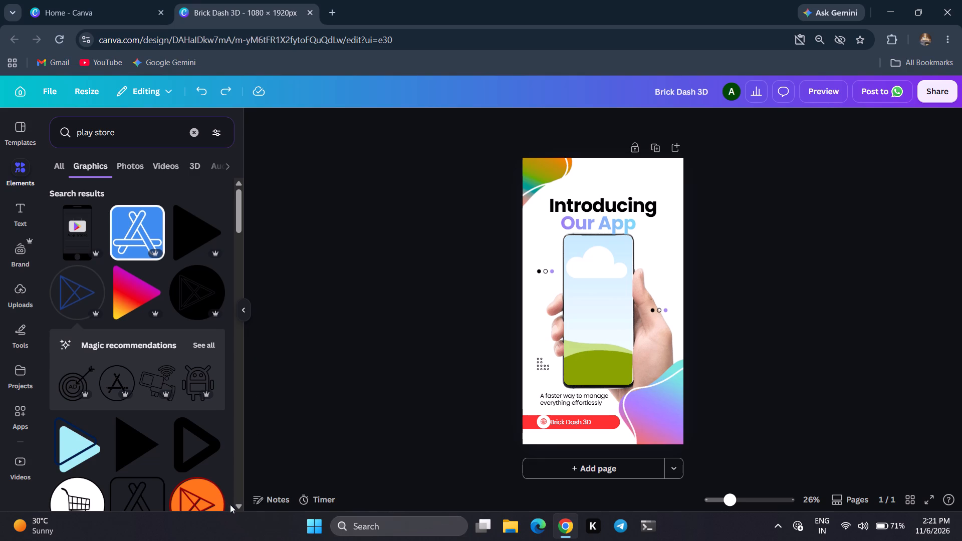
Add the light-blue play triangle with the dark-blue outline, shrink it to icon size and place it over the globe icon.
triple_click(238, 504)
double_click(238, 504)
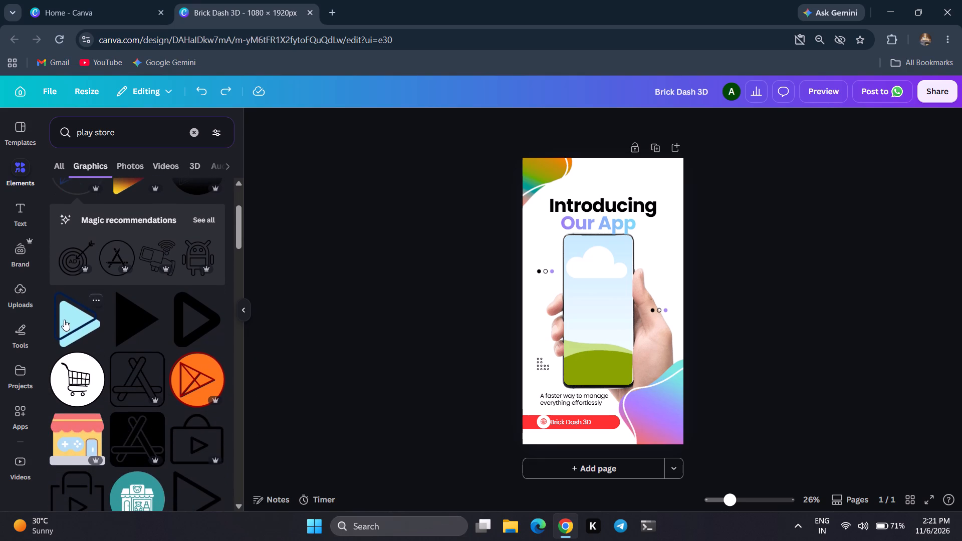
drag(69, 317, 577, 300)
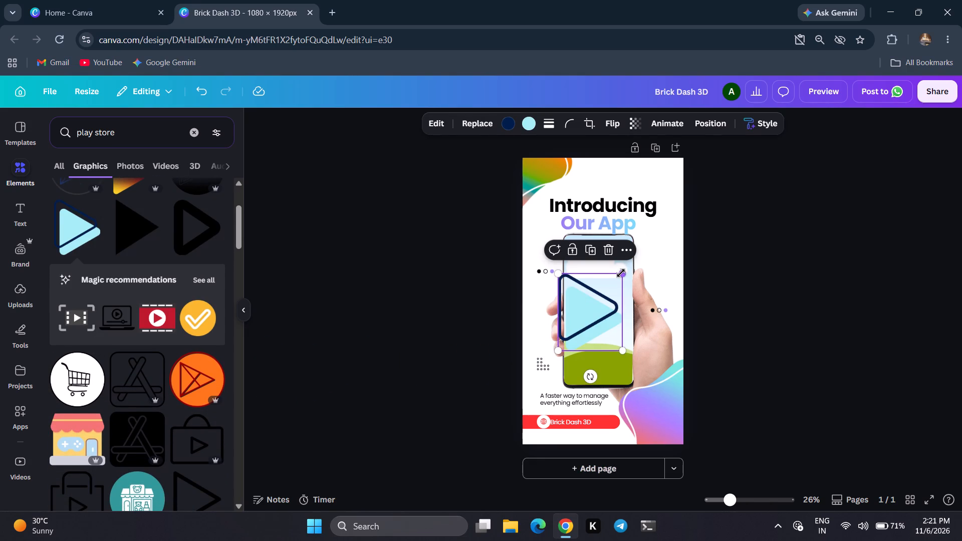
drag(621, 273, 583, 354)
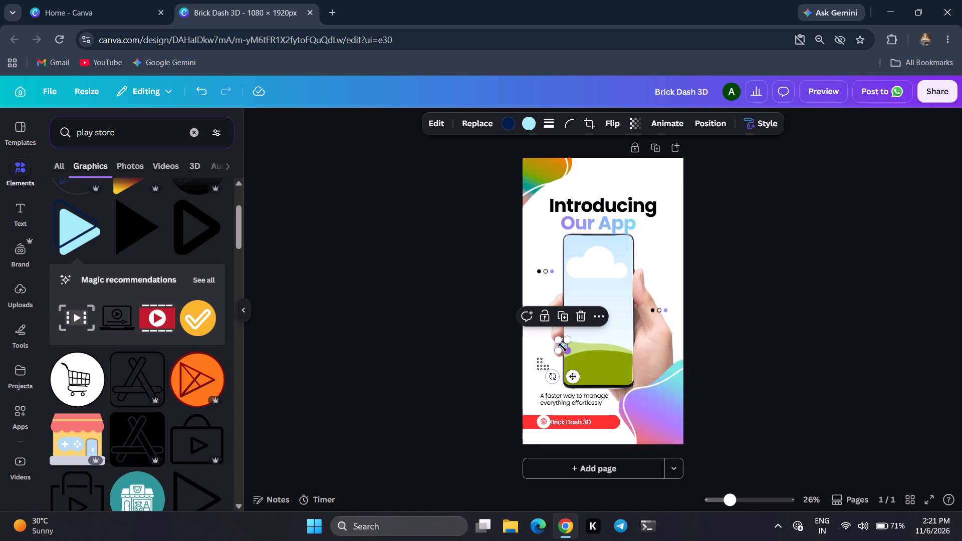
drag(562, 345, 543, 422)
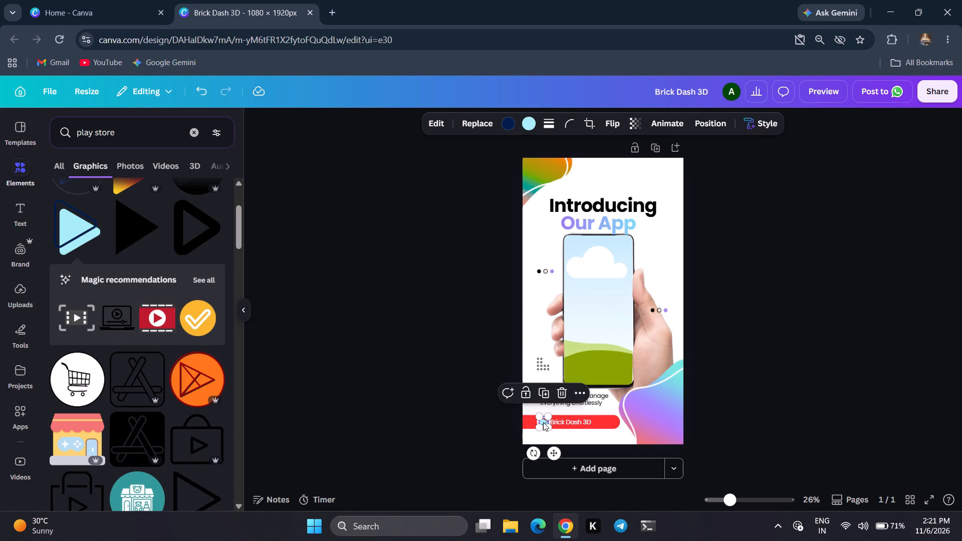
Delete the globe icon beneath the light-blue play triangle, picking it from the layer list.
click(711, 115)
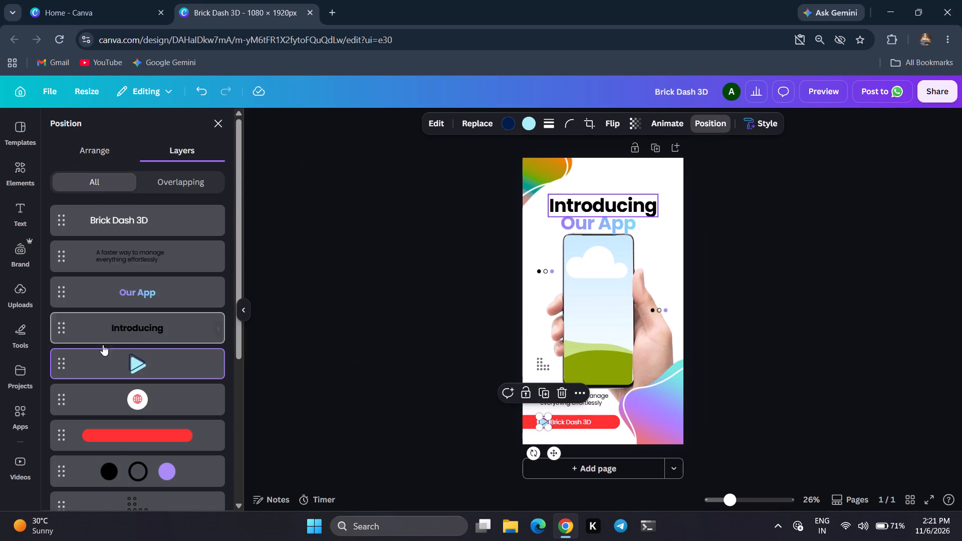
click(134, 404)
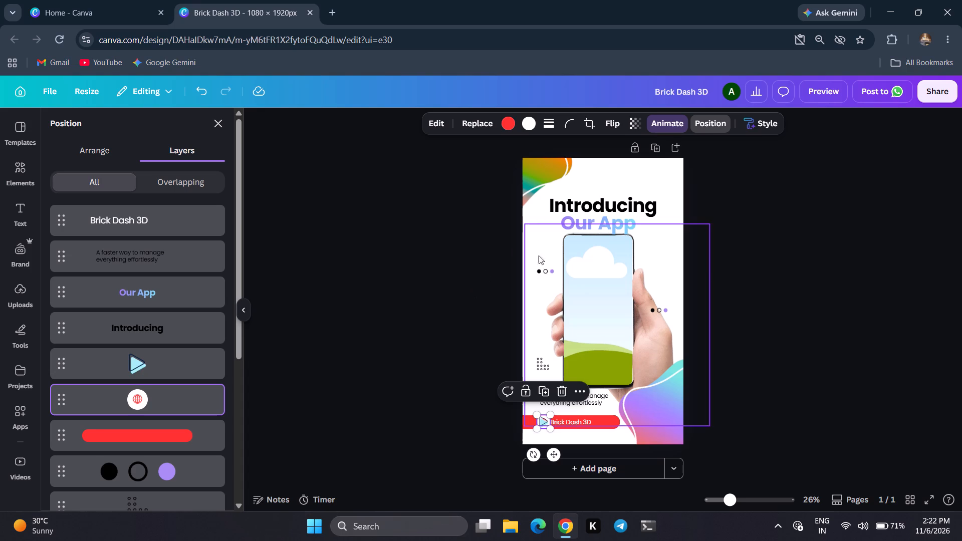
click(559, 391)
click(448, 416)
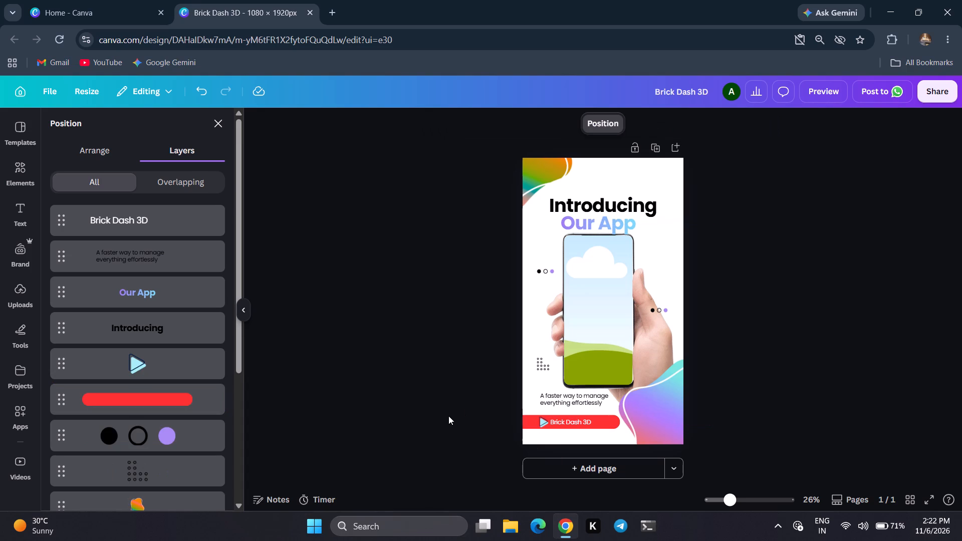
Nudge the light-blue play triangle left and slightly up on the red bar, away from the "Brick Dash 3D" text.
click(543, 423)
key(Left)
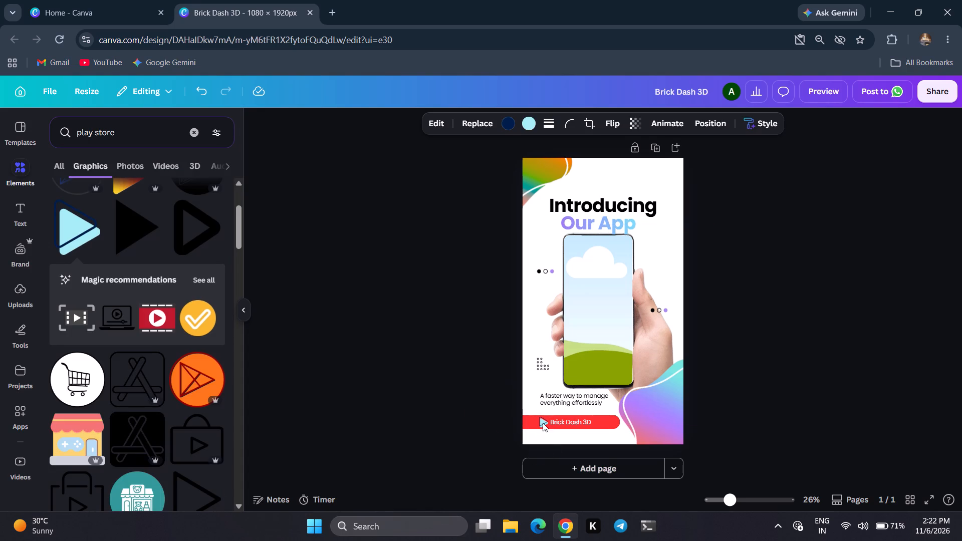
key(Left)
key(Left)
key(Left)
key(Left)
key(Up)
key(Up)
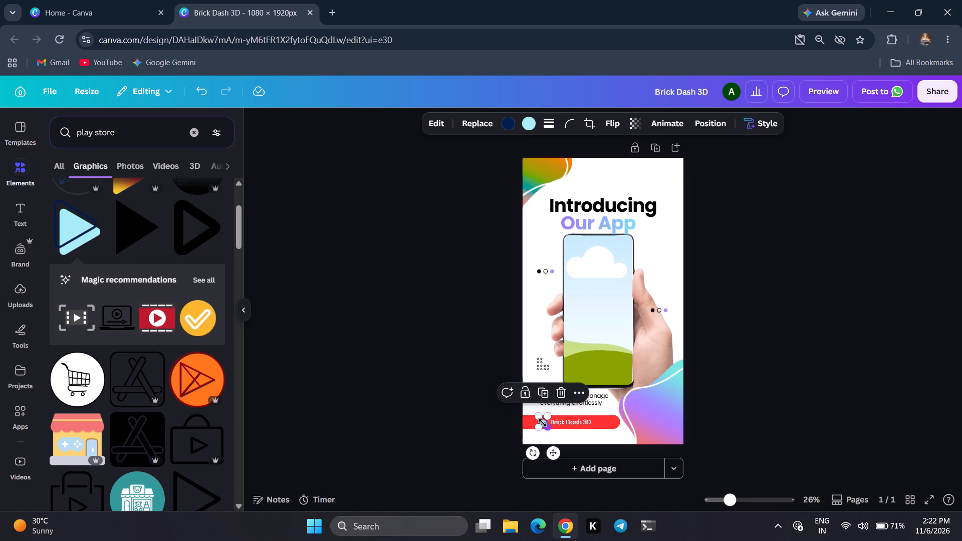
click(496, 406)
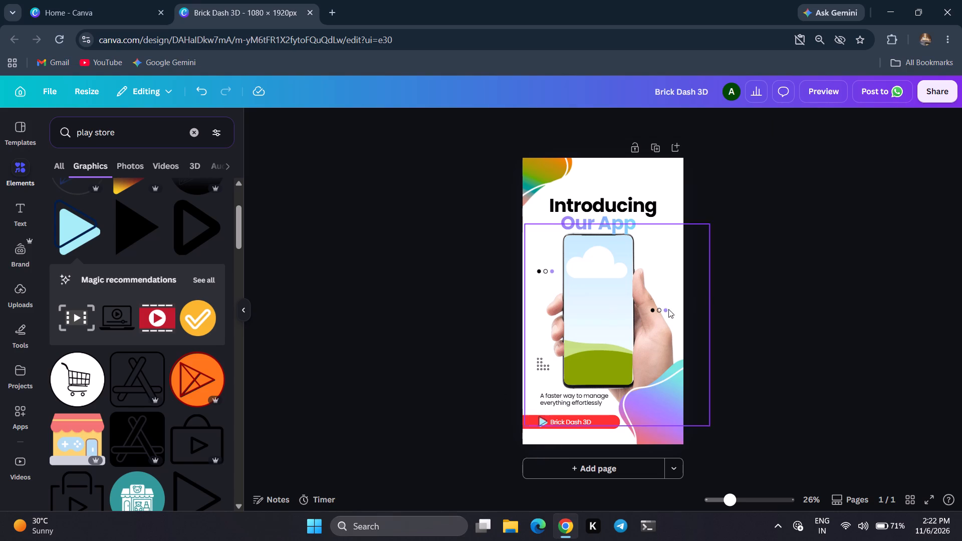
Recolour the lower-right gradient blob's first, third and fourth colours bright red #ff3131 and its second colour orange.
click(653, 401)
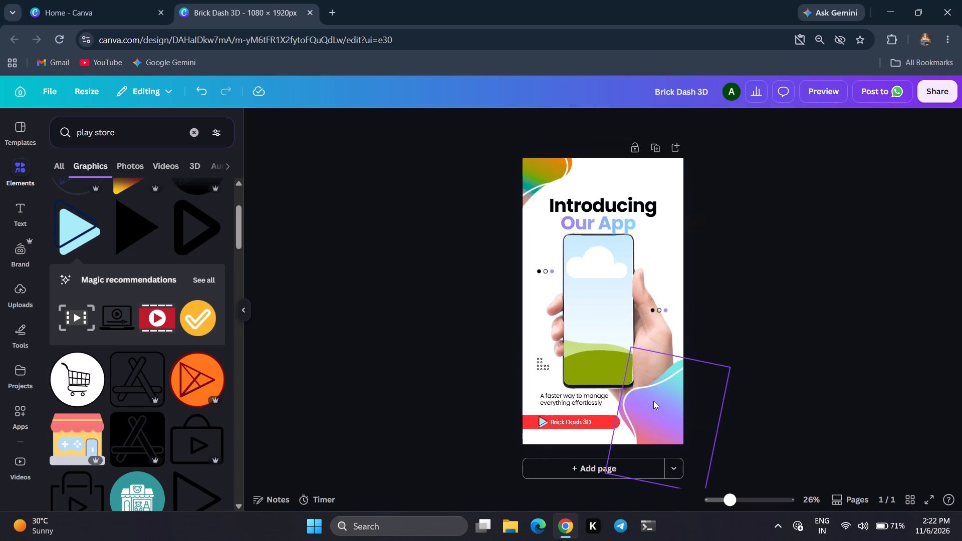
click(545, 119)
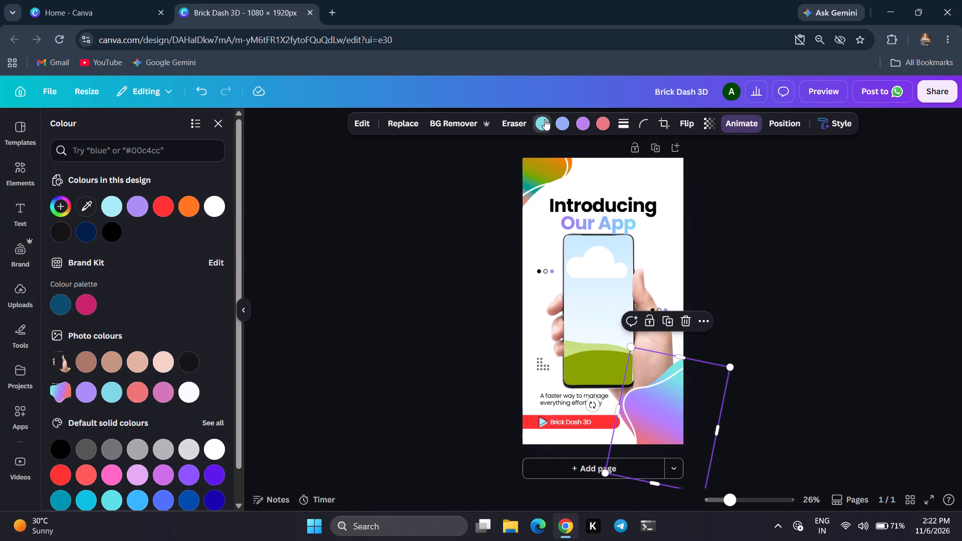
click(163, 205)
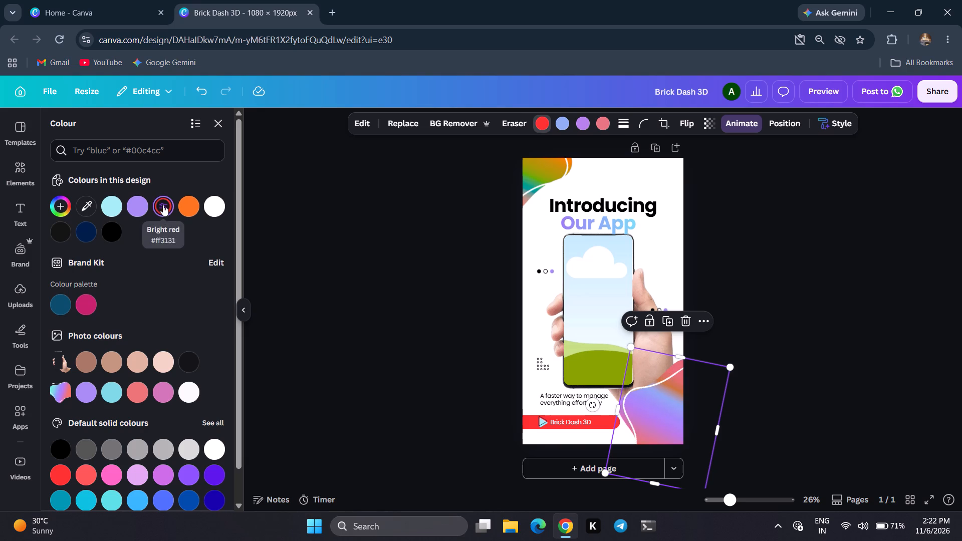
click(559, 122)
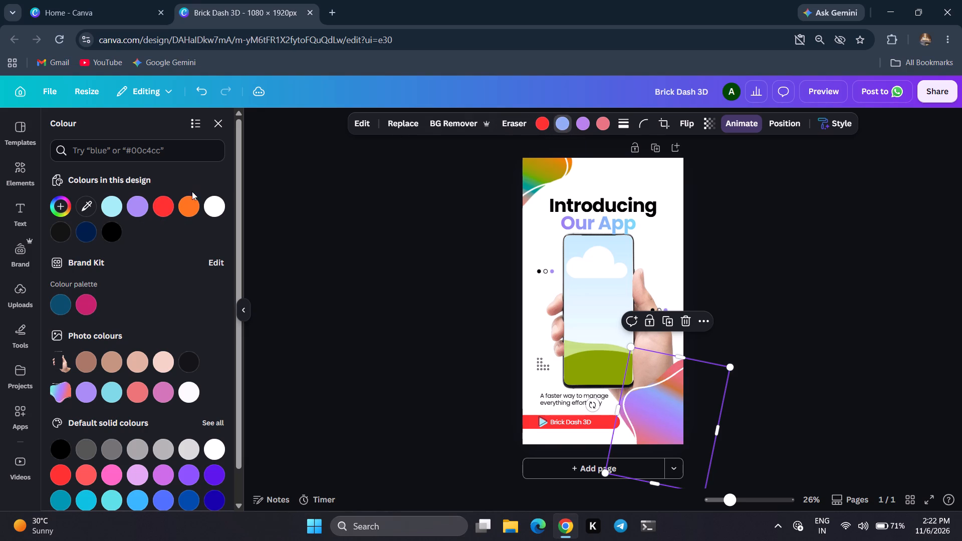
click(185, 210)
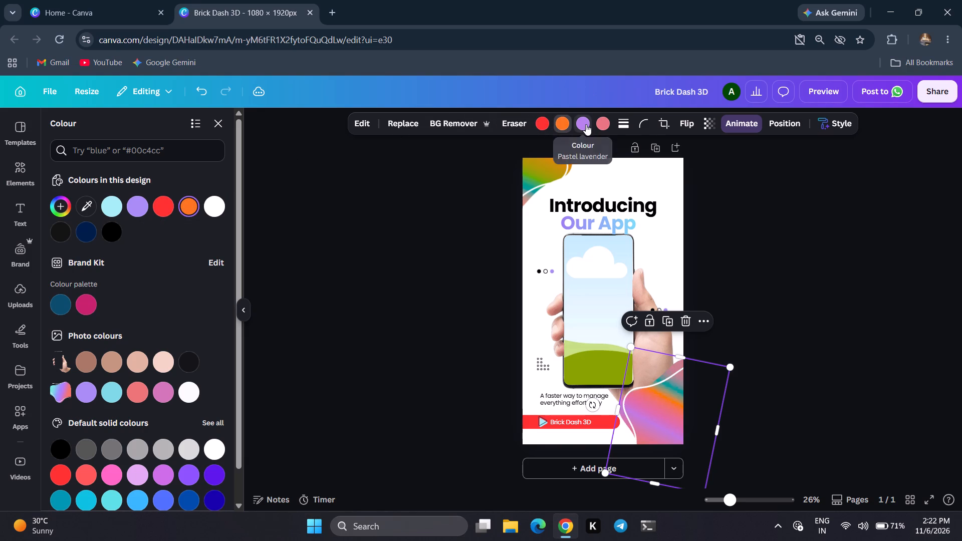
click(586, 124)
click(166, 208)
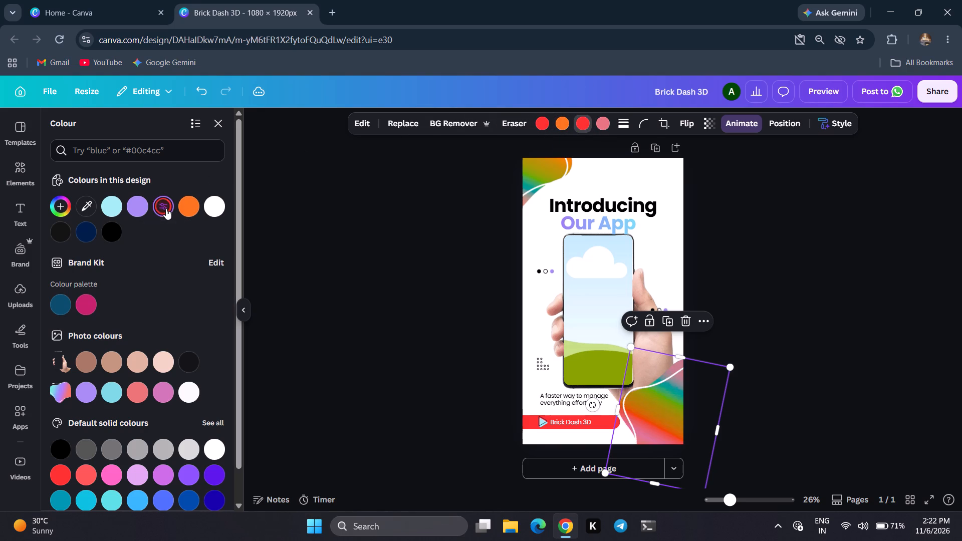
click(603, 128)
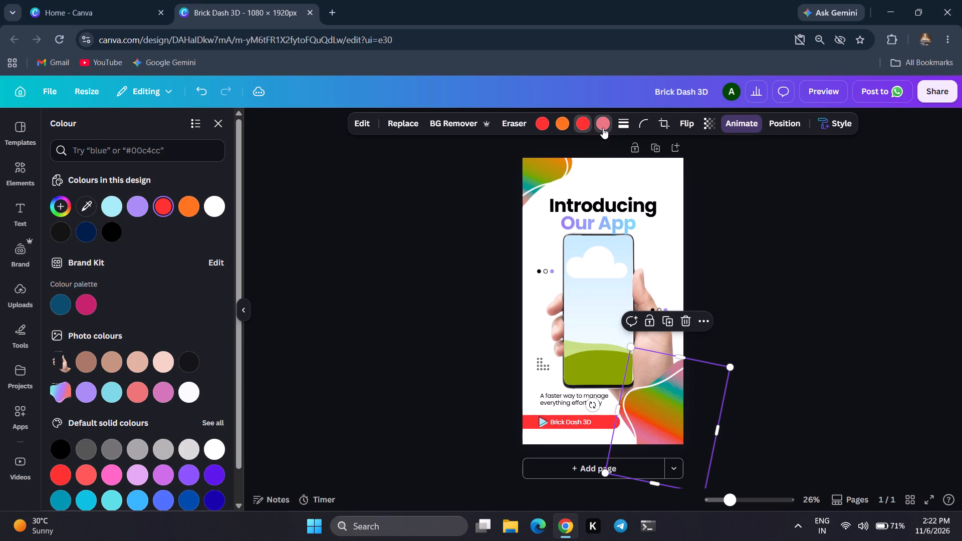
double_click(164, 206)
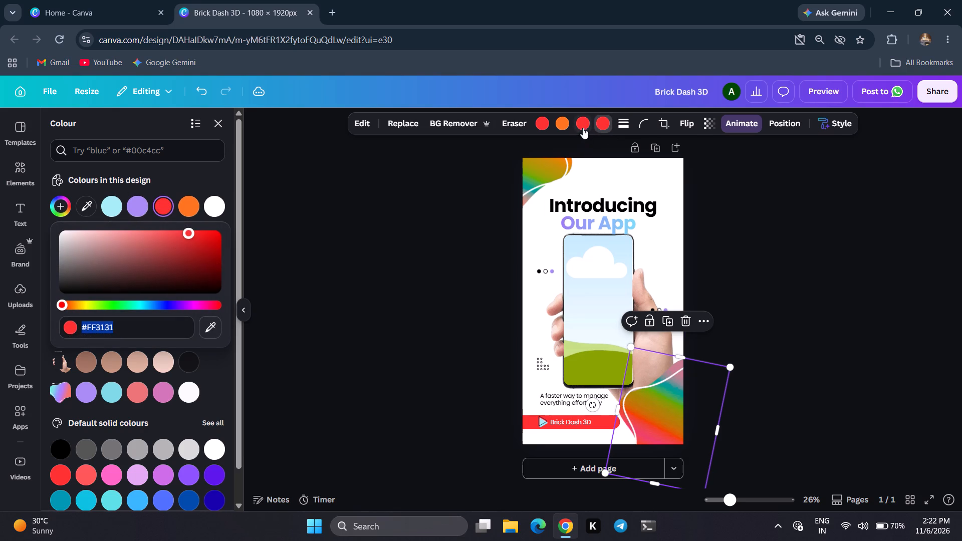
Change the lower-right blob's second colour to bright red #ff3131 as well.
click(558, 118)
click(162, 205)
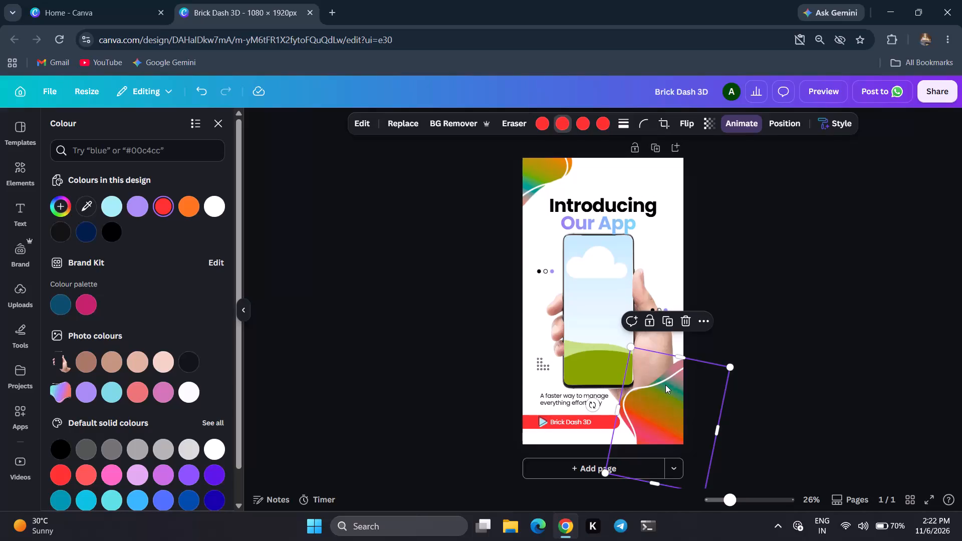
click(327, 256)
click(443, 244)
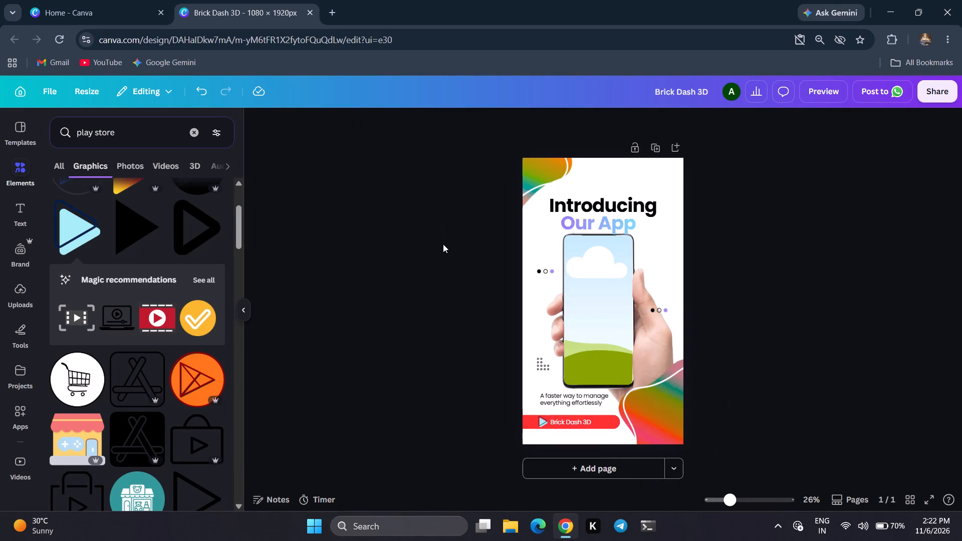
Move the lower-right blob further out past the page's right edge, clear of the red "Brick Dash 3D" bar.
click(663, 406)
drag(663, 406, 667, 422)
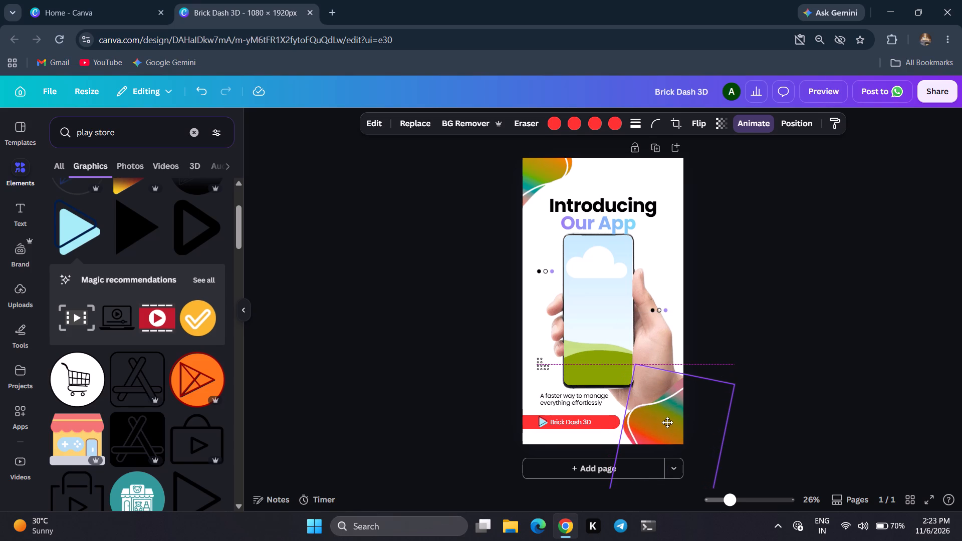
drag(667, 422, 684, 423)
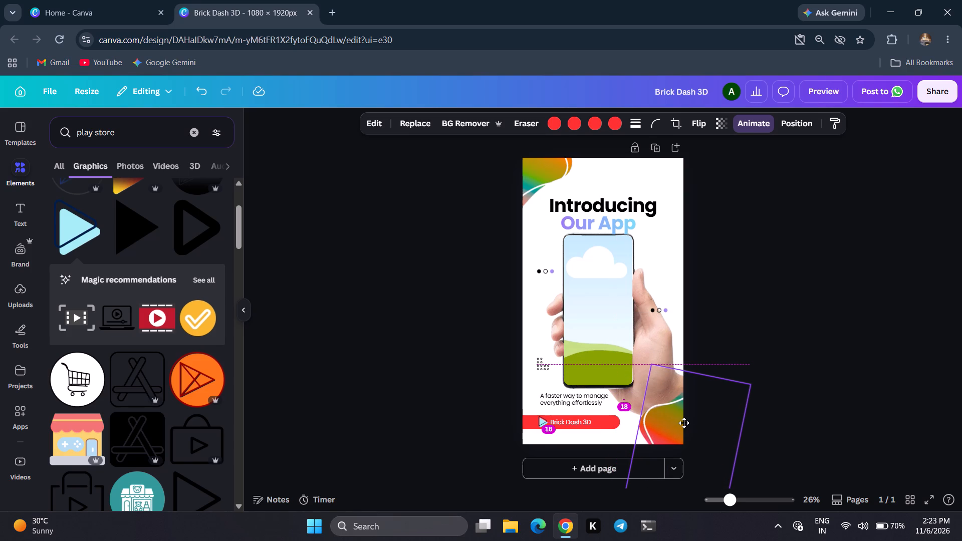
drag(684, 423, 687, 410)
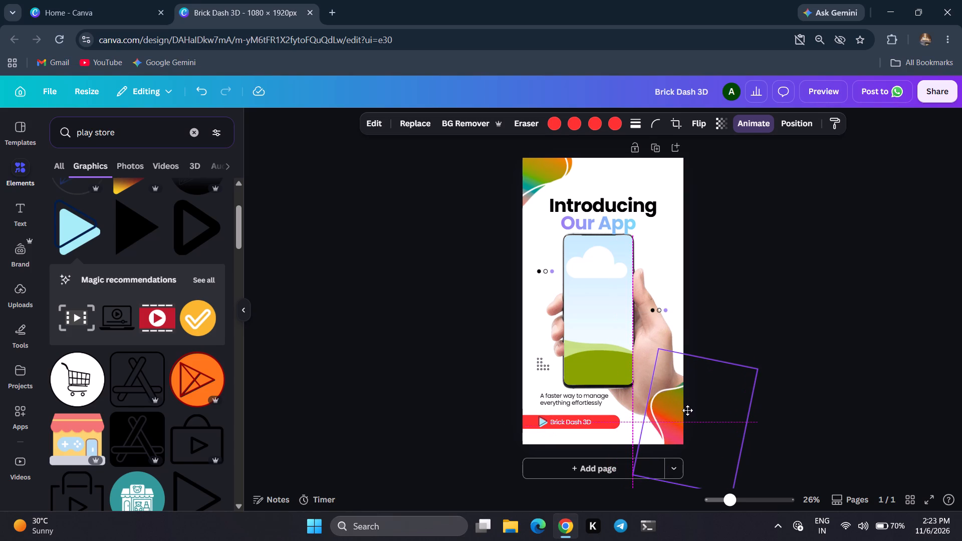
drag(687, 410, 687, 411)
double_click(777, 313)
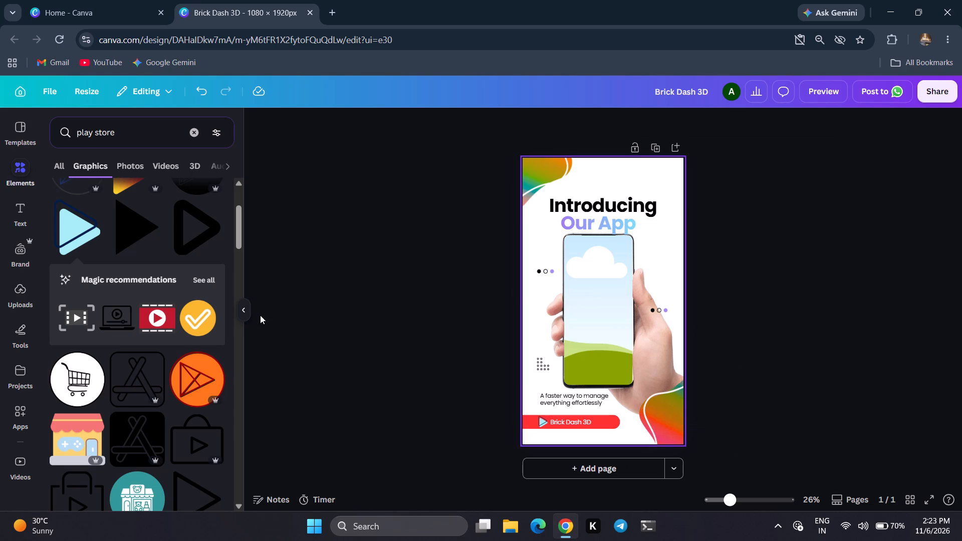
Remove the two pink photo-collage images from the uploaded images and dismiss the Chrome extension notice.
click(243, 313)
click(19, 294)
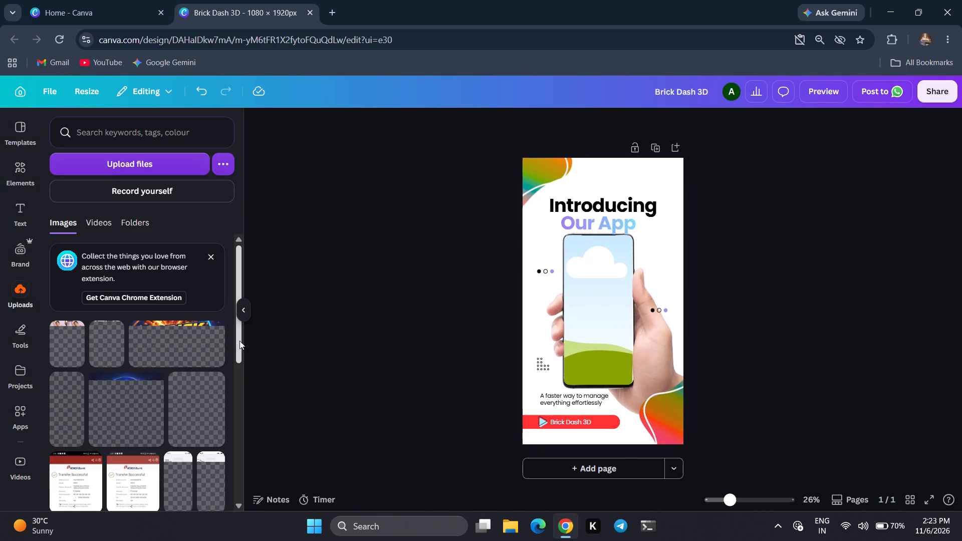
drag(239, 345, 241, 398)
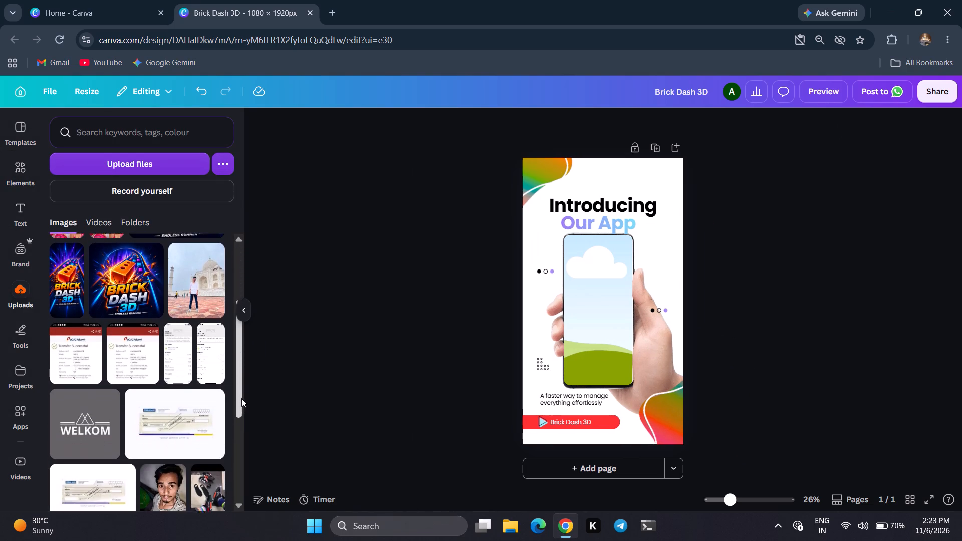
drag(241, 398, 244, 346)
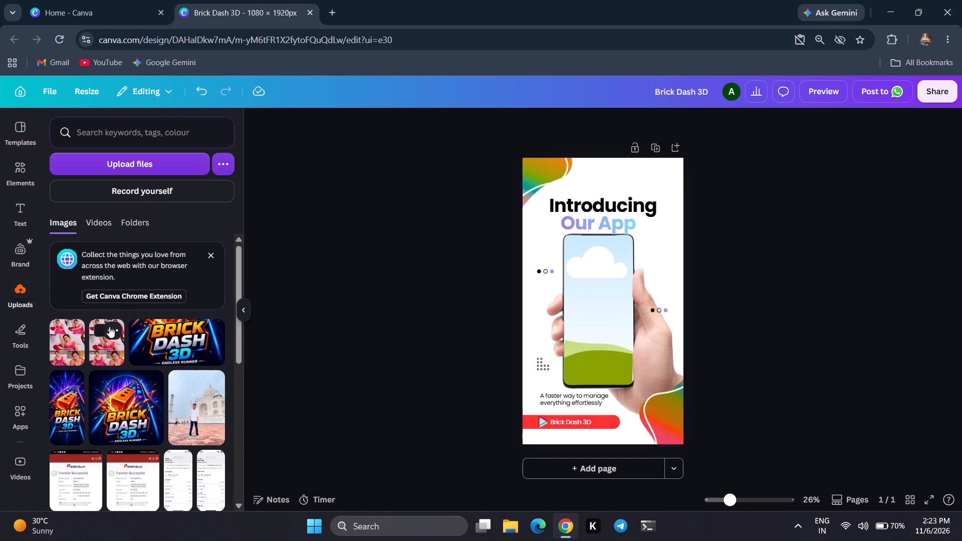
click(109, 327)
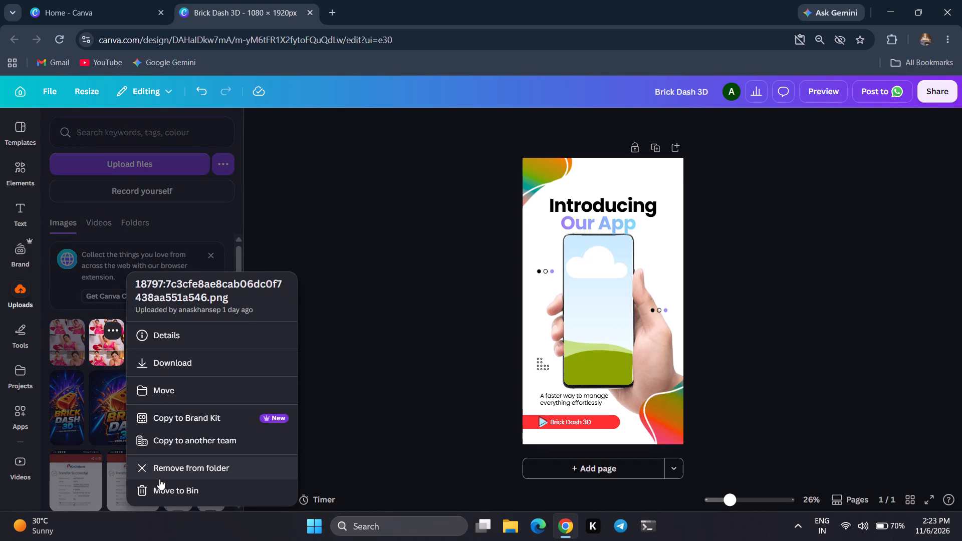
click(159, 479)
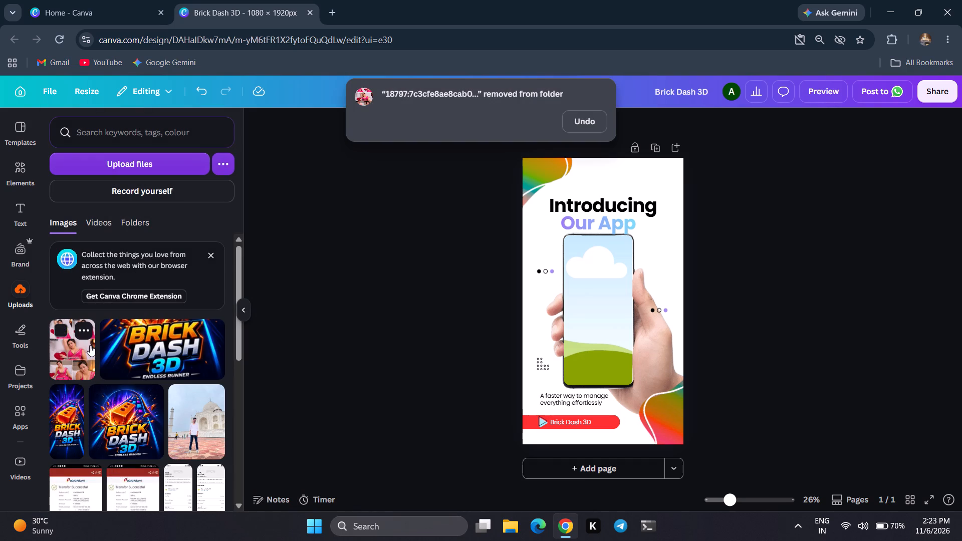
click(85, 335)
click(144, 491)
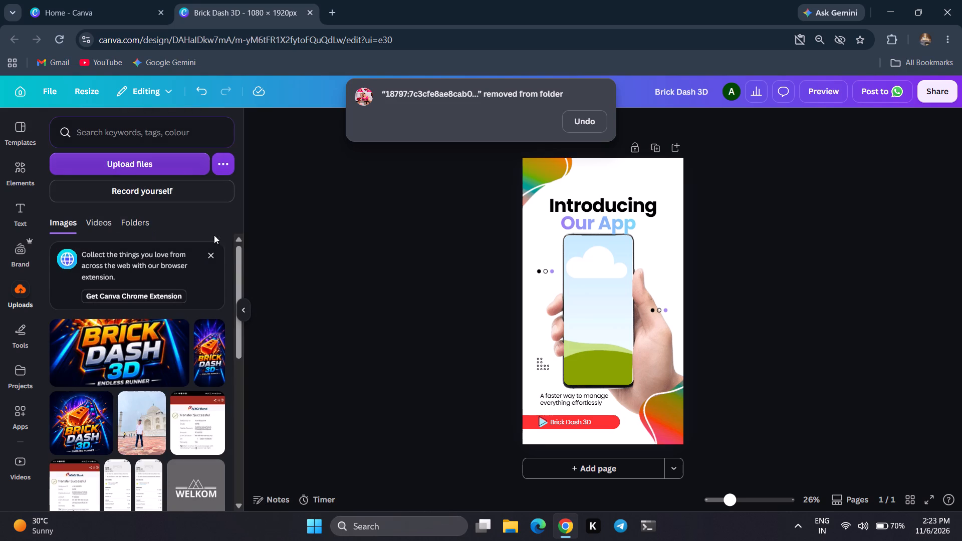
click(212, 253)
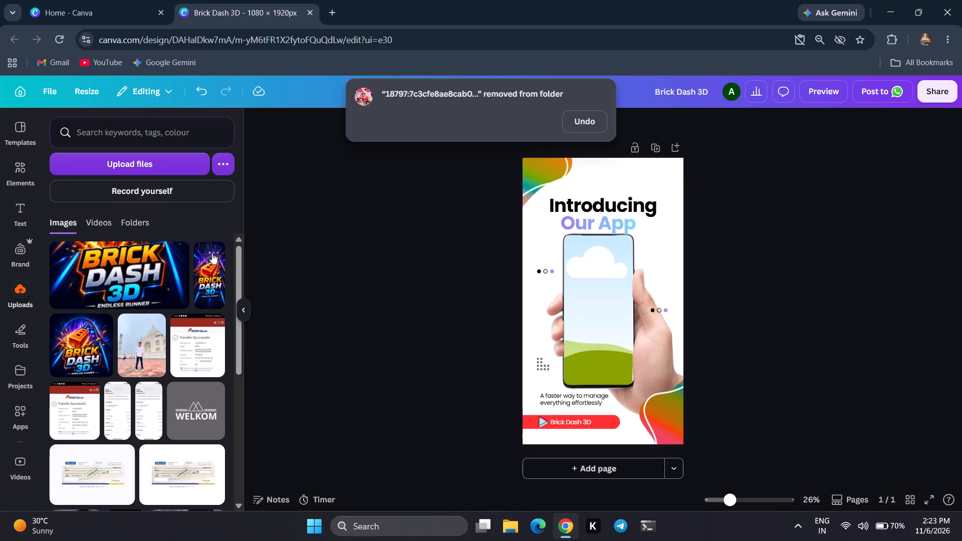
Upload the eight app screenshots named photo_2026-11-06_12-35-49 and photo_2026-11-06_12-35-50, including their numbered copies, from Downloads.
click(159, 166)
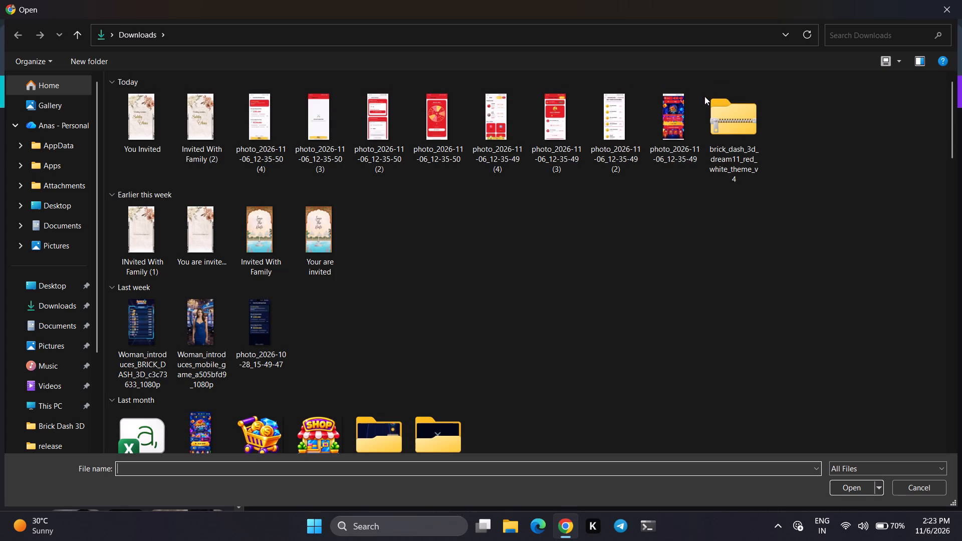
click(700, 188)
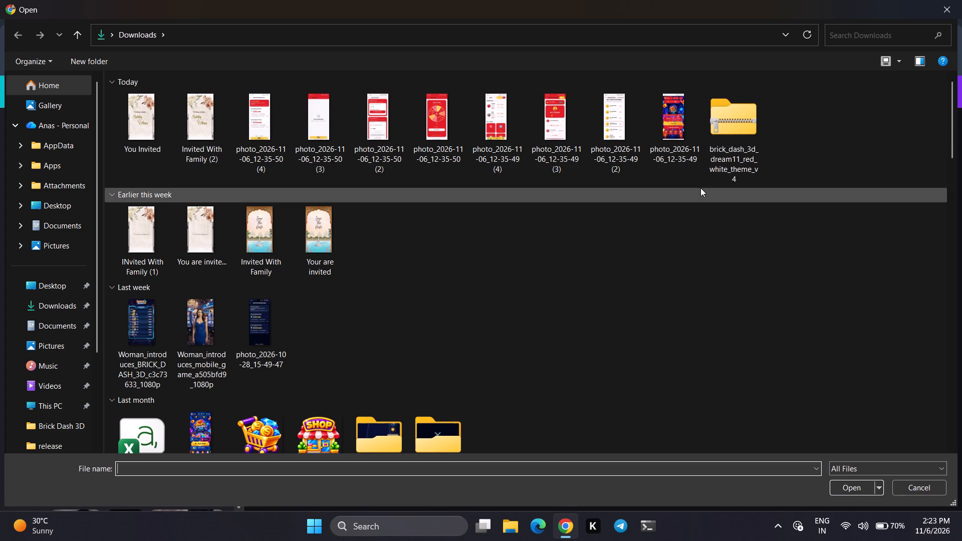
click(701, 177)
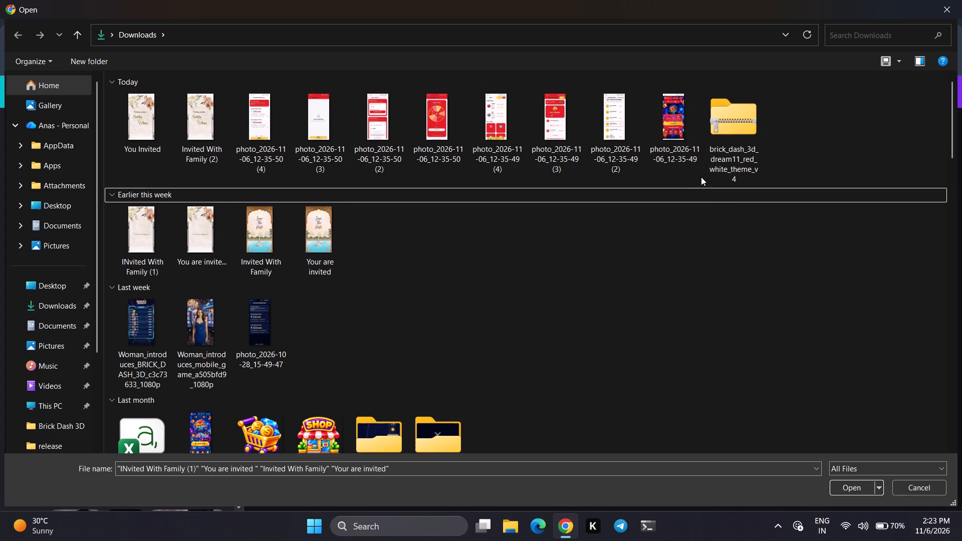
click(701, 177)
drag(701, 177, 689, 148)
click(687, 250)
triple_click(687, 250)
double_click(687, 250)
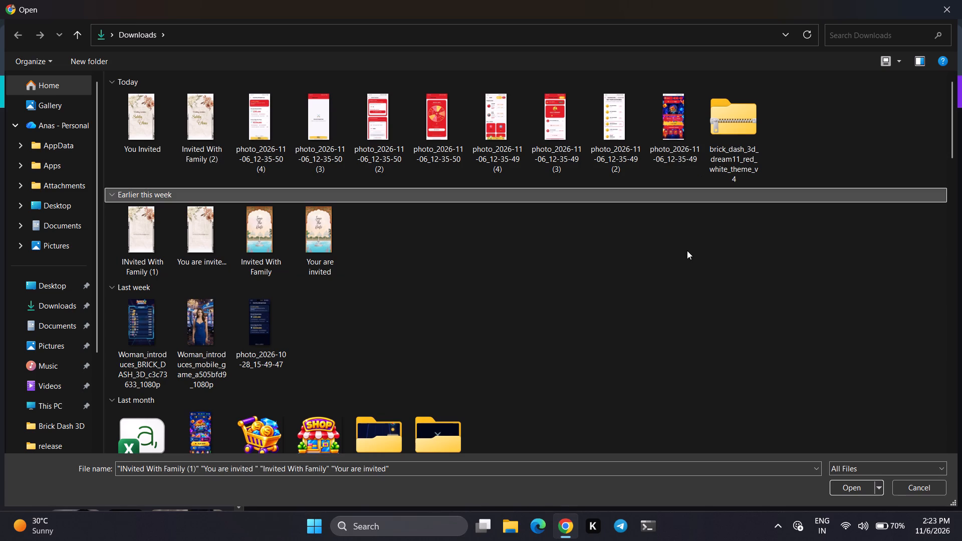
click(676, 140)
click(676, 143)
click(693, 257)
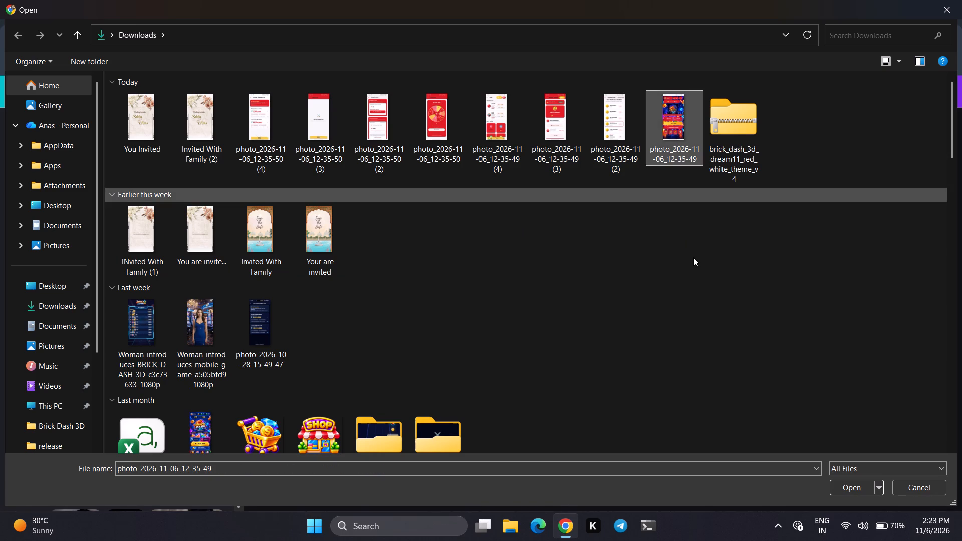
click(688, 298)
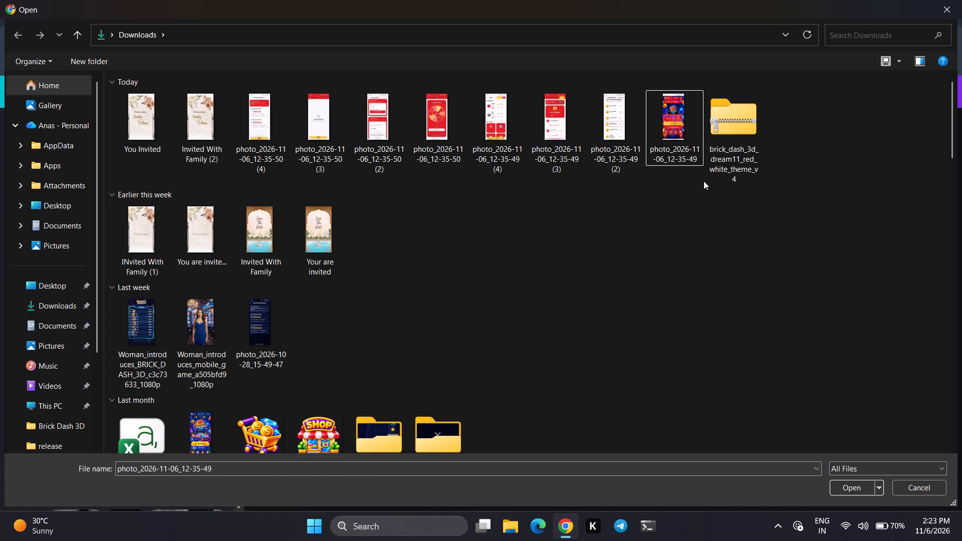
drag(703, 181, 492, 103)
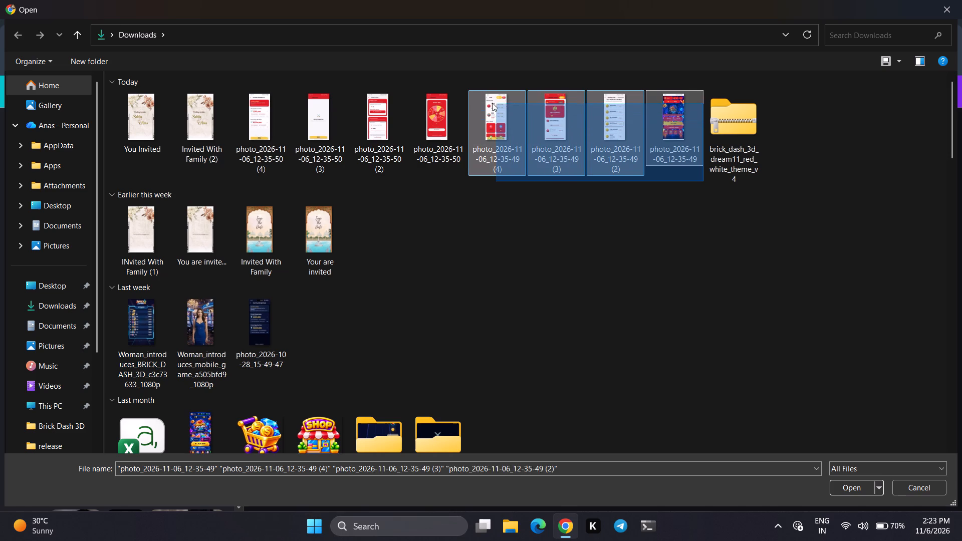
drag(492, 103, 261, 113)
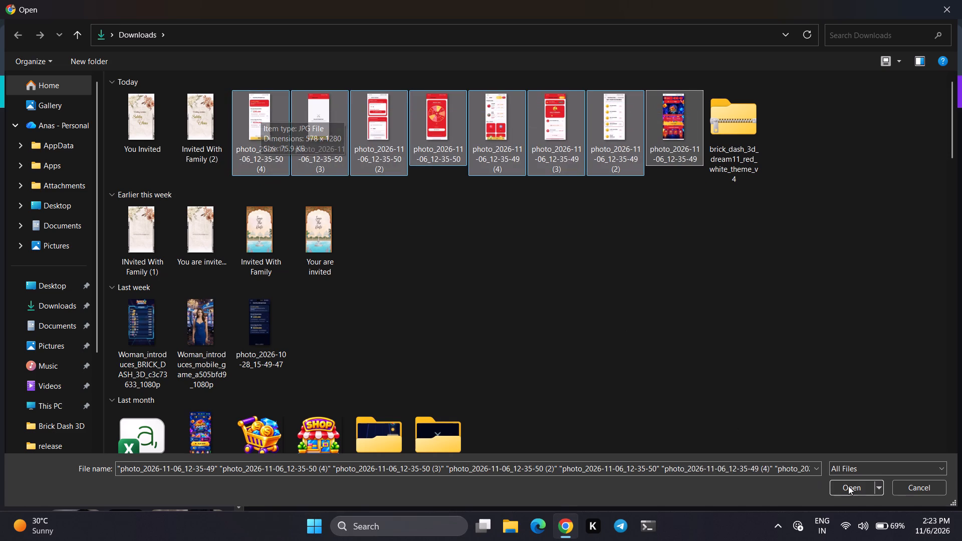
click(856, 488)
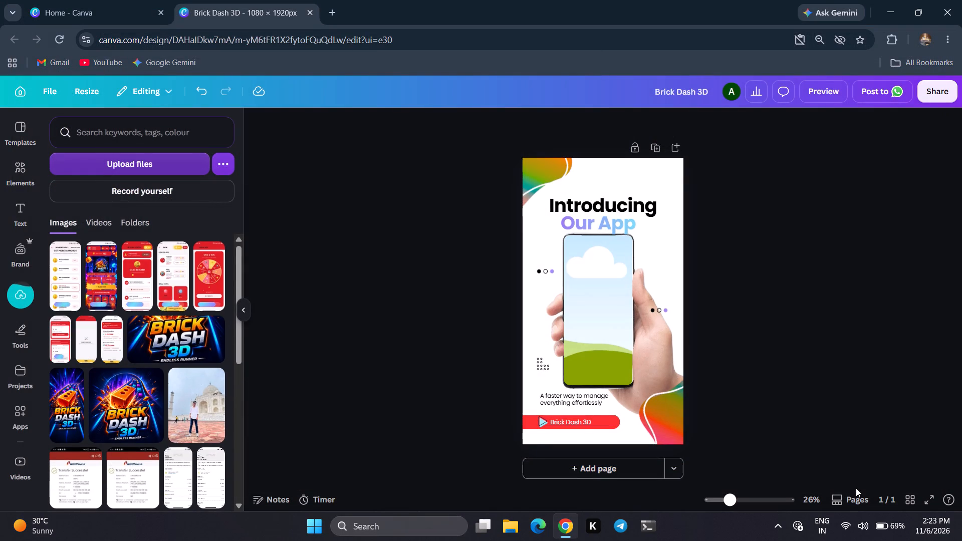
Add the blue-red Brick Dash 3D home-screen screenshot, shrink it, crop off its white status bar and fit it into the phone's screen.
click(102, 272)
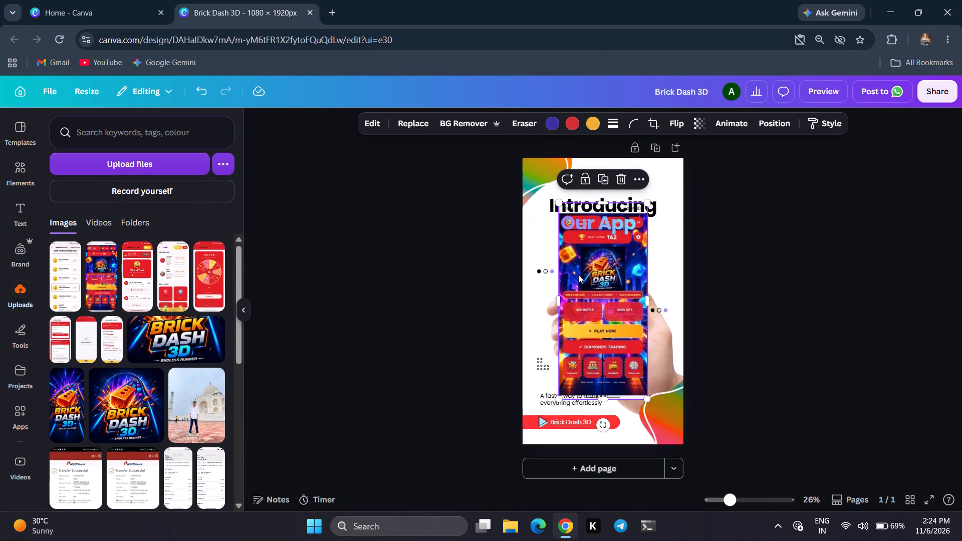
drag(647, 205, 641, 224)
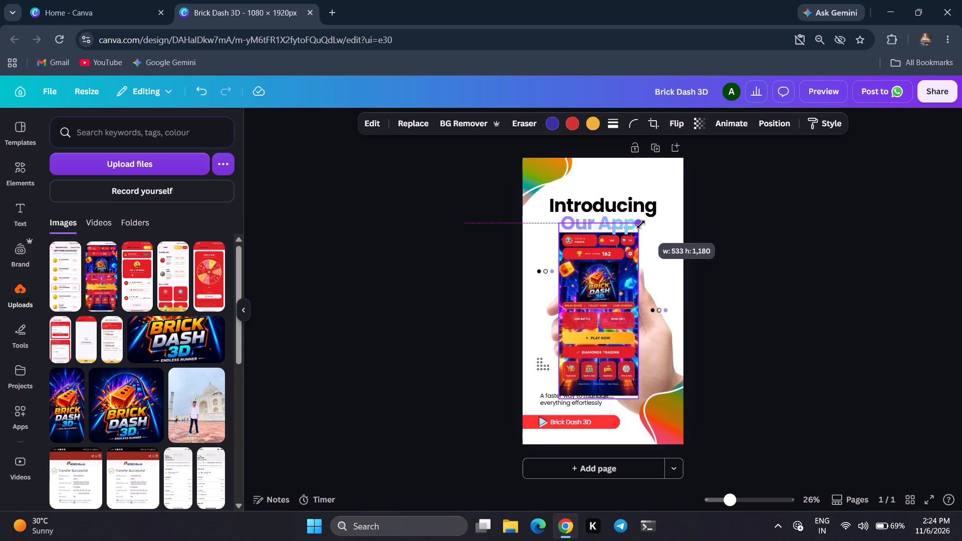
drag(641, 224, 640, 236)
drag(599, 236, 599, 238)
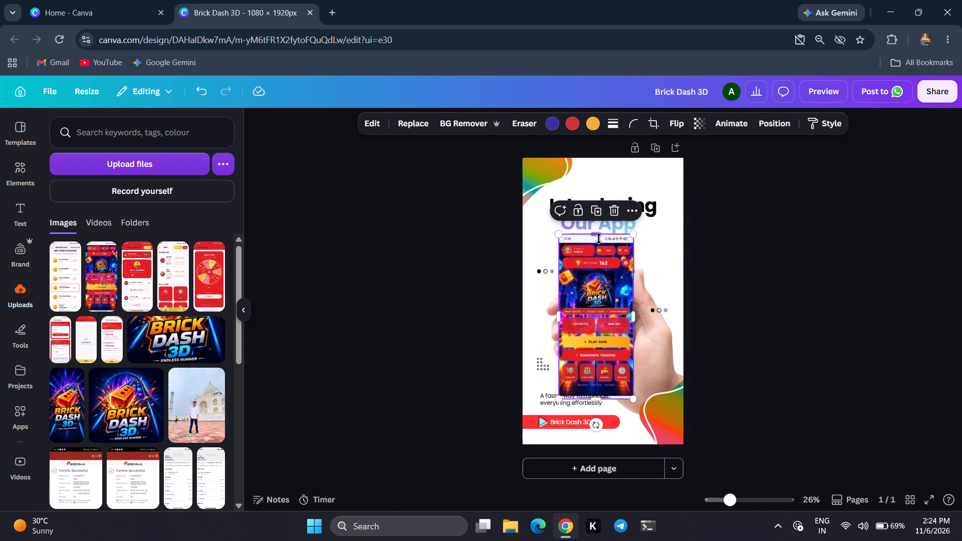
drag(599, 238, 597, 245)
drag(582, 358, 584, 353)
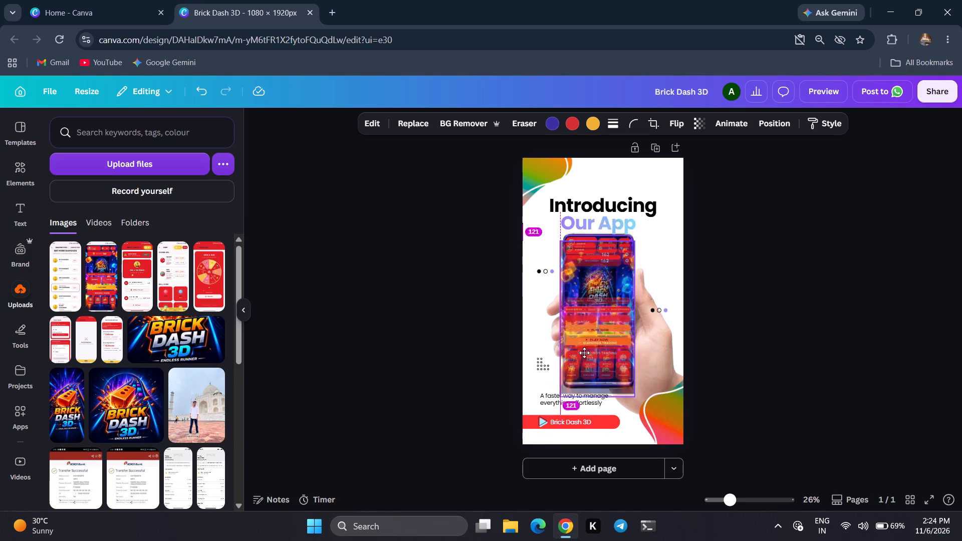
drag(584, 353, 585, 351)
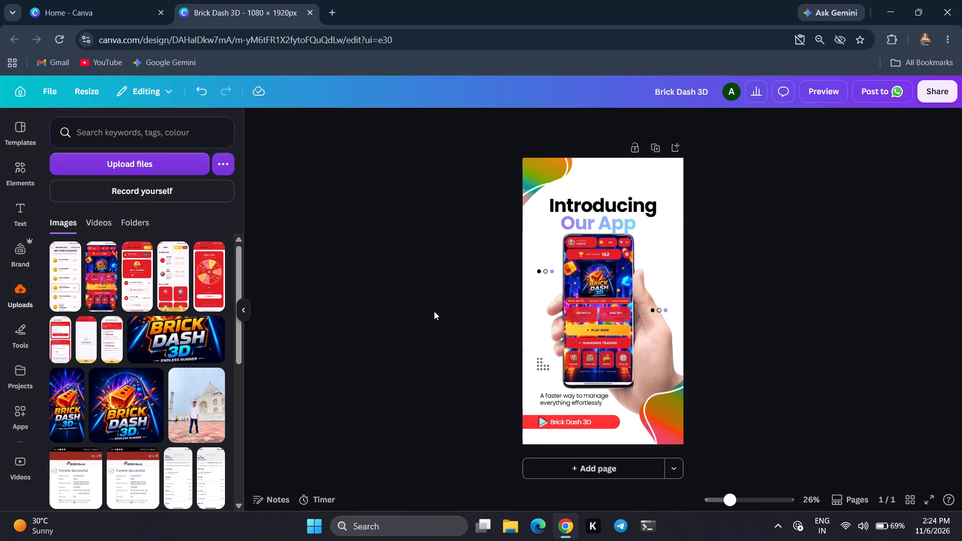
click(434, 311)
Move the "Introducing" heading up near the page's top edge.
click(598, 204)
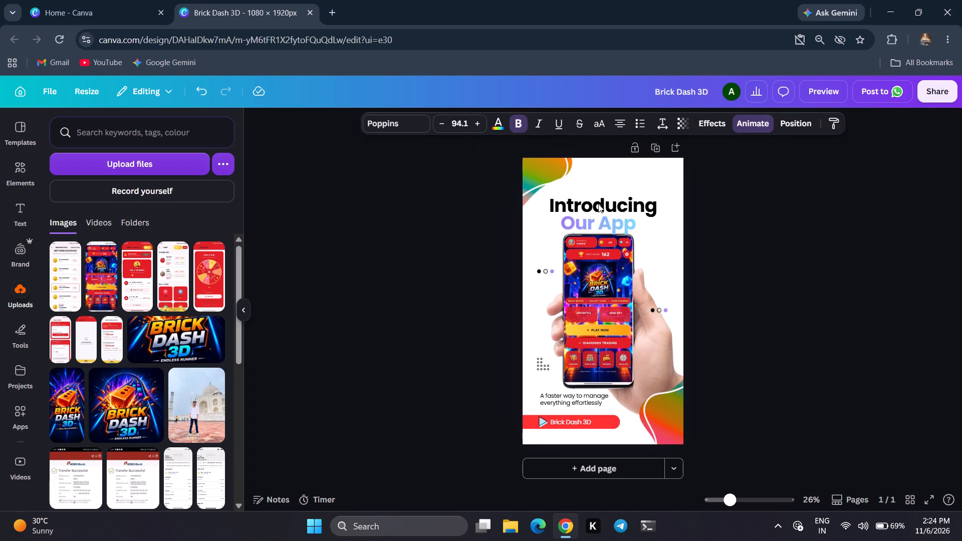
key(Right)
key(Right)
key(Right)
key(Right)
key(Right)
key(Right)
key(Right)
key(Right)
key(Right)
key(Right)
key(Right)
key(Right)
key(Right)
key(Right)
key(Left)
key(Left)
key(Left)
key(Left)
key(Left)
key(Left)
key(Left)
key(Left)
key(Left)
key(Left)
key(Left)
key(Left)
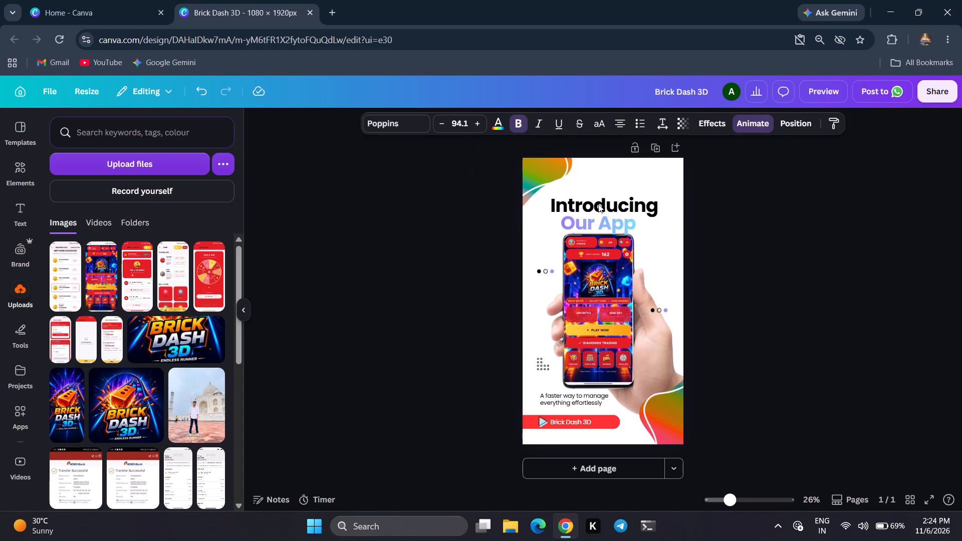
drag(598, 204, 600, 174)
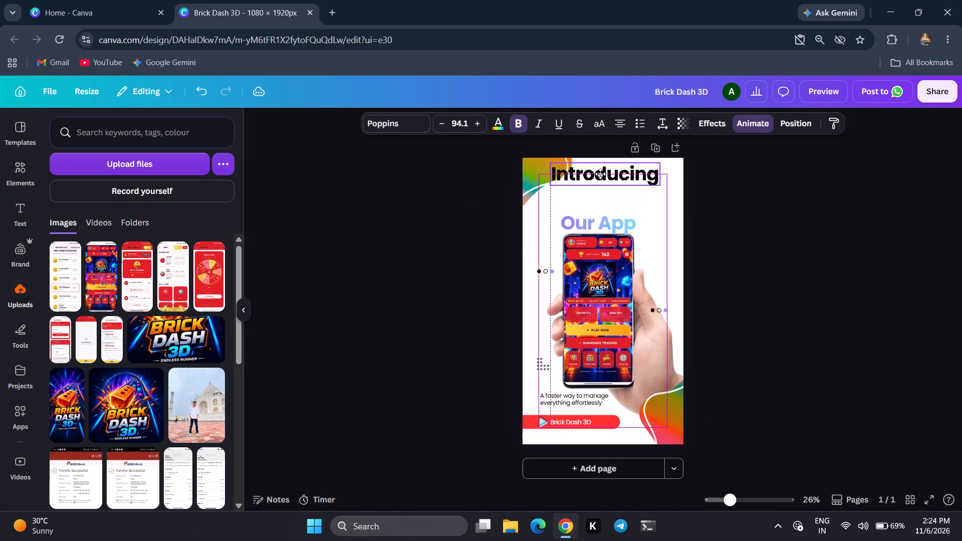
drag(600, 174, 599, 177)
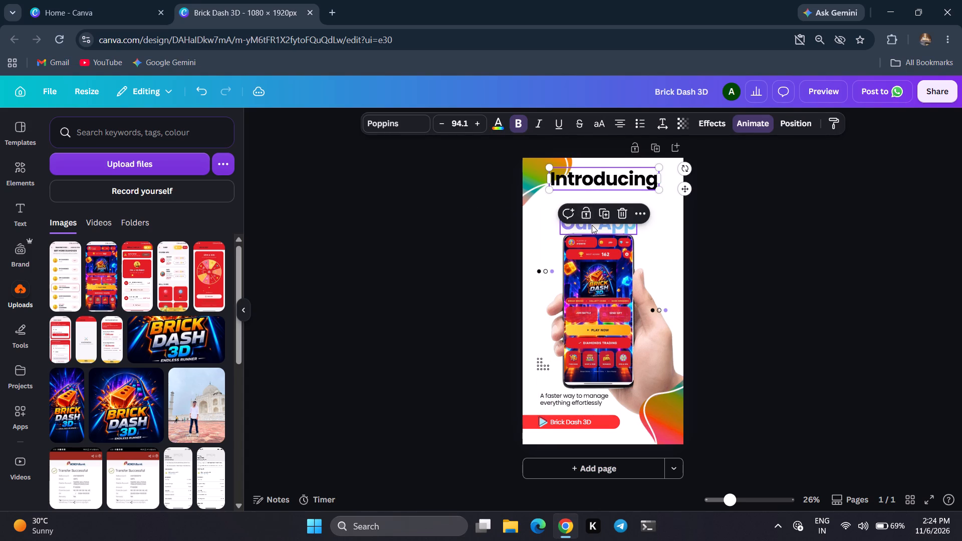
Move the "Our App" heading up to sit just beneath "Introducing", leaving a gap above the phone.
click(592, 225)
drag(592, 225, 592, 207)
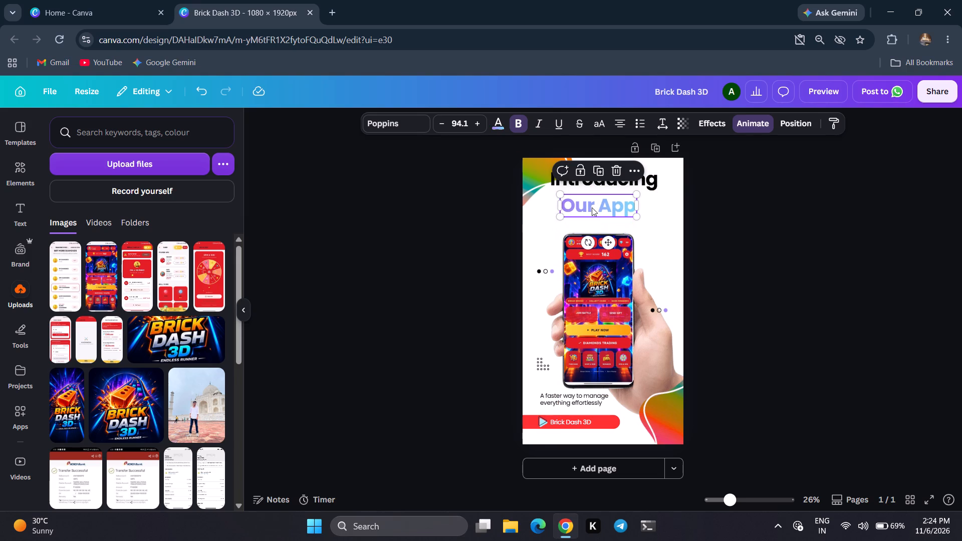
click(490, 290)
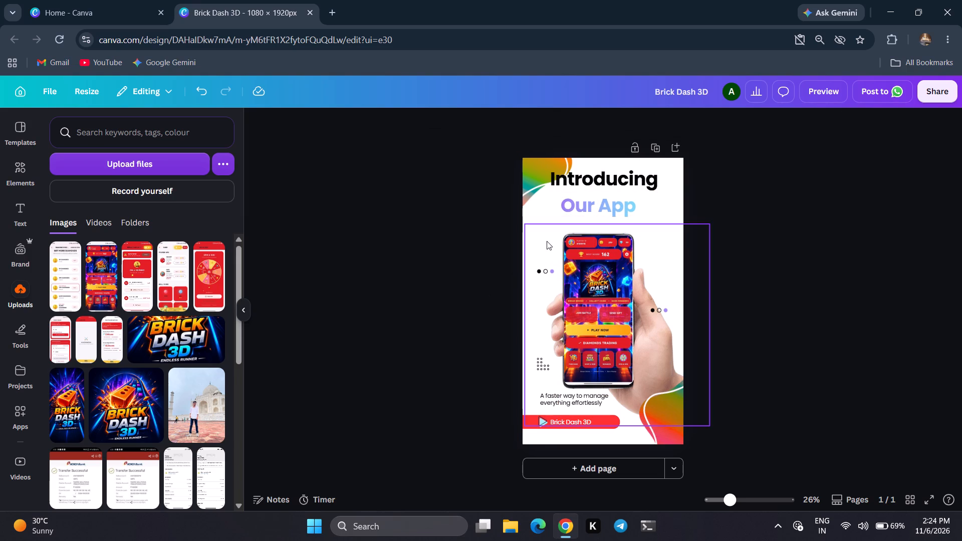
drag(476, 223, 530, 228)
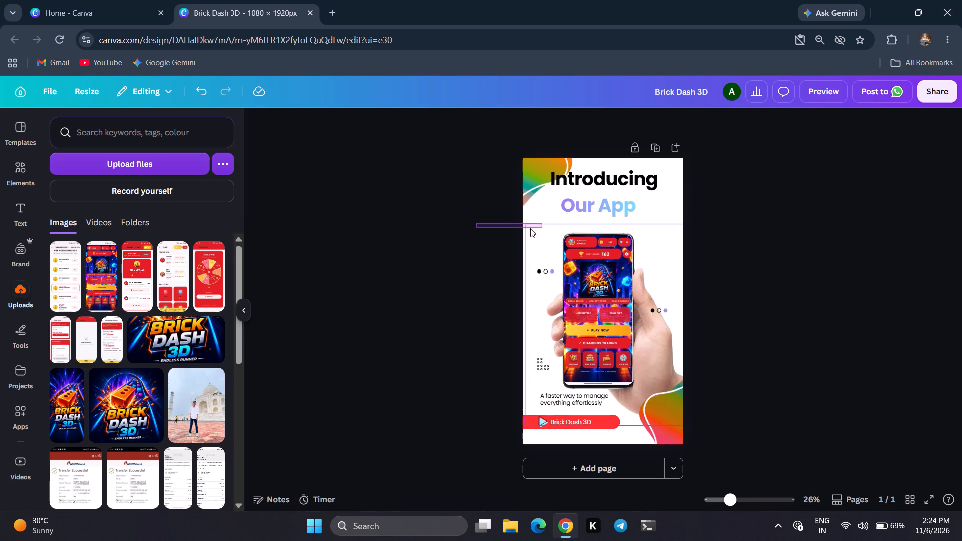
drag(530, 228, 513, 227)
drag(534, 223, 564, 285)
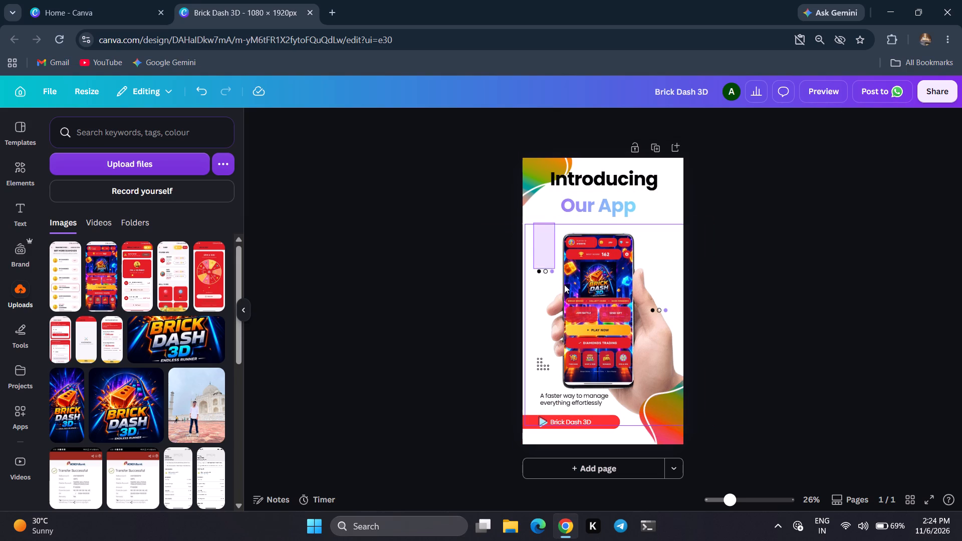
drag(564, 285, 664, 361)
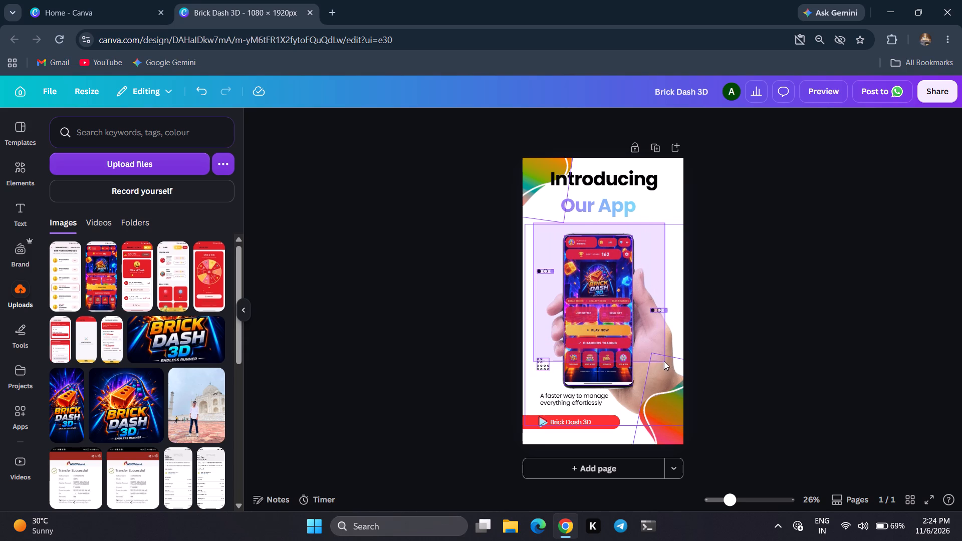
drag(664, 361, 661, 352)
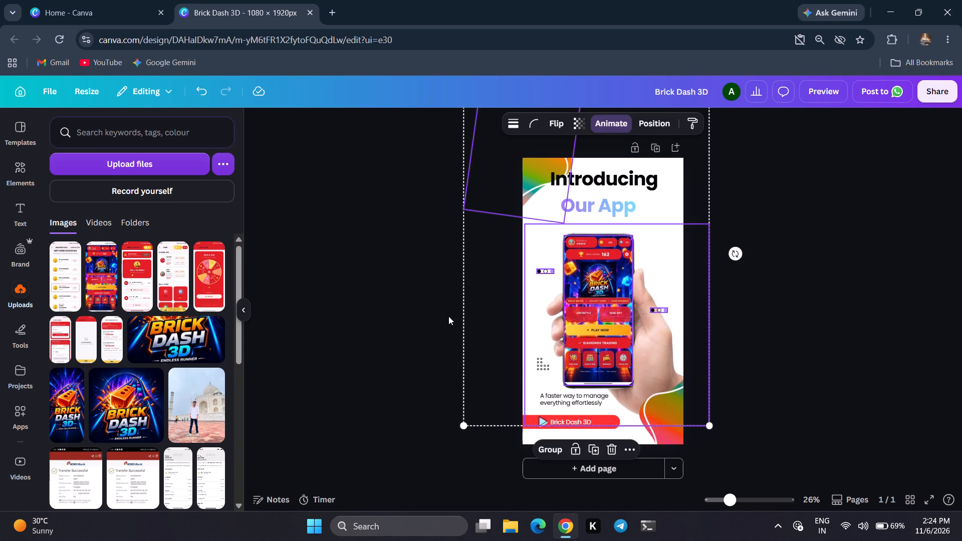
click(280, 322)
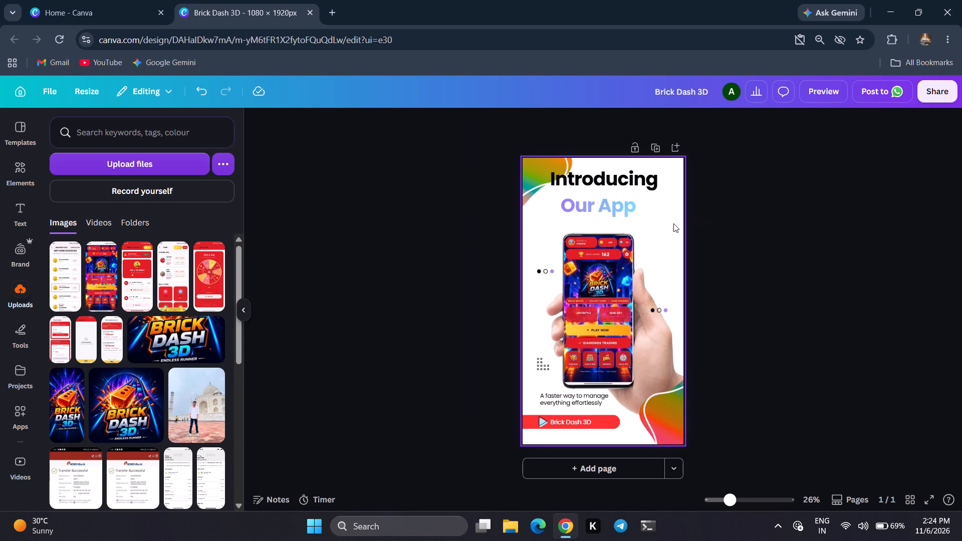
Select the hand-held phone together with its screenshot, enlarge both slightly and recentre the phone beneath the "Our App" heading.
drag(673, 223, 618, 290)
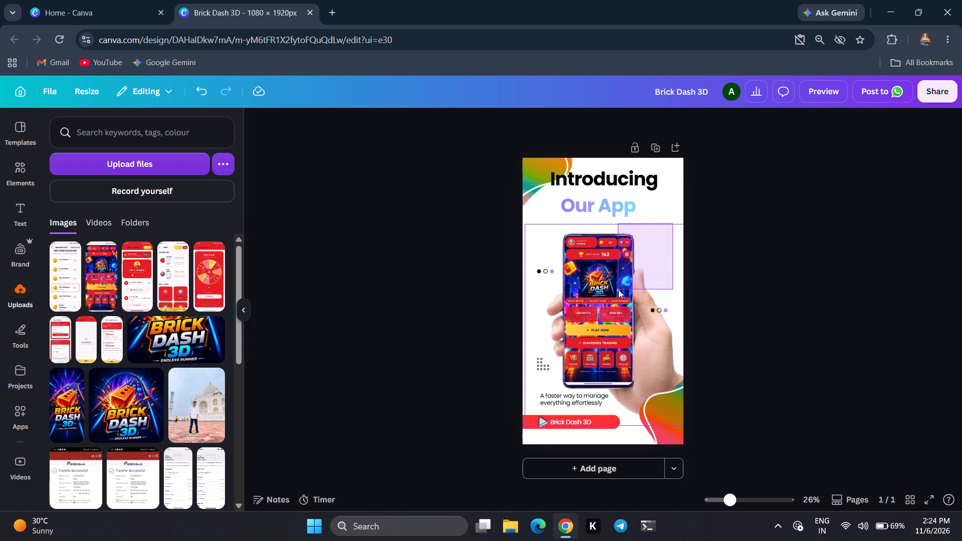
drag(618, 290, 575, 295)
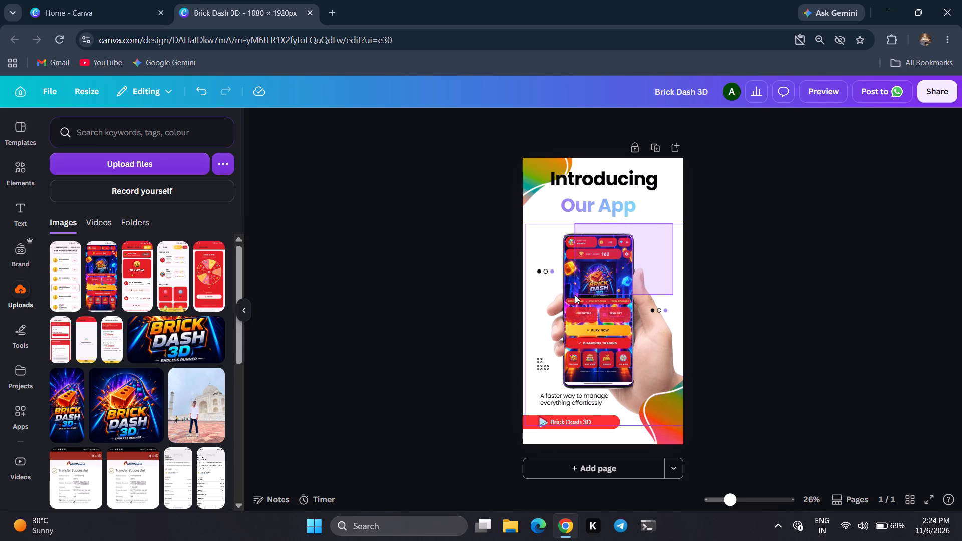
drag(575, 295, 571, 295)
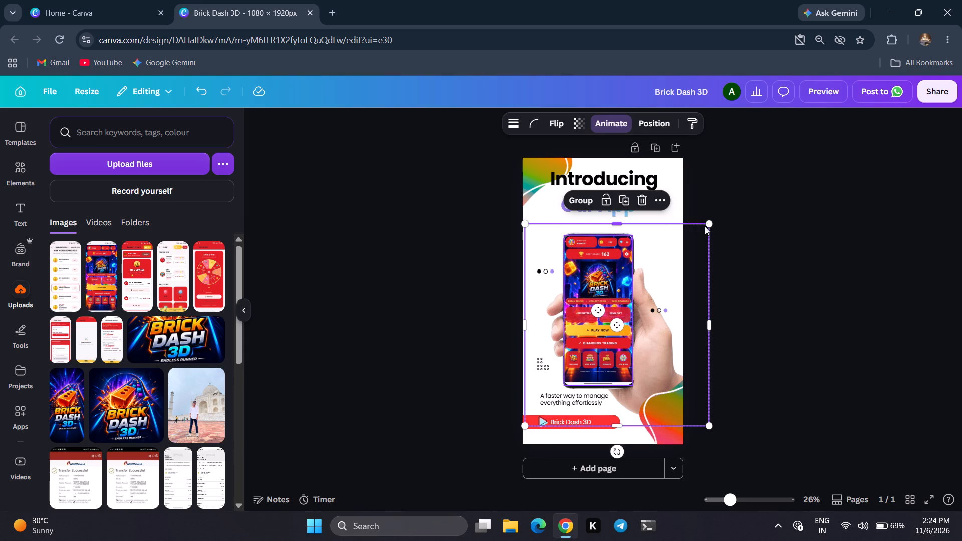
drag(527, 225, 523, 218)
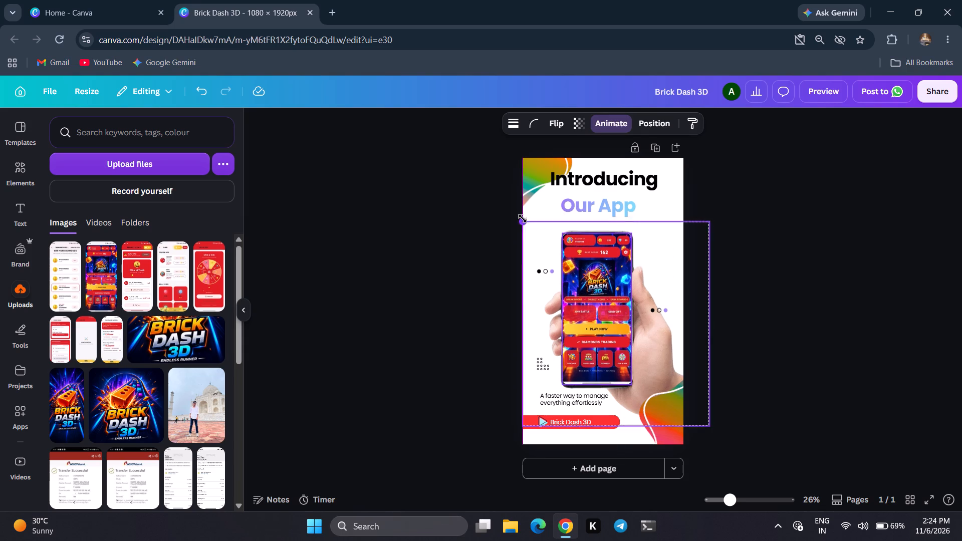
drag(523, 218, 518, 214)
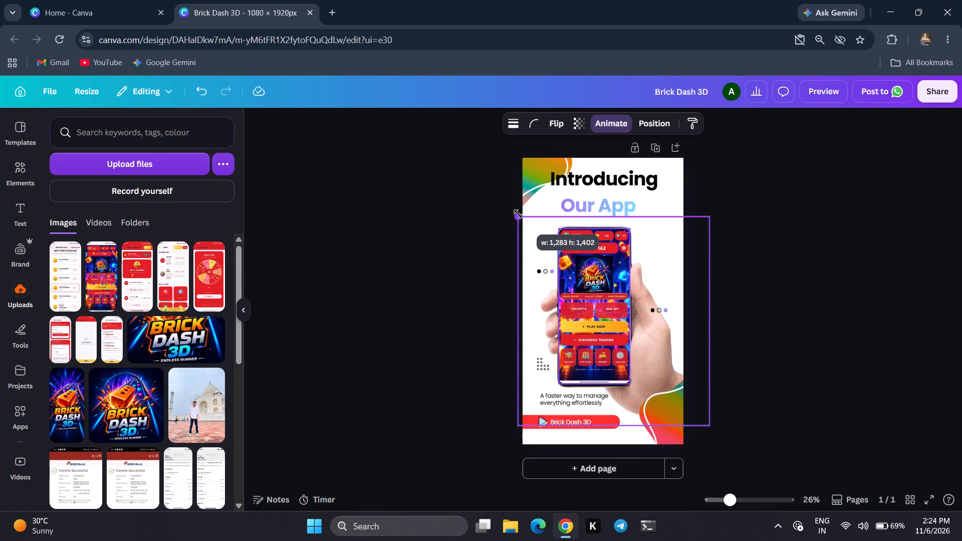
drag(518, 214, 516, 213)
drag(582, 269, 587, 274)
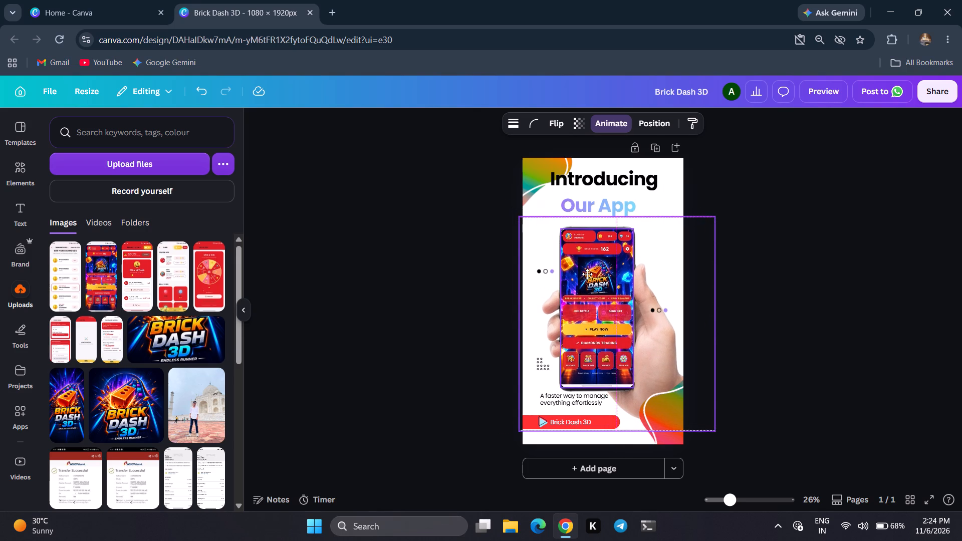
drag(587, 274, 595, 275)
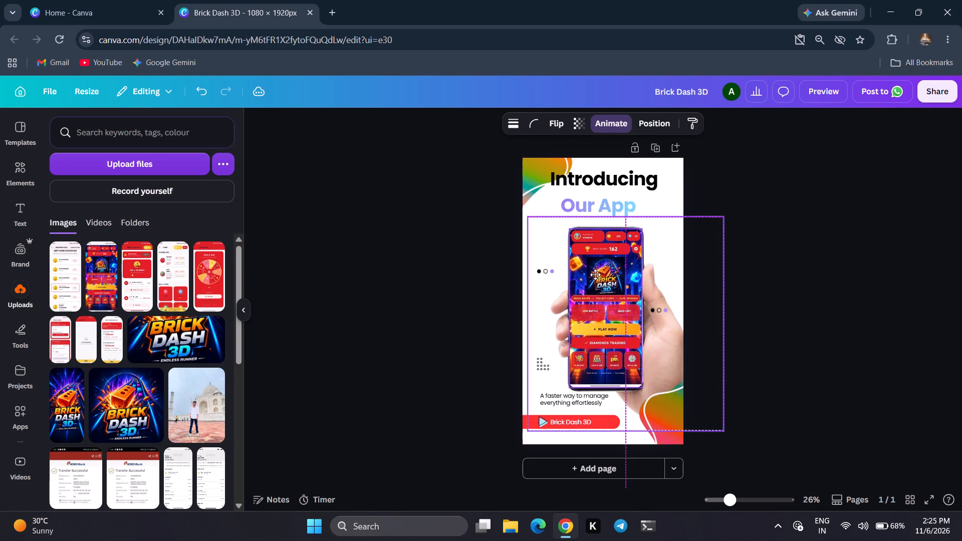
drag(595, 275, 599, 276)
drag(599, 276, 594, 275)
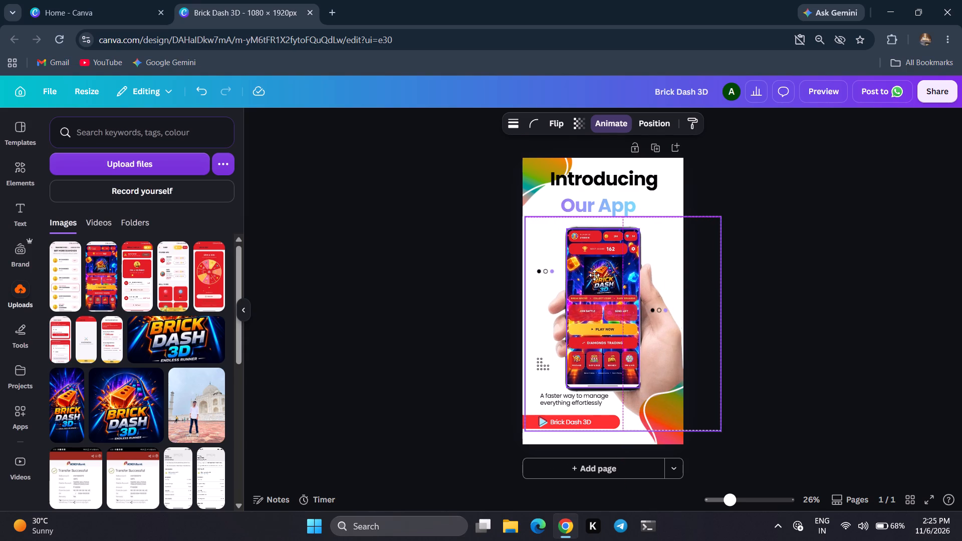
drag(594, 275, 594, 275)
drag(594, 275, 592, 272)
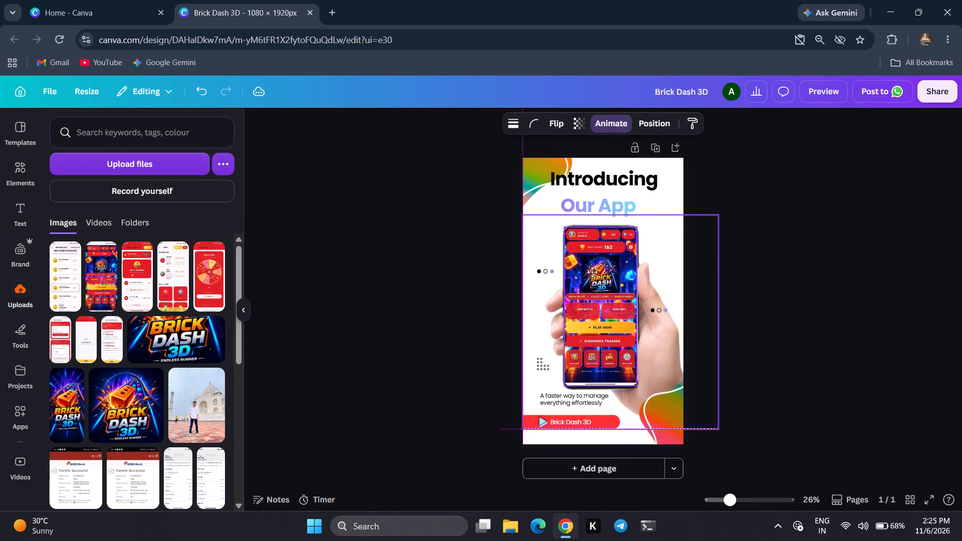
drag(592, 272, 593, 272)
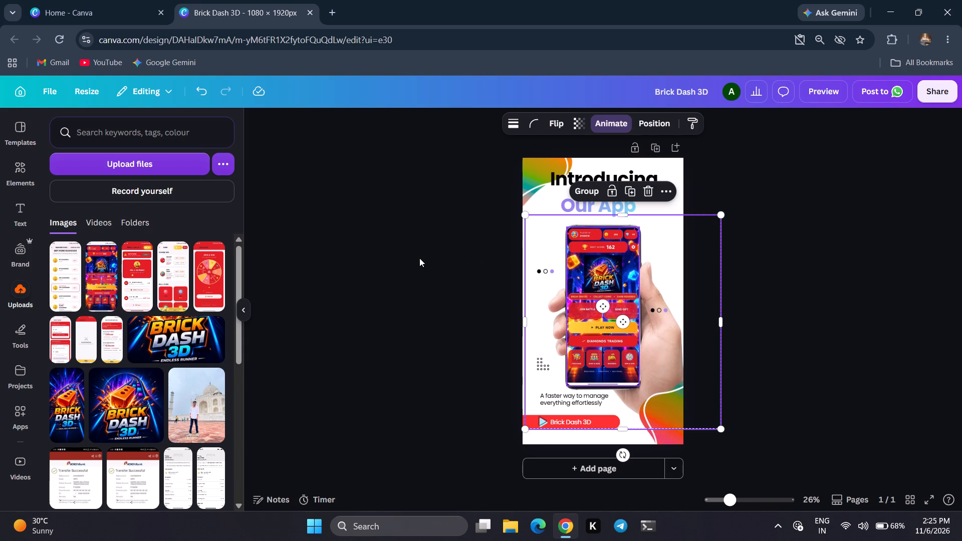
click(448, 276)
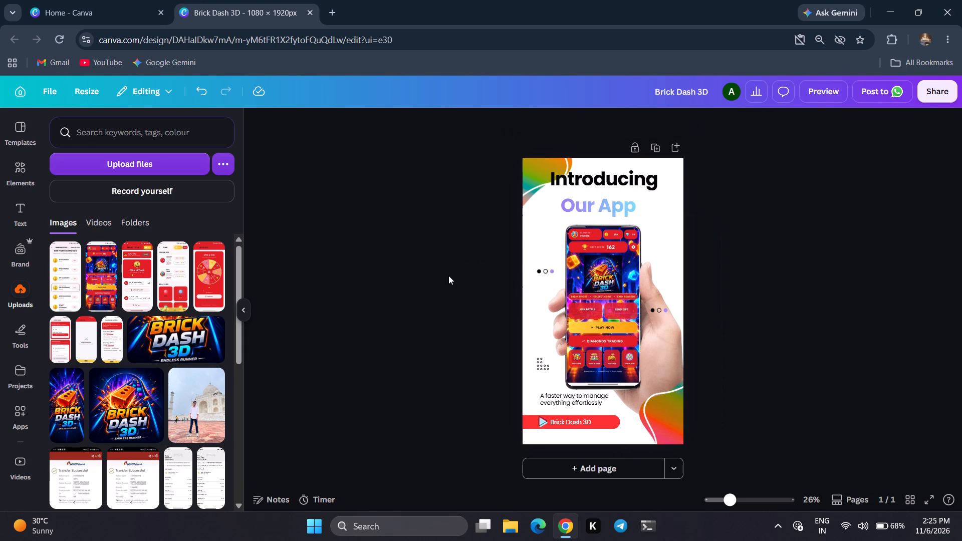
click(577, 294)
click(449, 263)
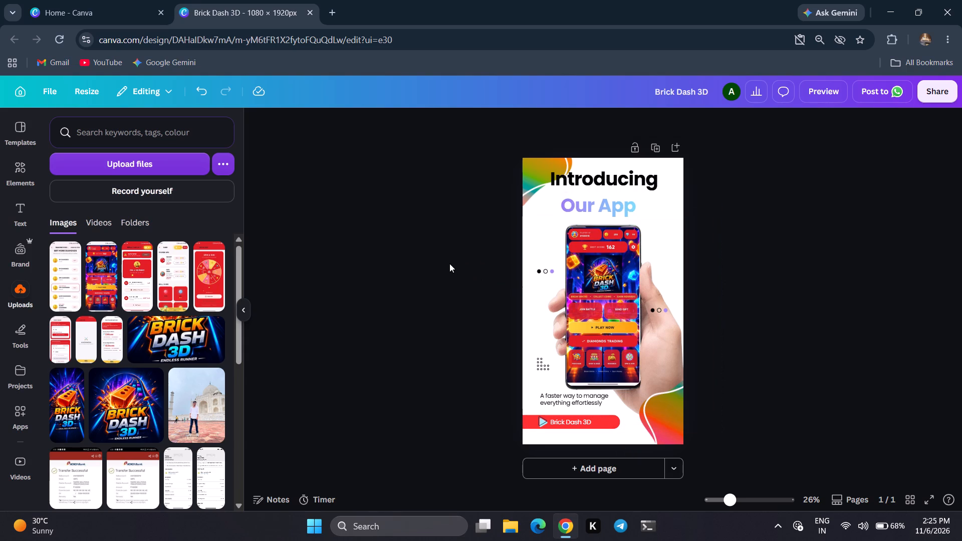
Delete the two small three-circle decorations on either side of the phone.
click(657, 308)
click(673, 285)
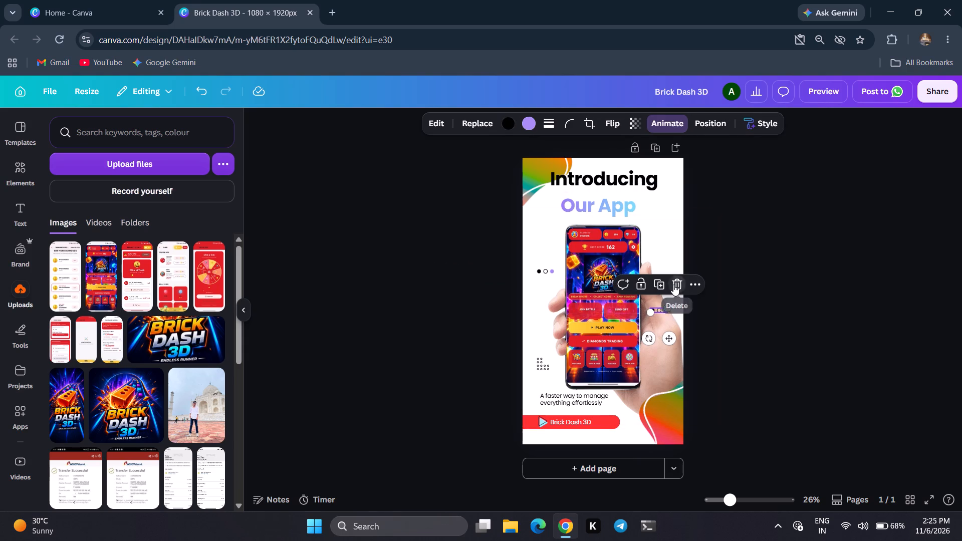
click(544, 273)
click(563, 246)
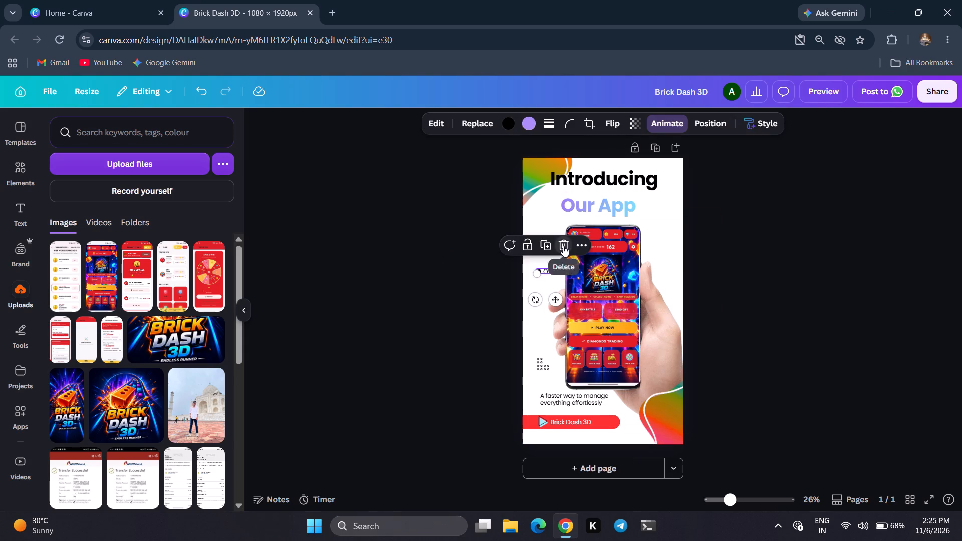
click(442, 265)
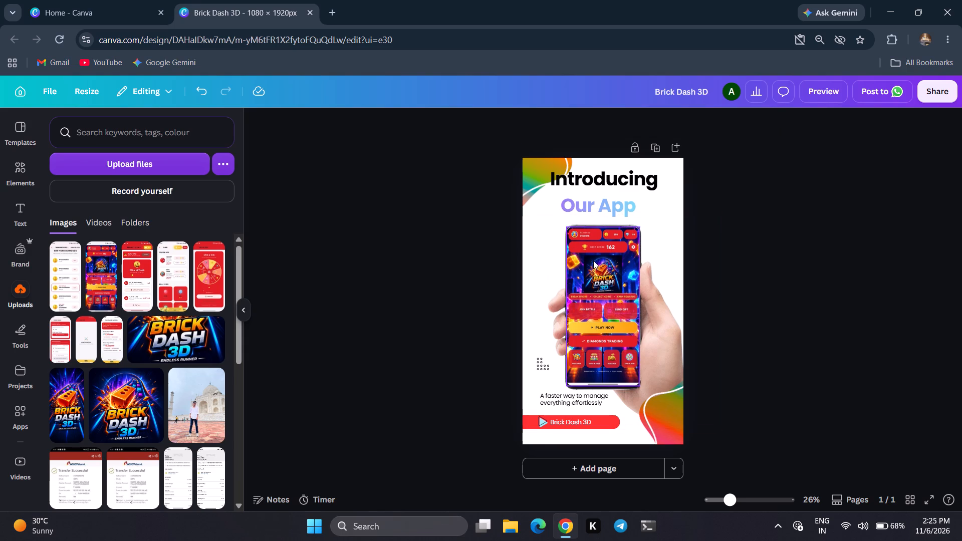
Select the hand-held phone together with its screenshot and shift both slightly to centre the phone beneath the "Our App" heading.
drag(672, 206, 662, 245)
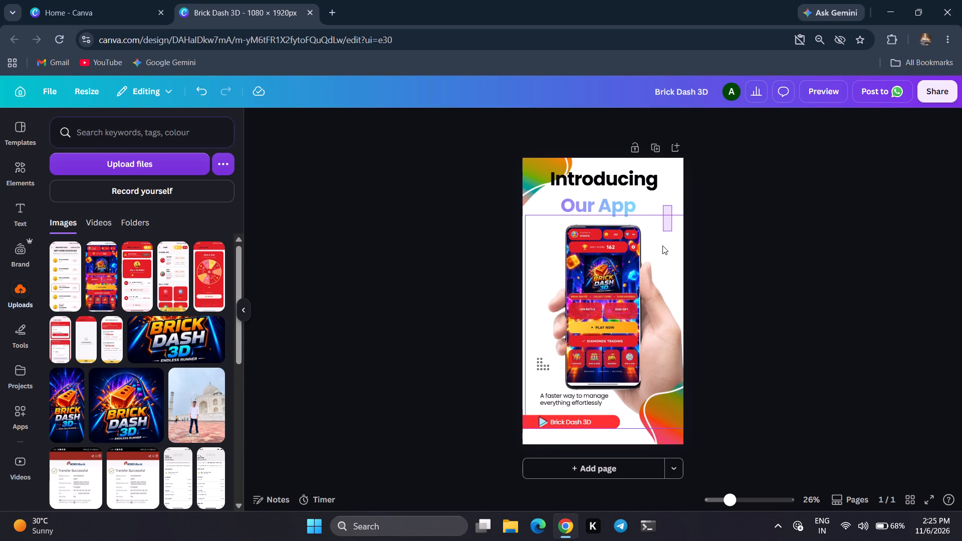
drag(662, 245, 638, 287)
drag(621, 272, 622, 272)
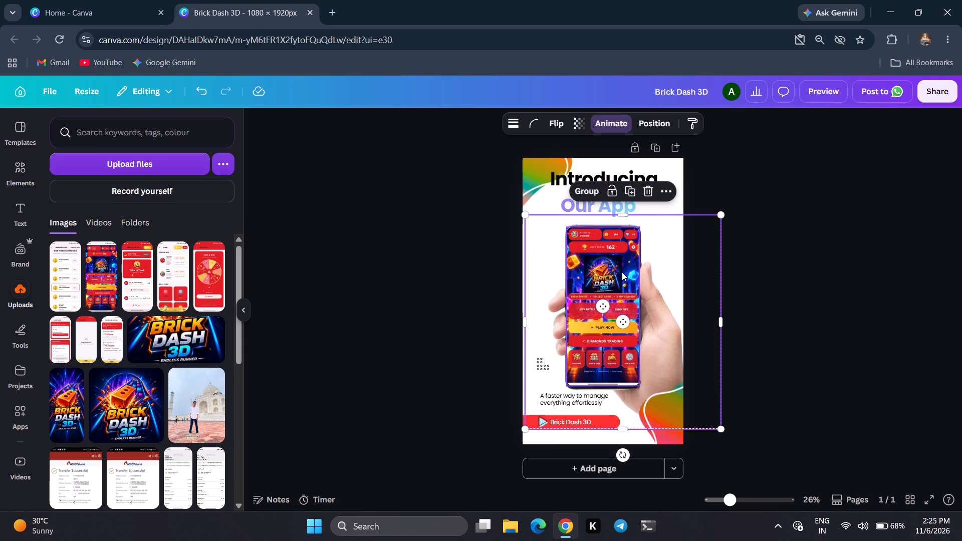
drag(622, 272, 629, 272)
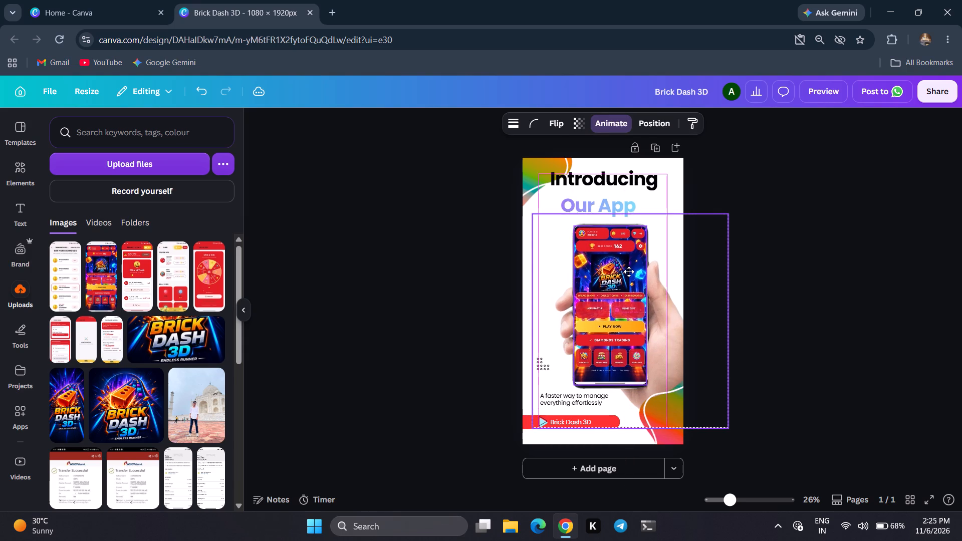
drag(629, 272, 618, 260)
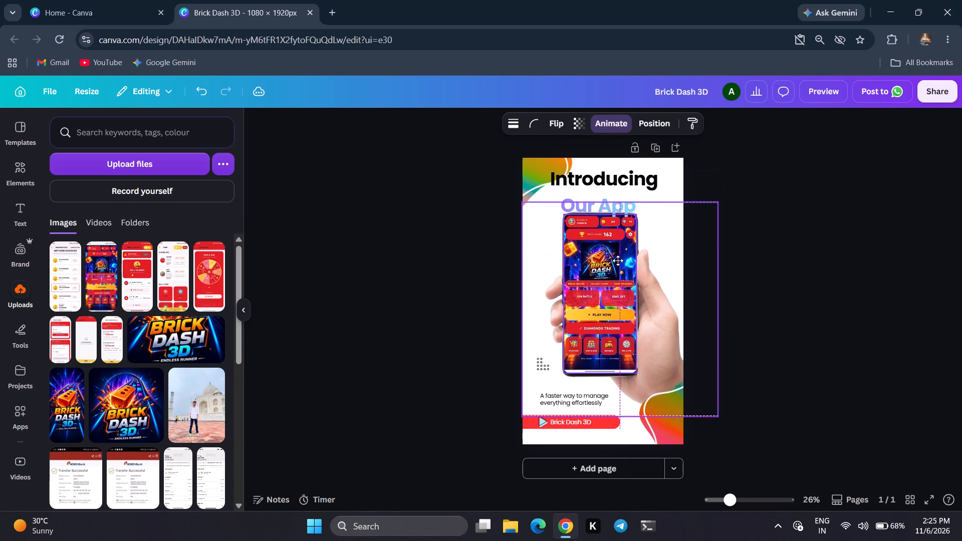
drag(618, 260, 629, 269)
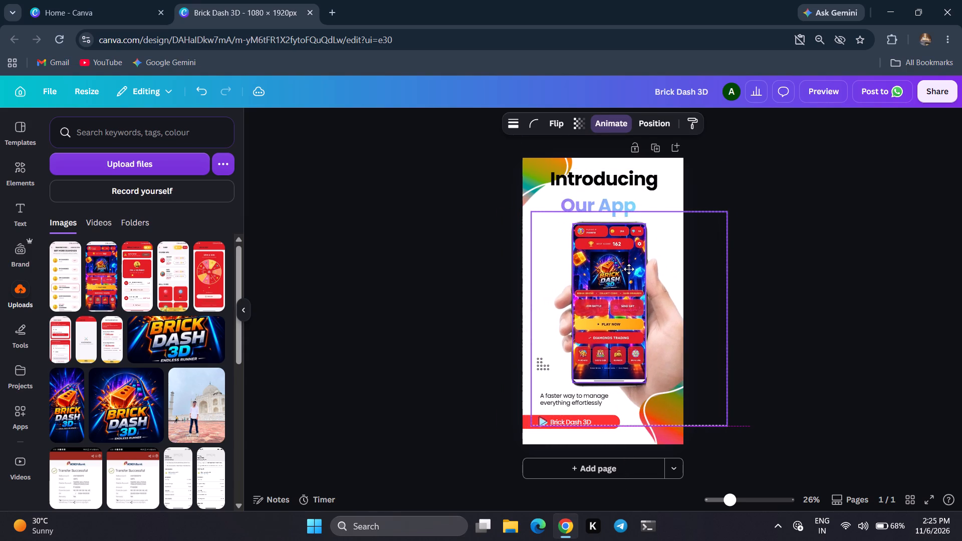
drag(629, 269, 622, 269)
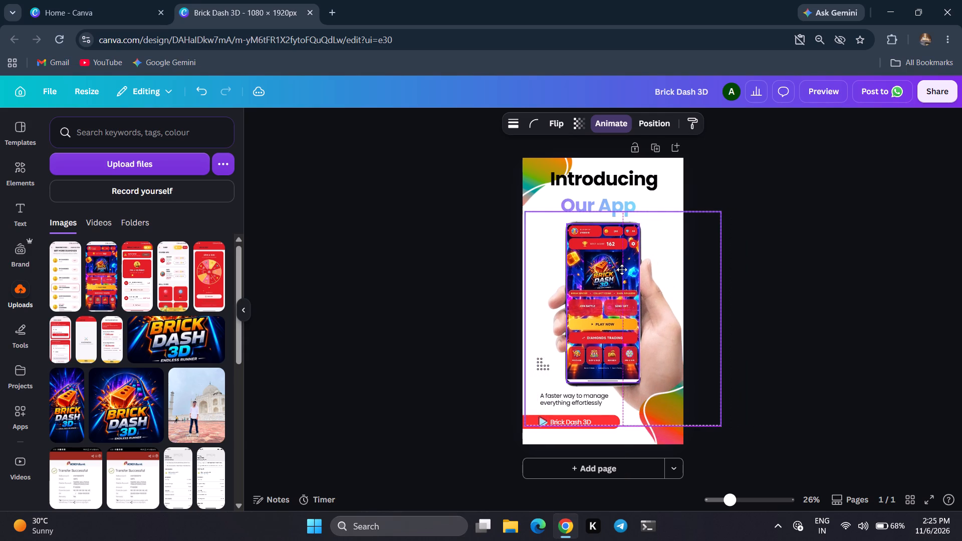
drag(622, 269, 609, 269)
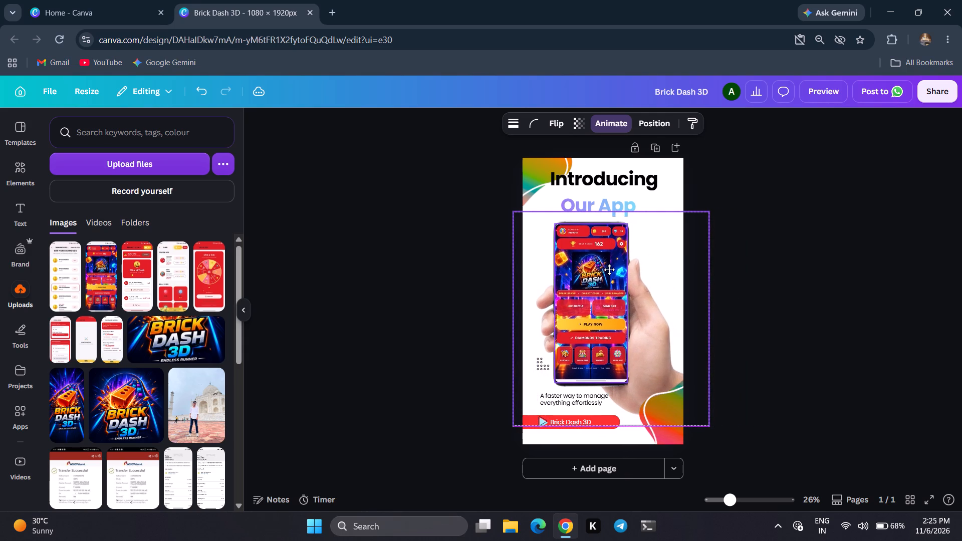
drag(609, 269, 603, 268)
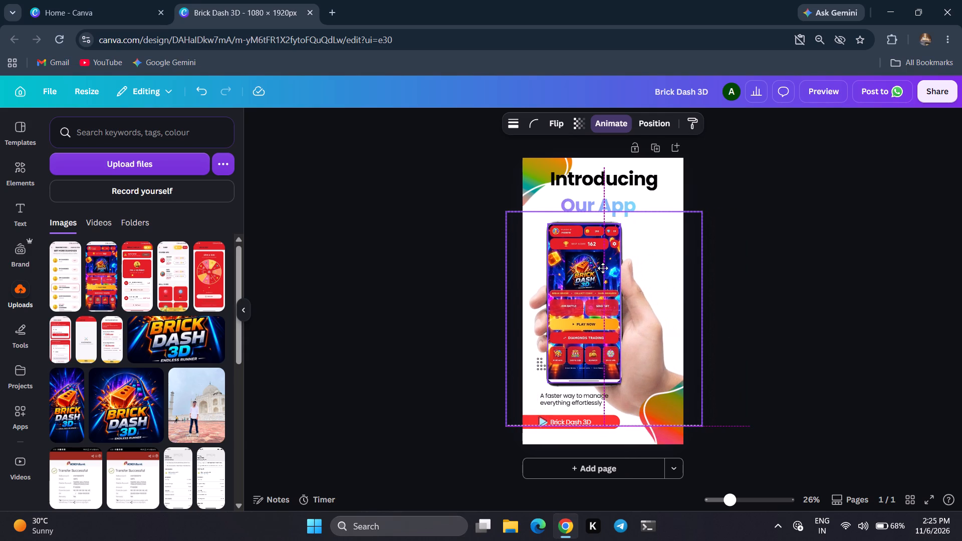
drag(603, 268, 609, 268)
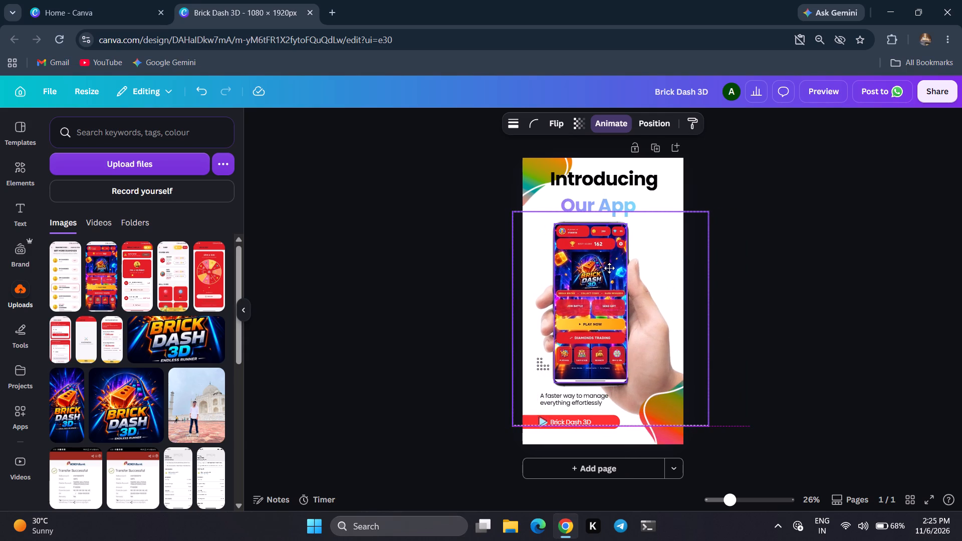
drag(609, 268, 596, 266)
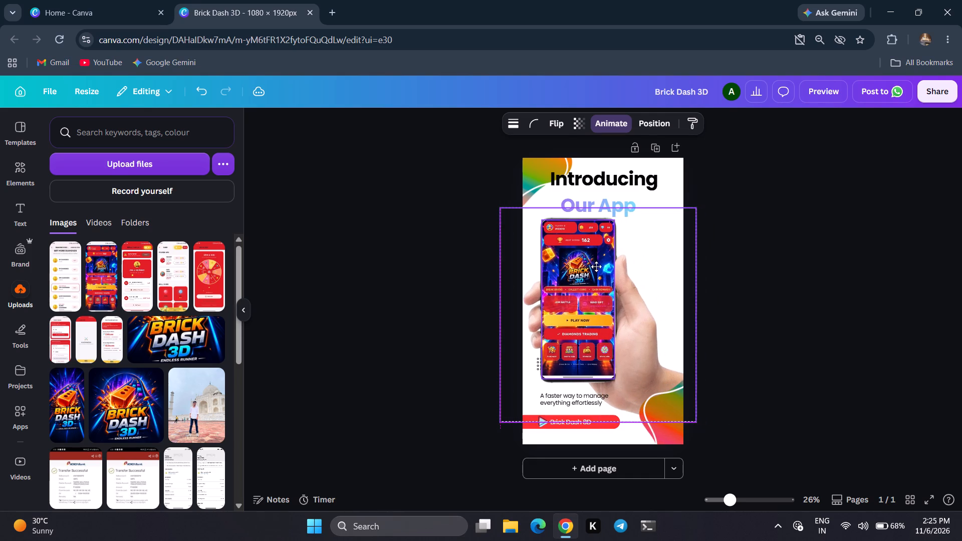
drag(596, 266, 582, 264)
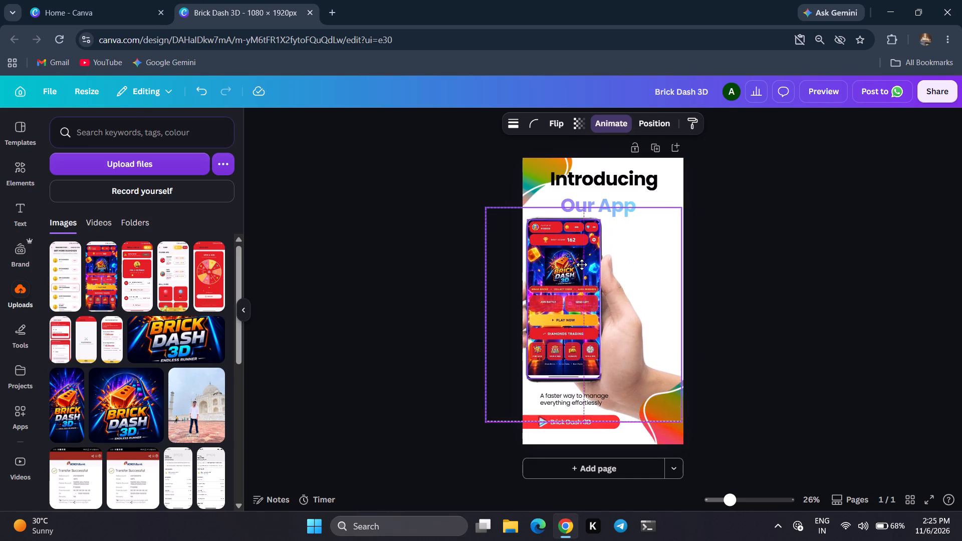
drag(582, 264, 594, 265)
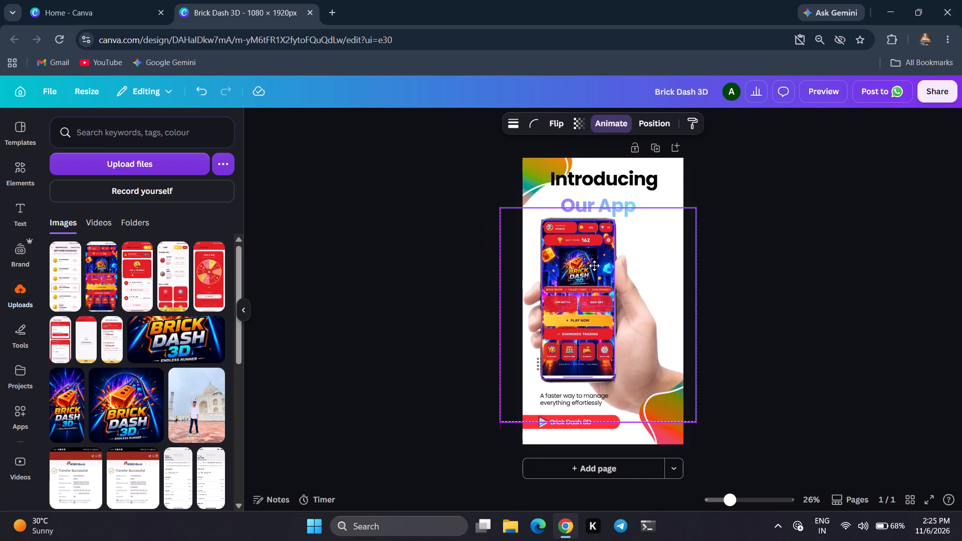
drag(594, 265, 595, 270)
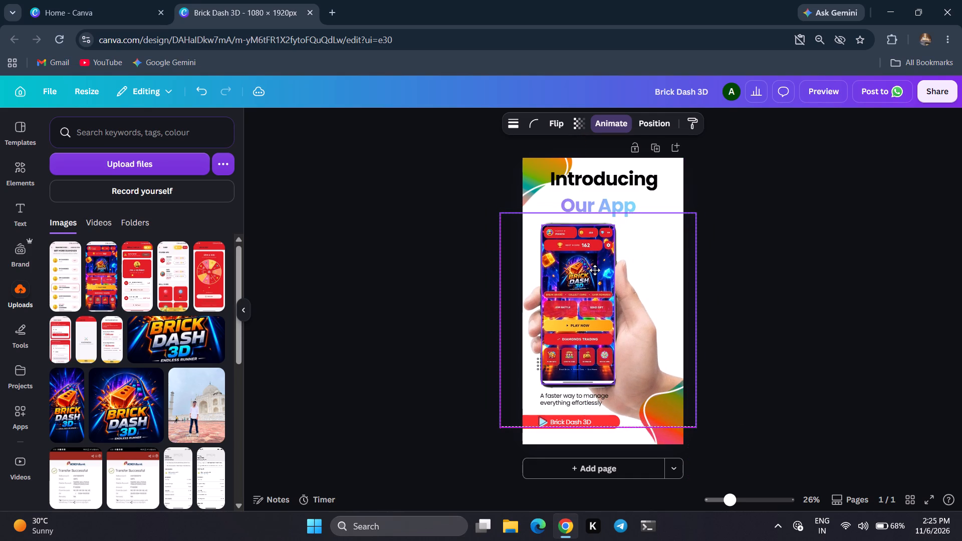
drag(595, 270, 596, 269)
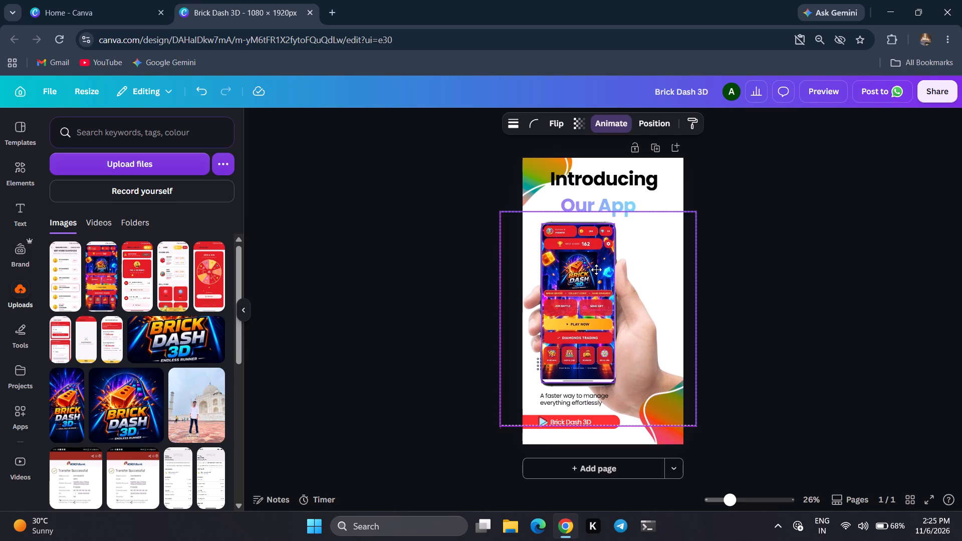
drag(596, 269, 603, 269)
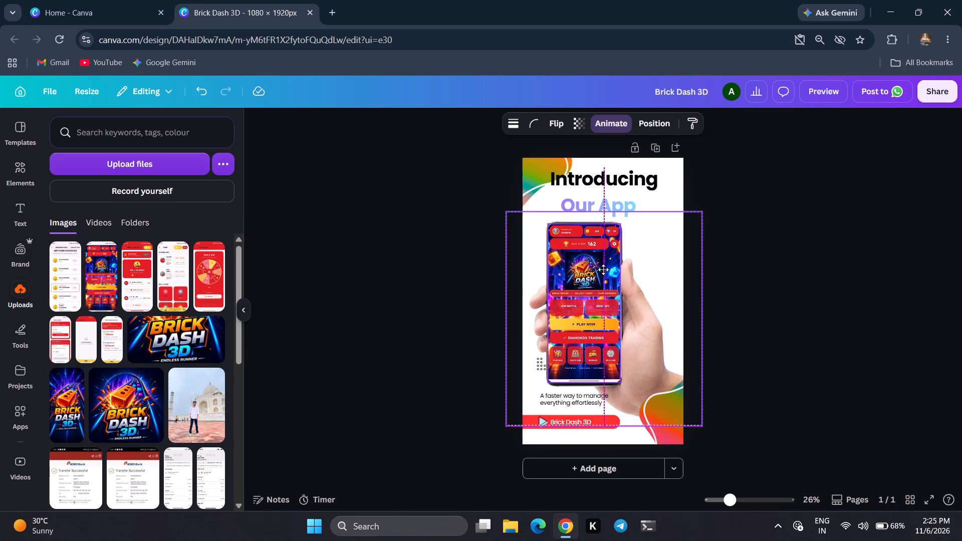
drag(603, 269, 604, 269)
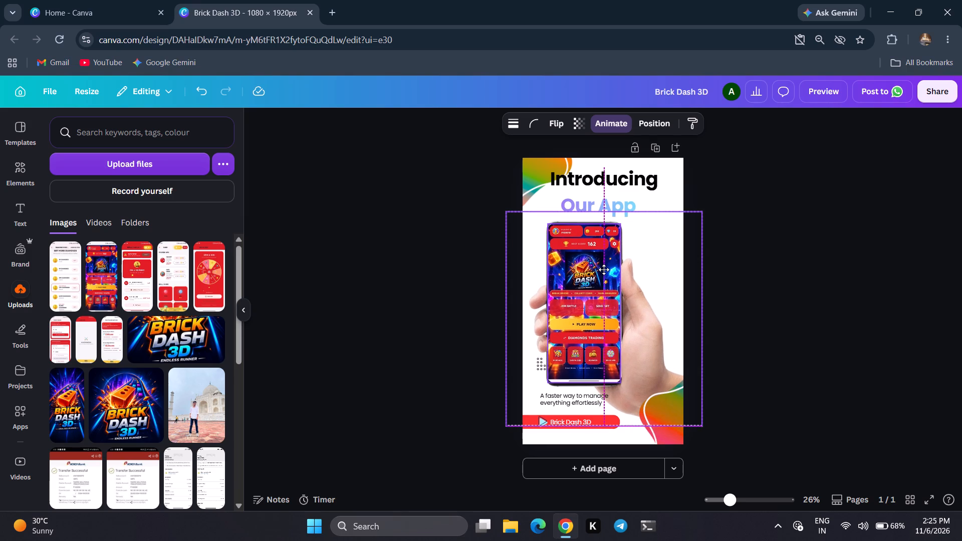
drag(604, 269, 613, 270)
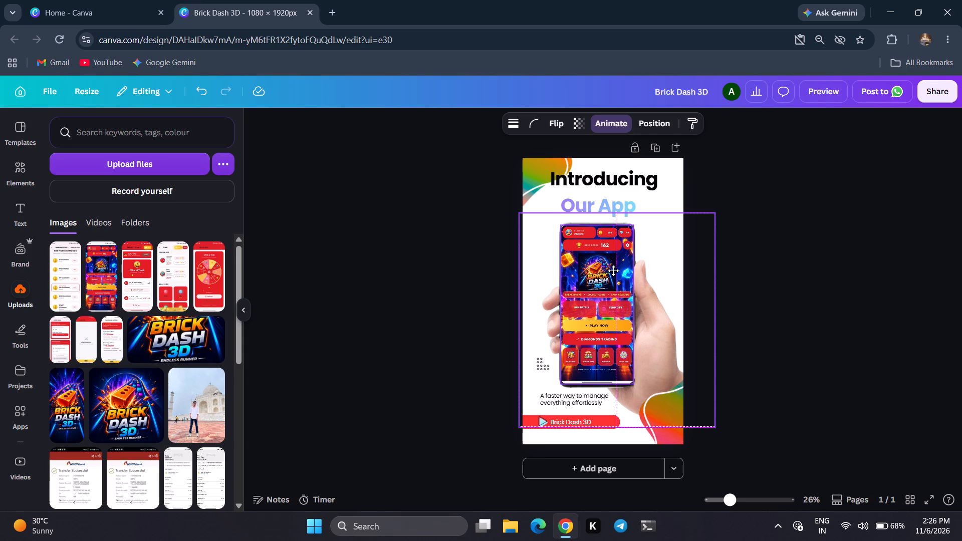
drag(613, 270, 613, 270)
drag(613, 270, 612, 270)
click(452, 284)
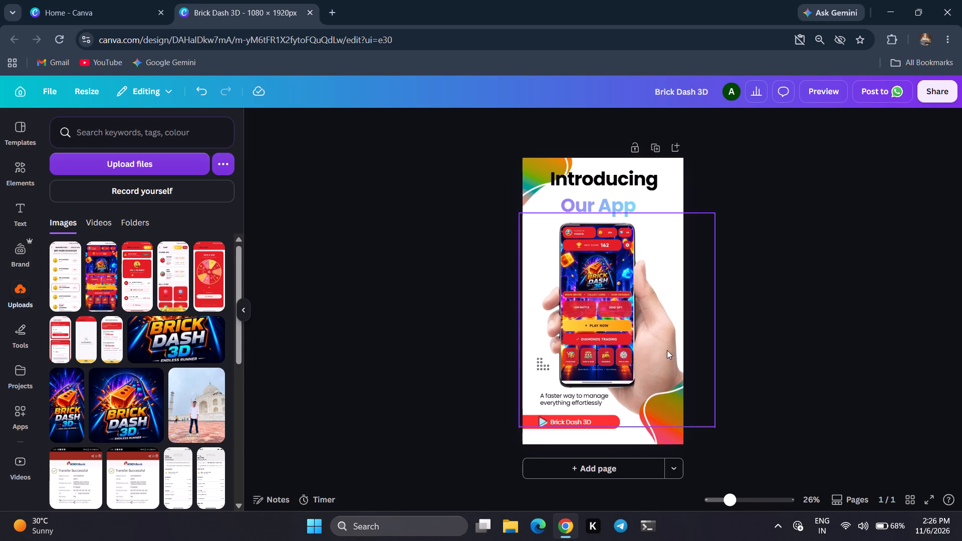
Delete the hand-held phone image and the small dotted decoration beside it, keeping the app screenshot.
click(654, 335)
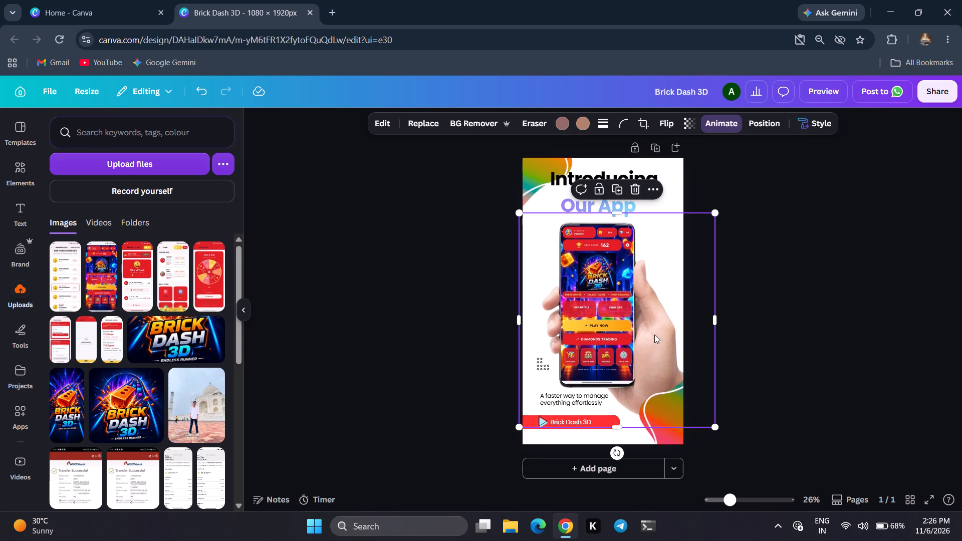
click(638, 192)
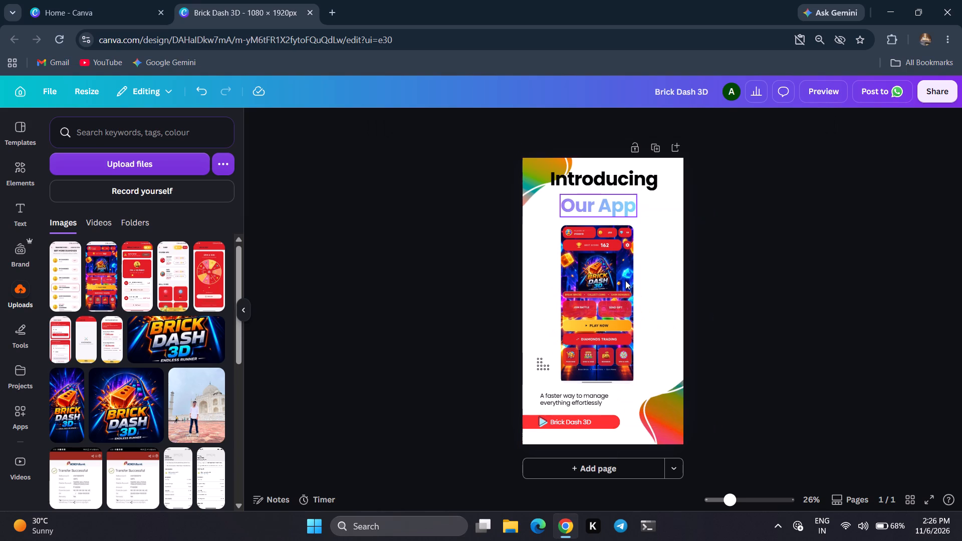
click(609, 312)
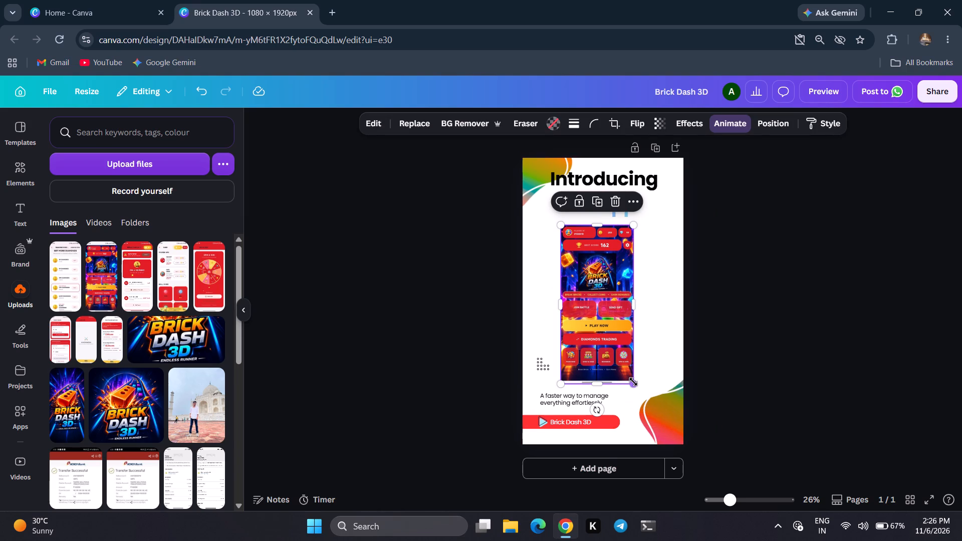
click(544, 370)
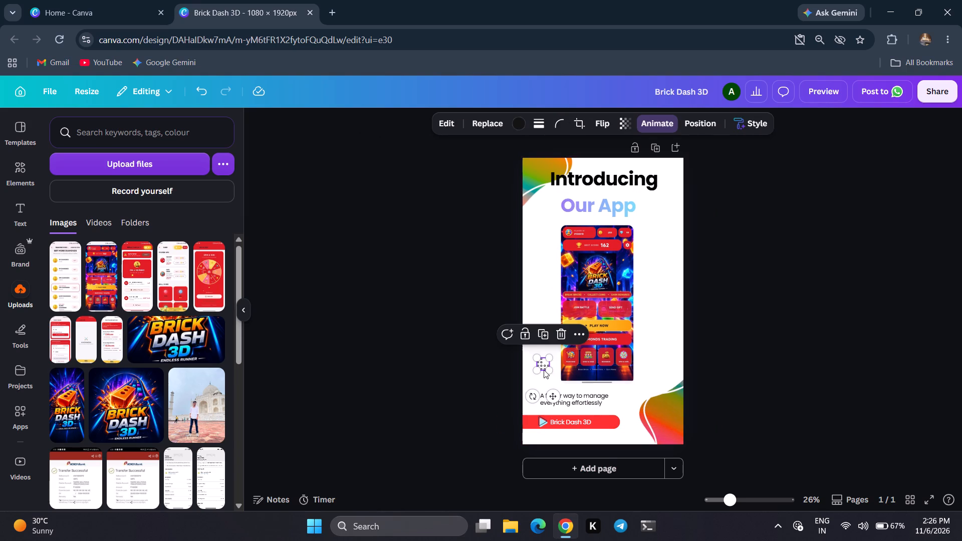
click(561, 336)
click(612, 308)
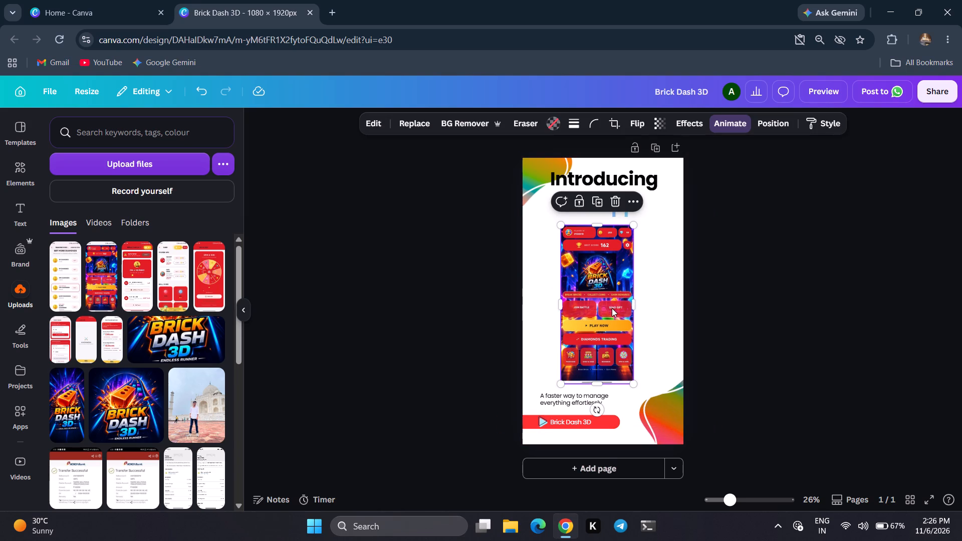
click(507, 239)
Delete the "Our App" and "Introducing" headings from the page.
click(596, 203)
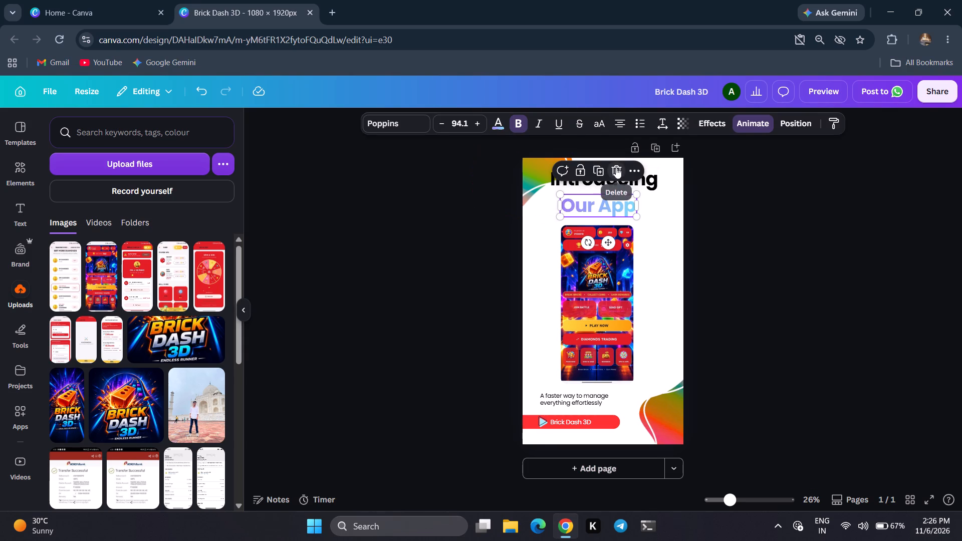
click(616, 167)
click(613, 178)
click(621, 213)
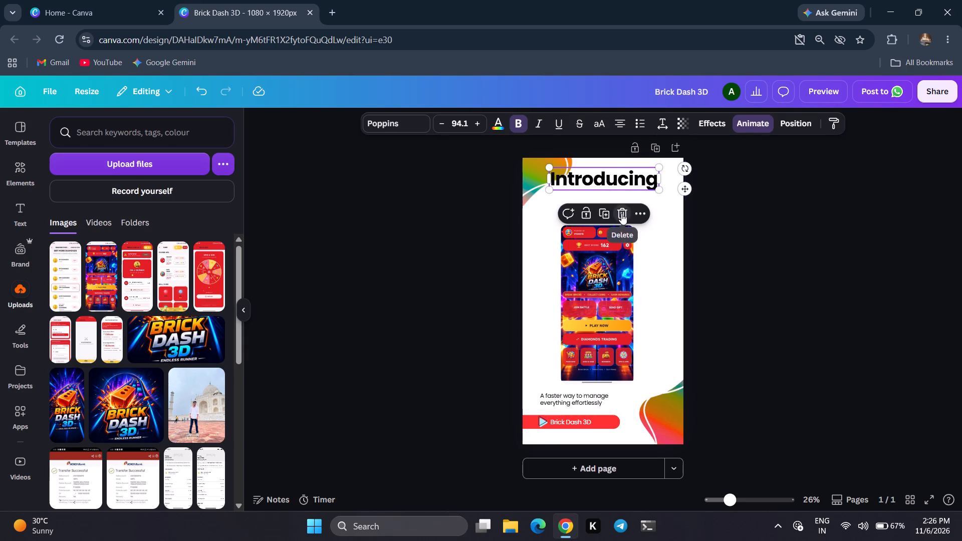
Move the app screenshot up into the space freed by the headings and enlarge it to about 590 px wide.
click(591, 259)
drag(591, 259, 590, 222)
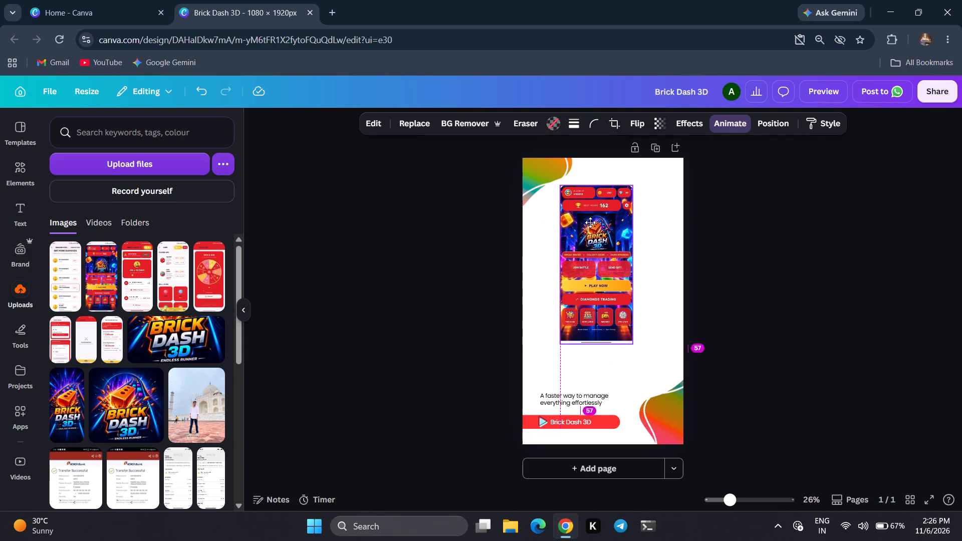
drag(590, 222, 590, 225)
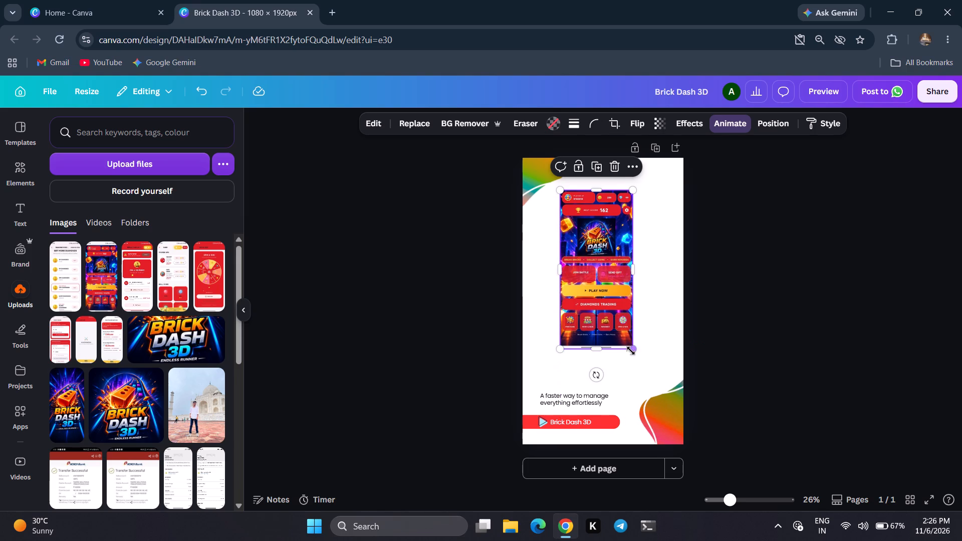
drag(631, 351, 658, 378)
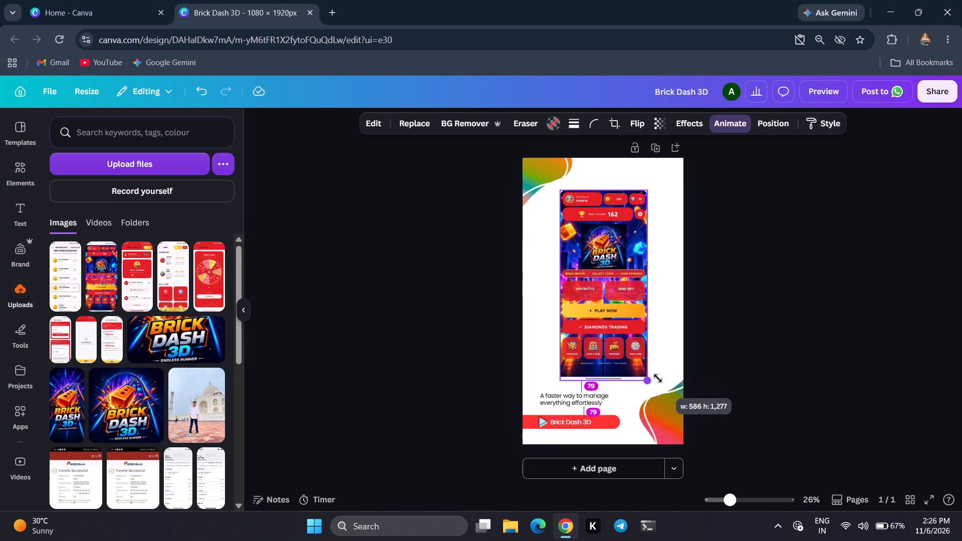
drag(658, 378, 660, 382)
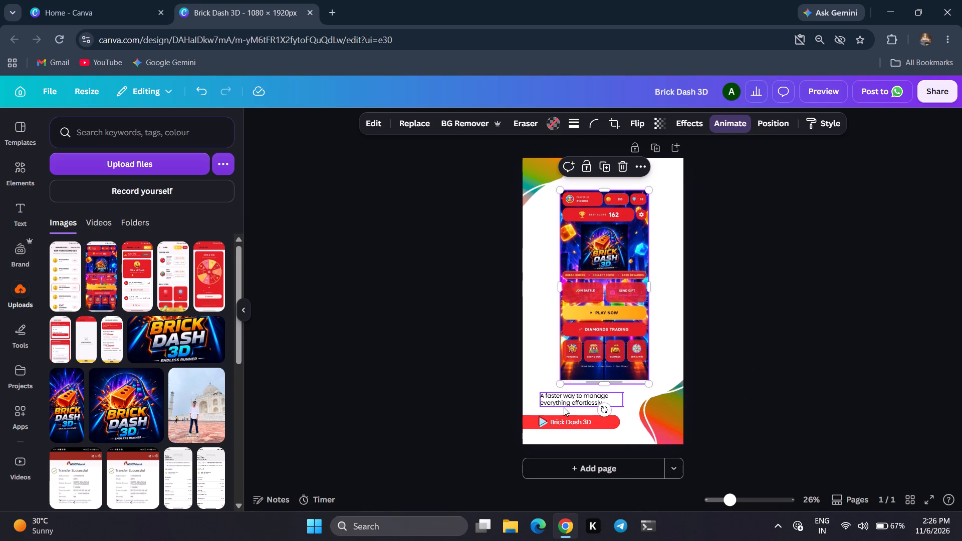
Delete the "A faster way to manage everything effortlessly" tagline and the red "Brick Dash 3D" banner with its label and play-store icon.
click(564, 401)
click(603, 369)
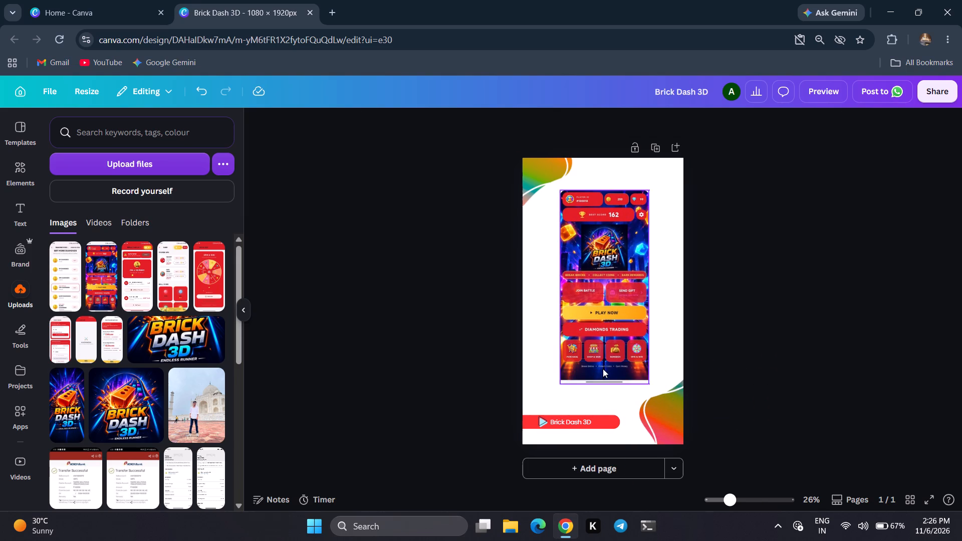
drag(609, 434, 558, 417)
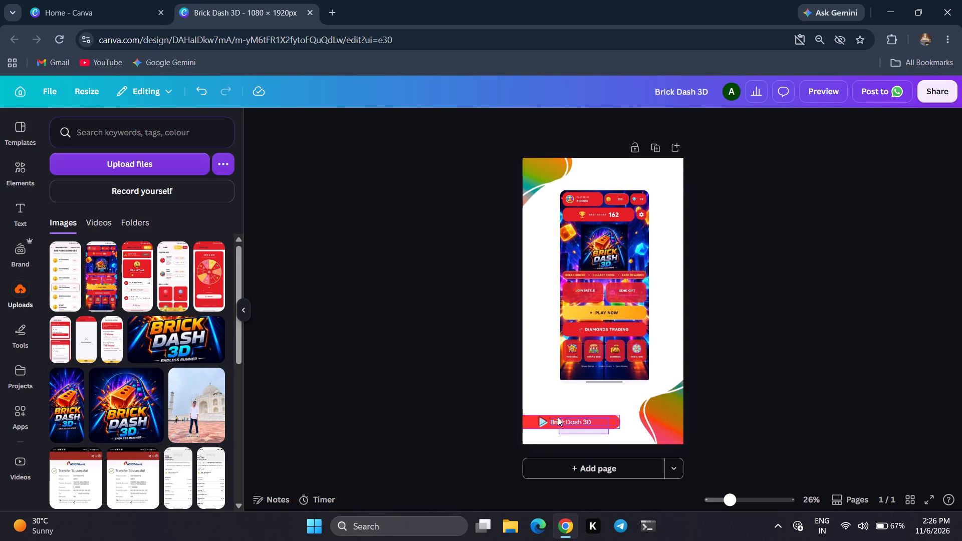
drag(558, 417, 536, 409)
click(582, 390)
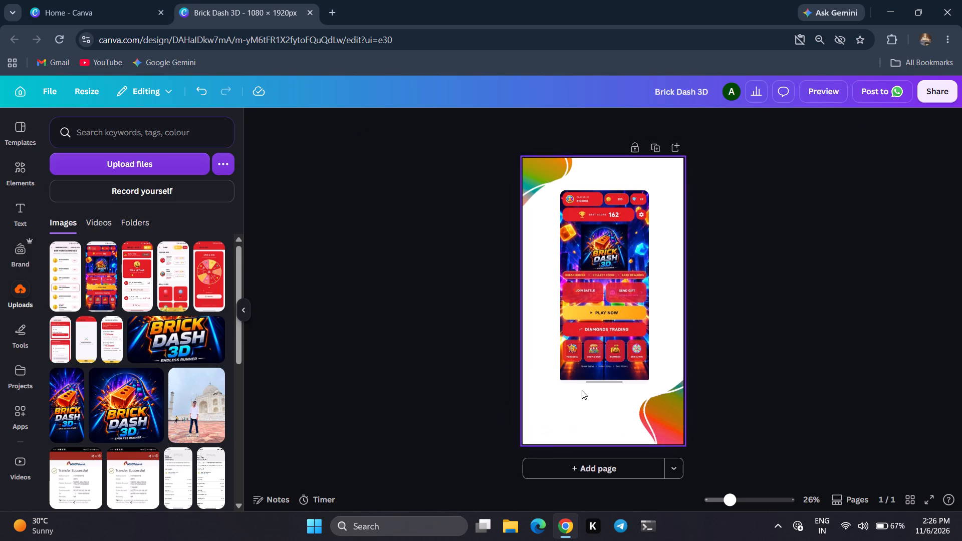
Shift the app screenshot down the page and enlarge it to about 640 px wide.
click(593, 316)
drag(593, 316, 593, 329)
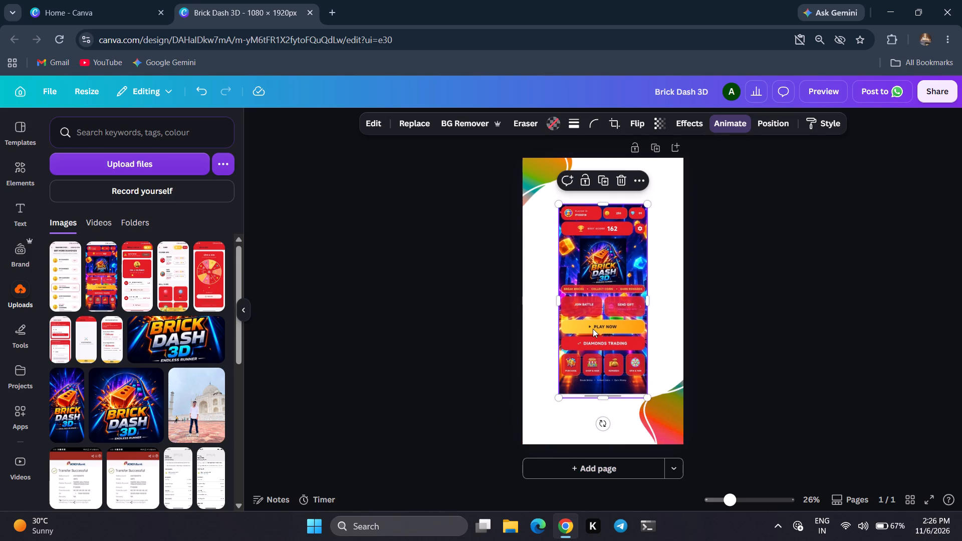
drag(559, 204, 554, 189)
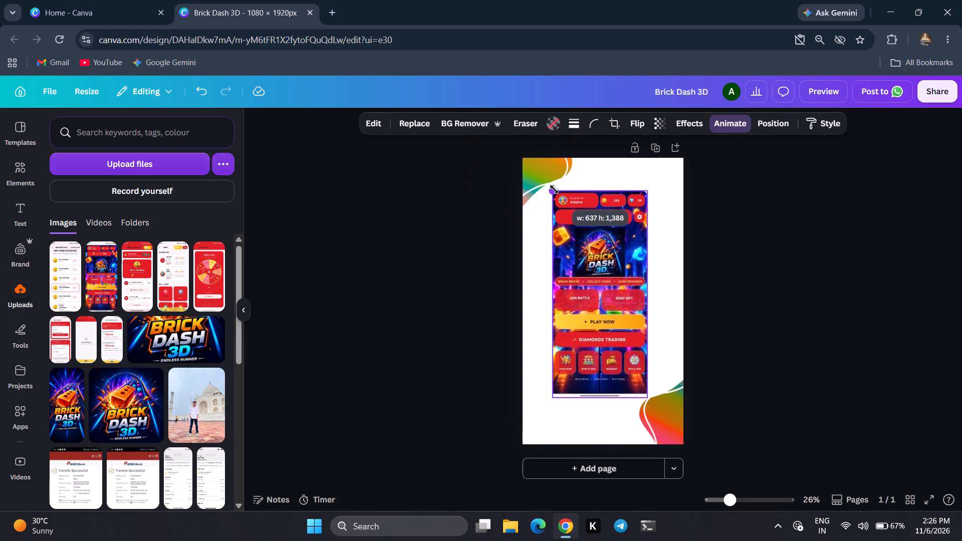
drag(554, 189, 554, 186)
click(393, 276)
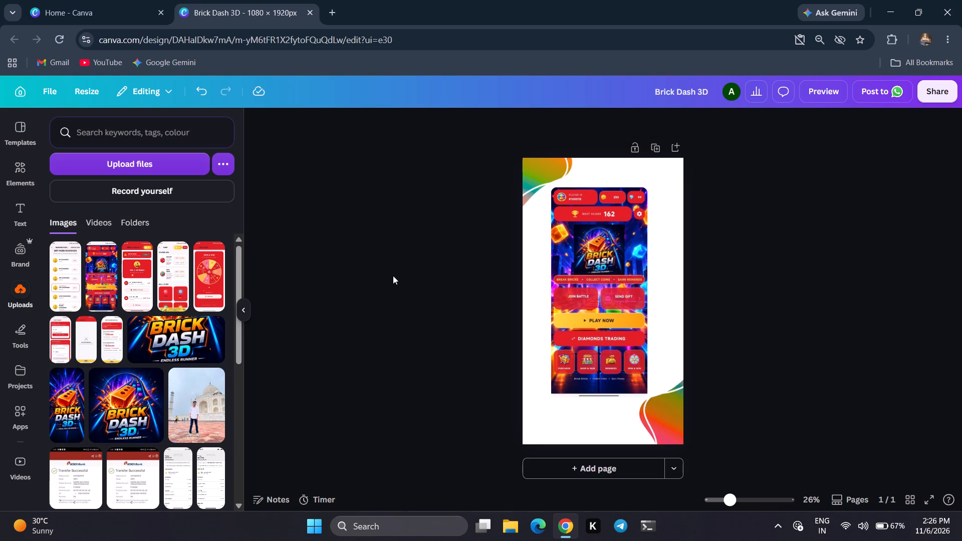
Nudge the colourful wave graphic in the page's lower corner slightly down and outward.
click(658, 418)
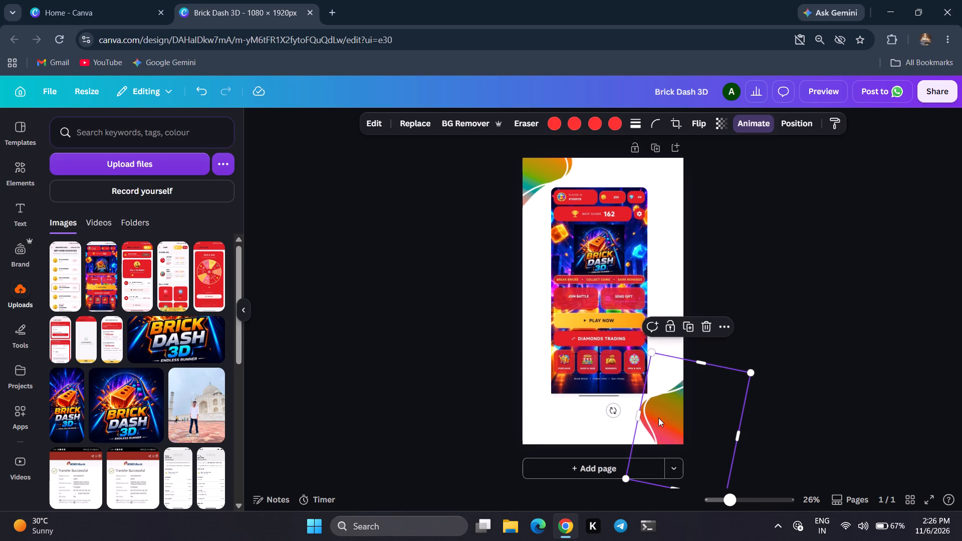
key(Right)
key(Down)
key(Down)
key(Down)
key(Down)
key(Down)
key(Down)
key(Down)
key(Down)
key(Down)
key(Down)
key(Down)
key(Down)
key(Down)
key(Down)
key(Down)
key(Down)
key(Down)
key(Down)
key(Down)
key(Down)
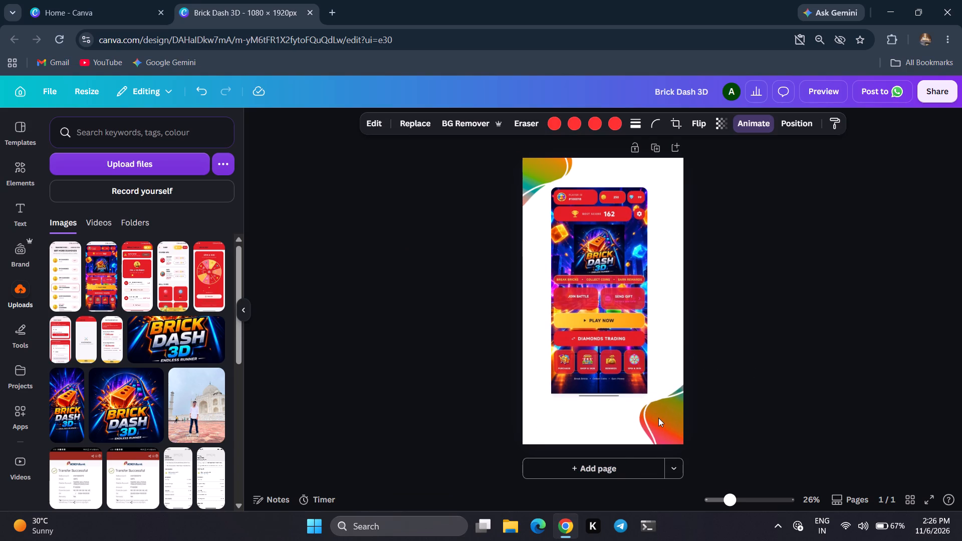
click(488, 363)
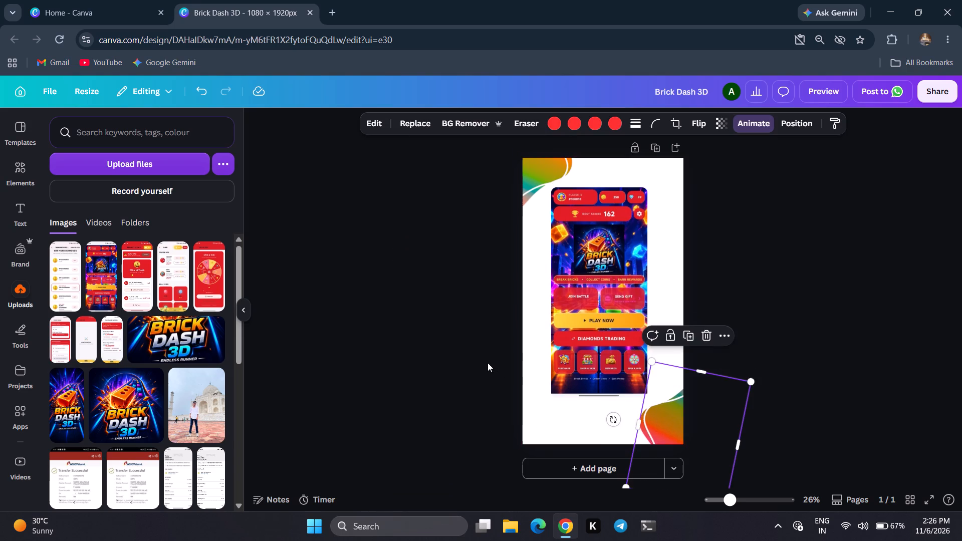
Enlarge the app screenshot to about 660 px wide and centre it on the page.
click(636, 386)
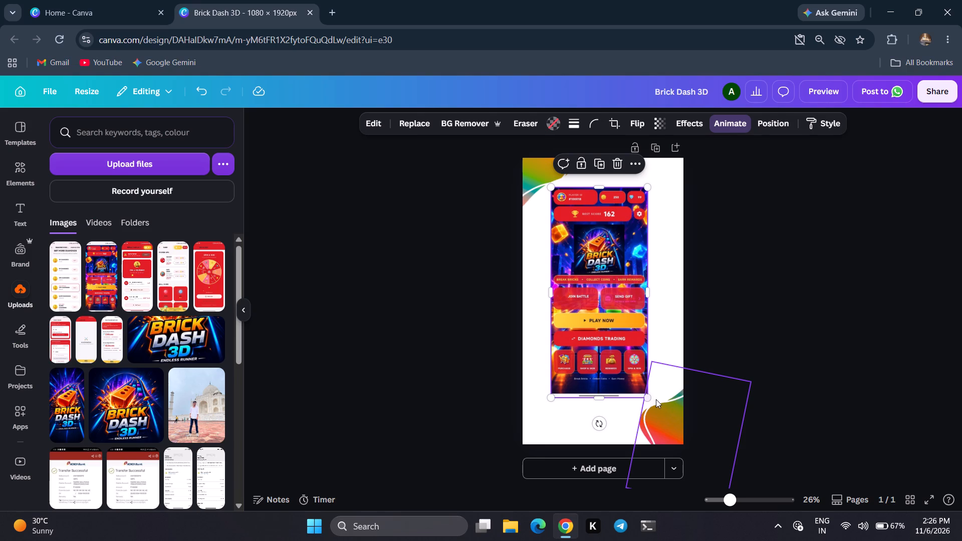
drag(646, 397, 652, 400)
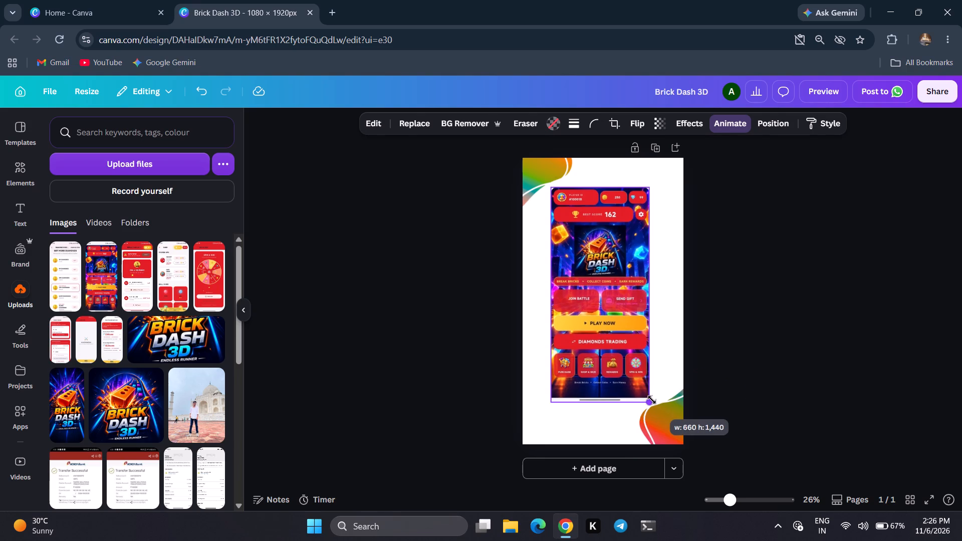
drag(652, 400, 653, 401)
click(479, 353)
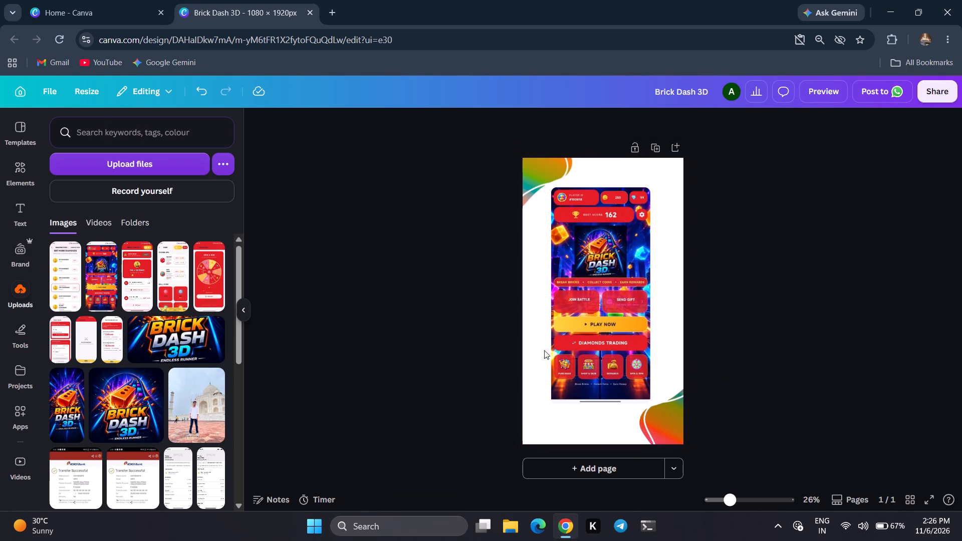
drag(608, 345, 607, 352)
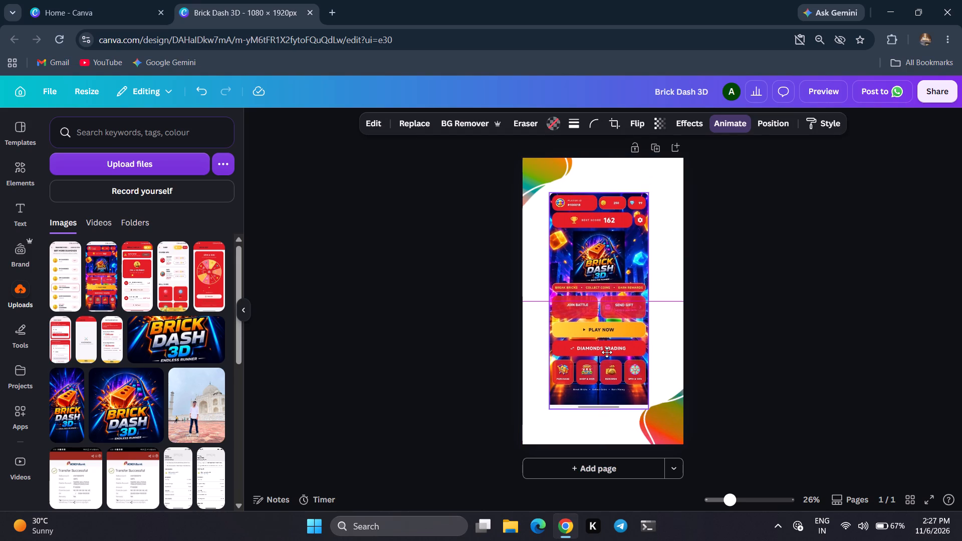
drag(607, 352, 608, 352)
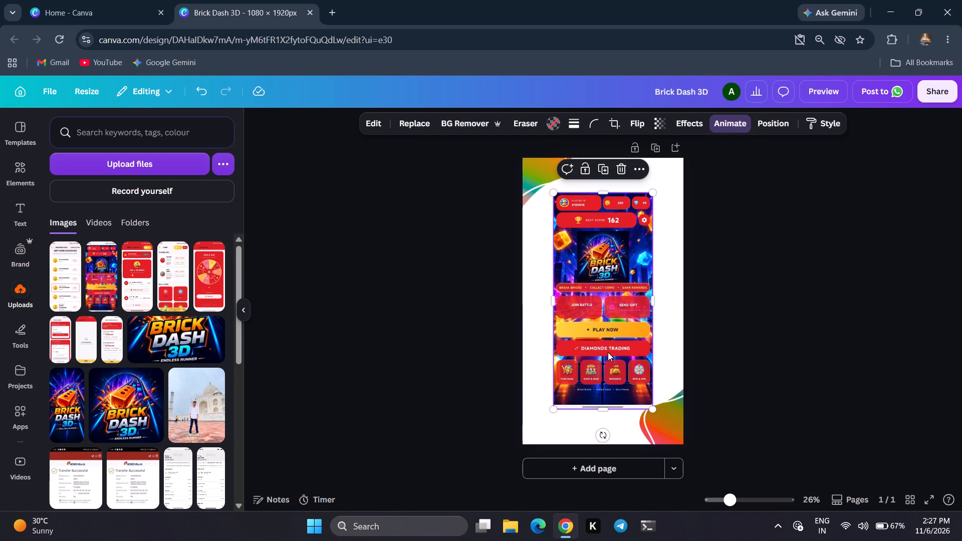
click(403, 319)
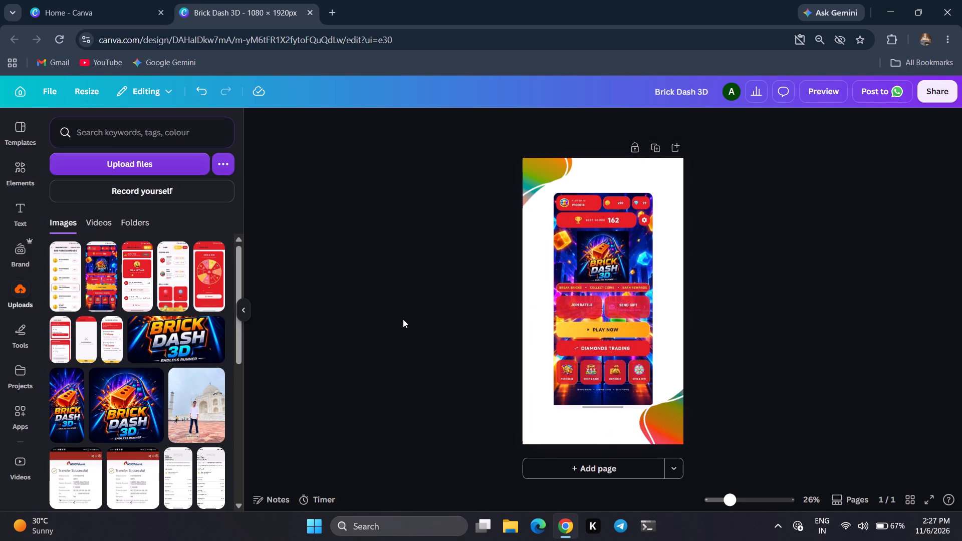
Add a blank second page to the design with the template library open.
click(241, 306)
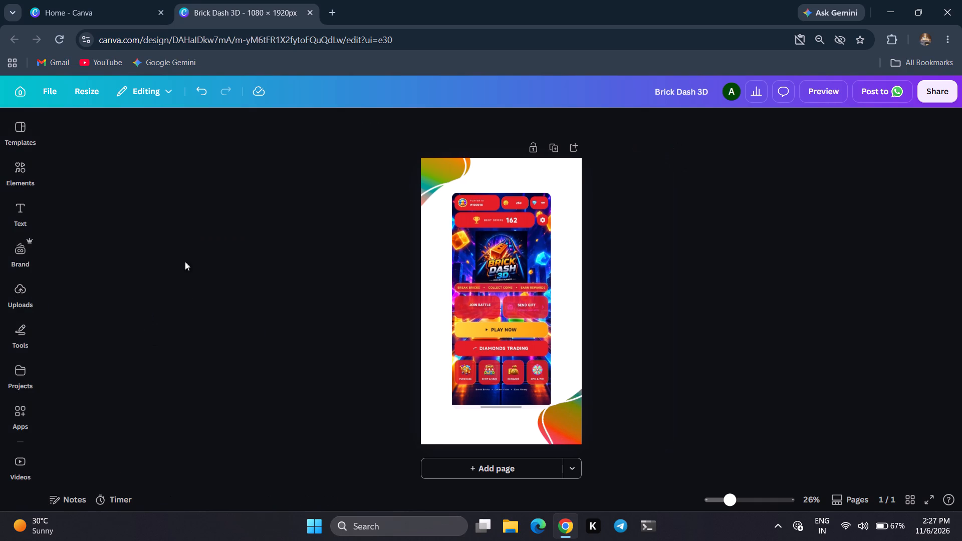
click(16, 129)
click(578, 468)
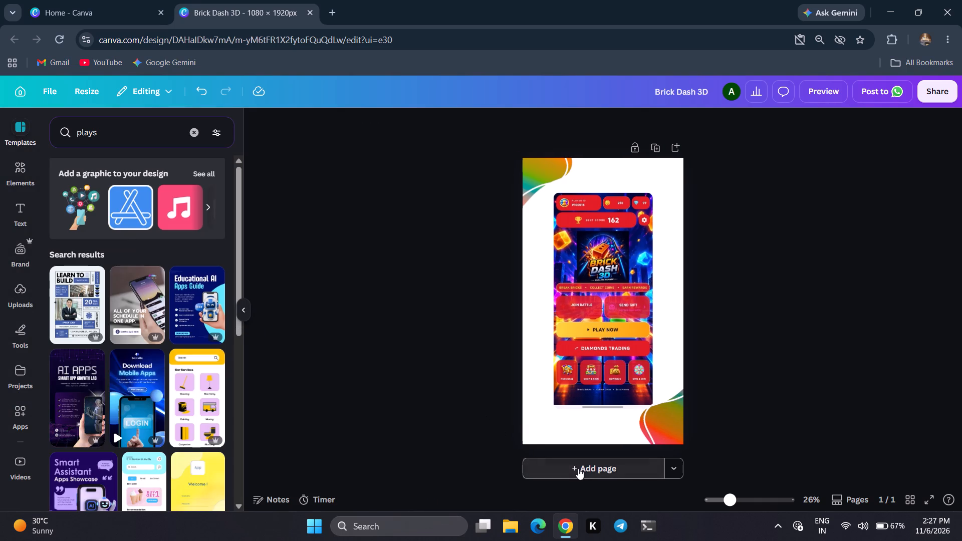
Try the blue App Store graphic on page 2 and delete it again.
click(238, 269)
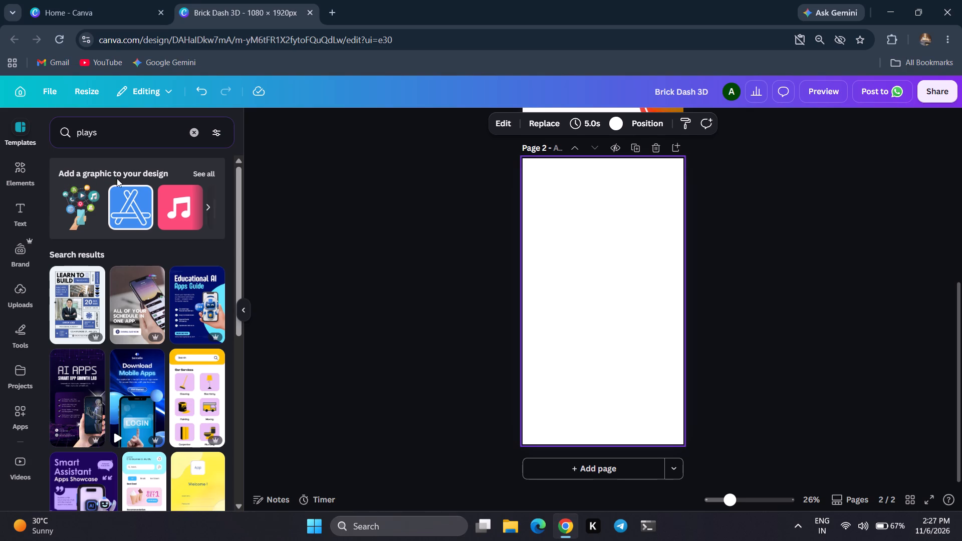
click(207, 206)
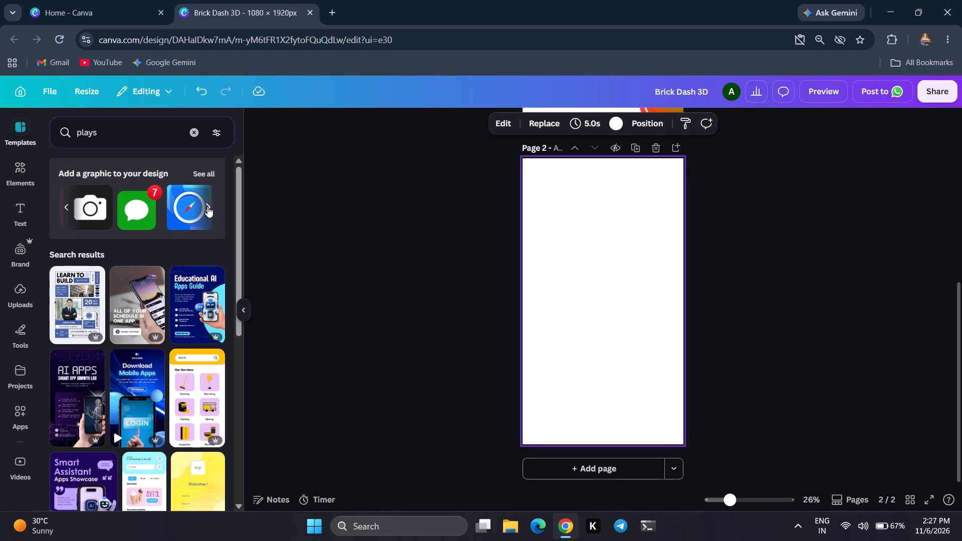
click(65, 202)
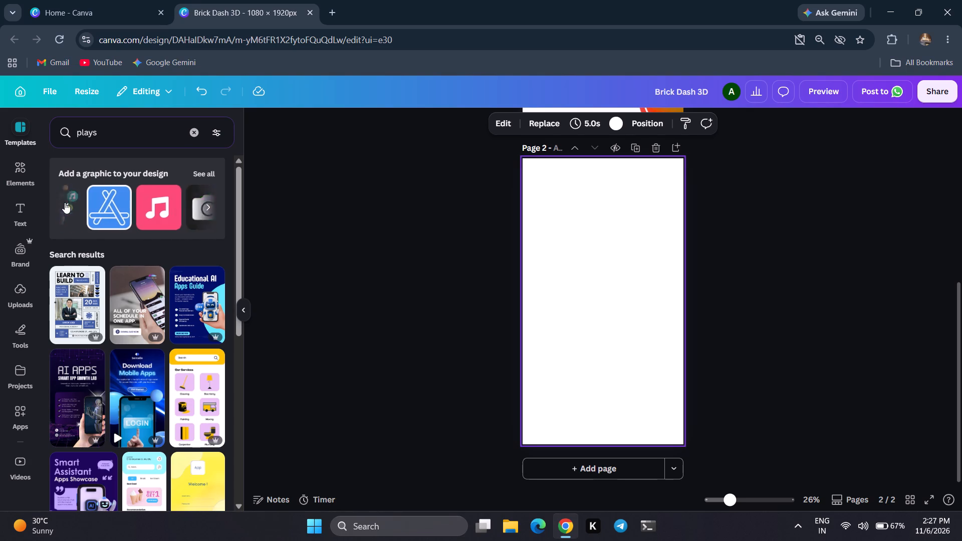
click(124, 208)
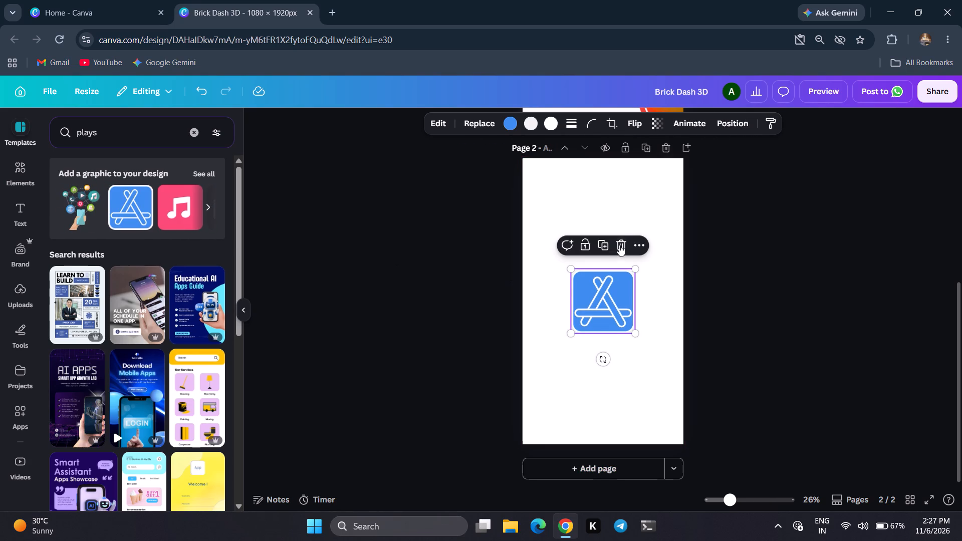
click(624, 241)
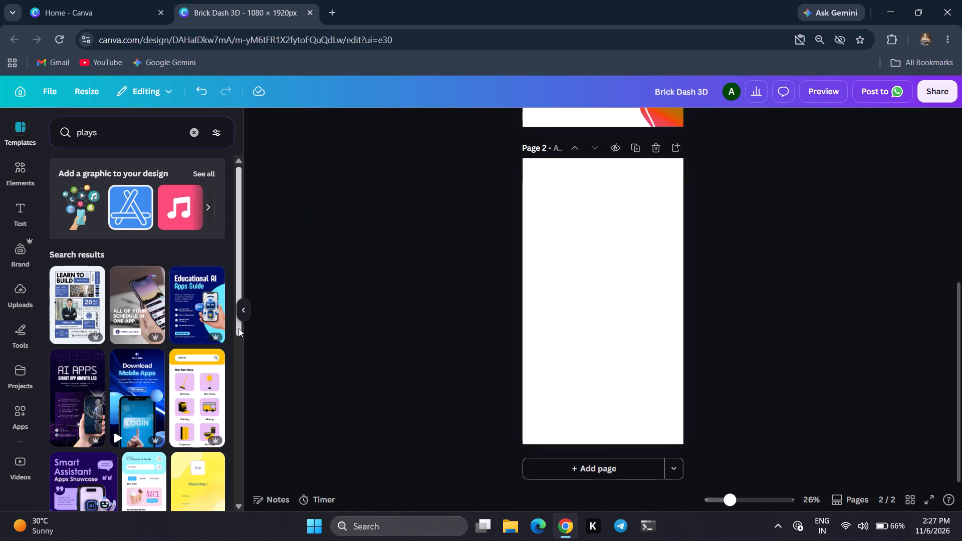
Look further through the "plays" templates and search the template library for "Mobile Apps" instead.
drag(238, 328, 239, 471)
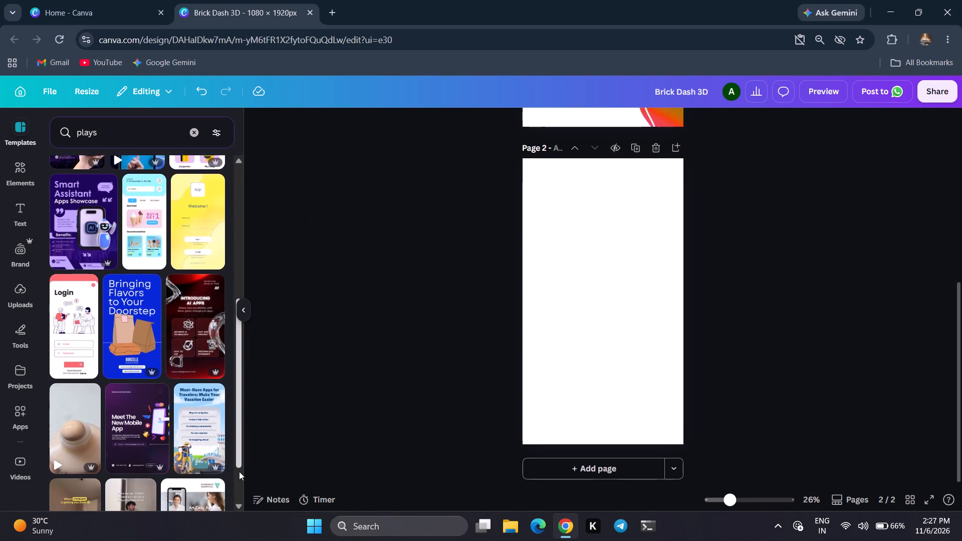
drag(239, 471, 234, 531)
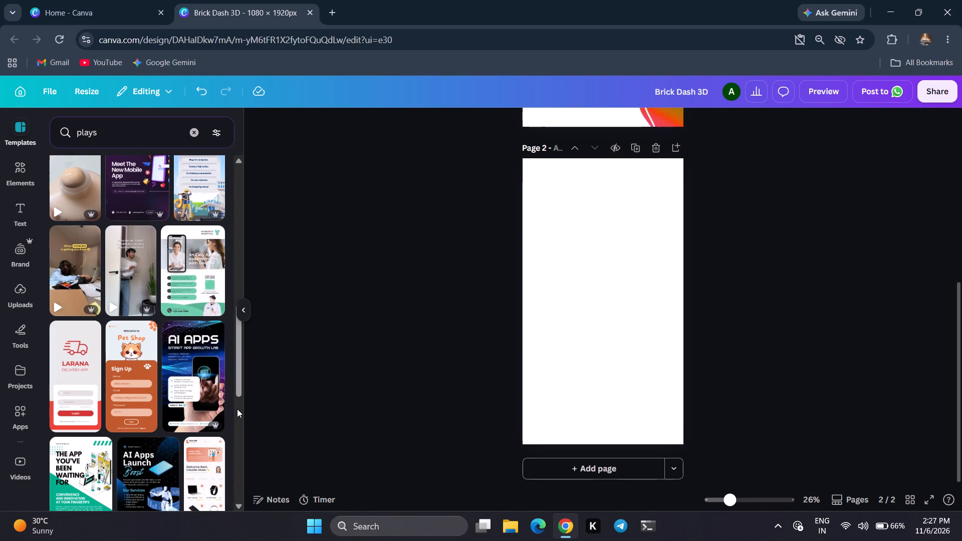
click(196, 131)
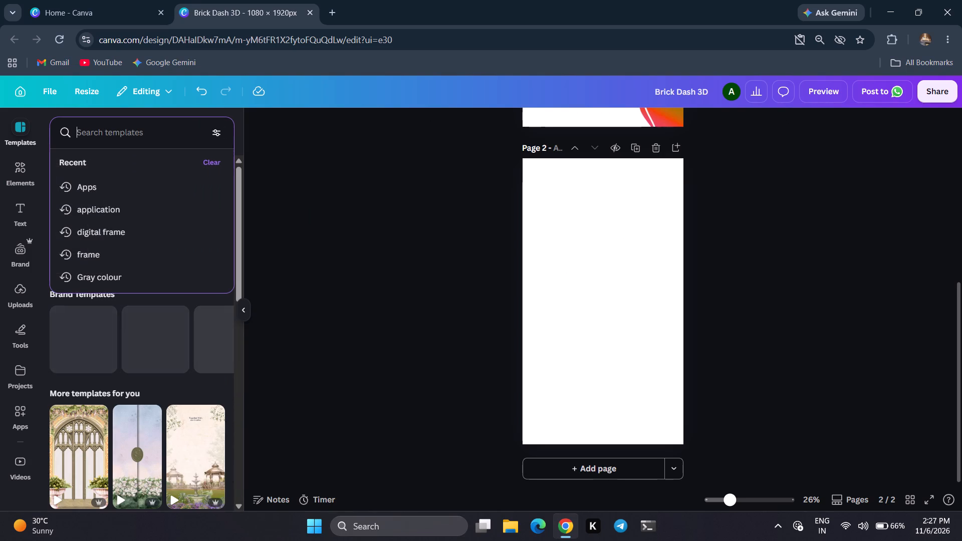
text(Mobile Apps)
key(Return)
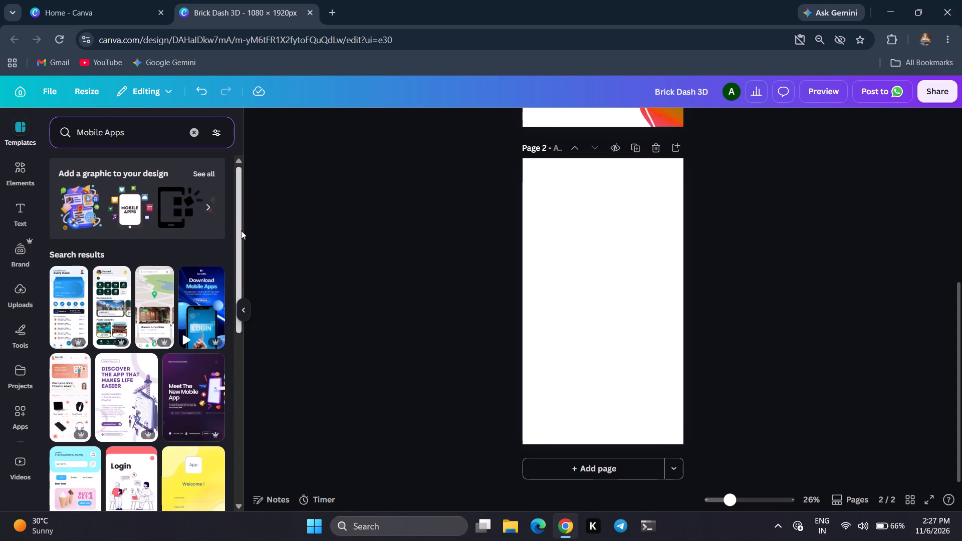
Browse the suggested "Mobile Apps" graphics and the full graphics collection for something suited to page 2.
click(238, 229)
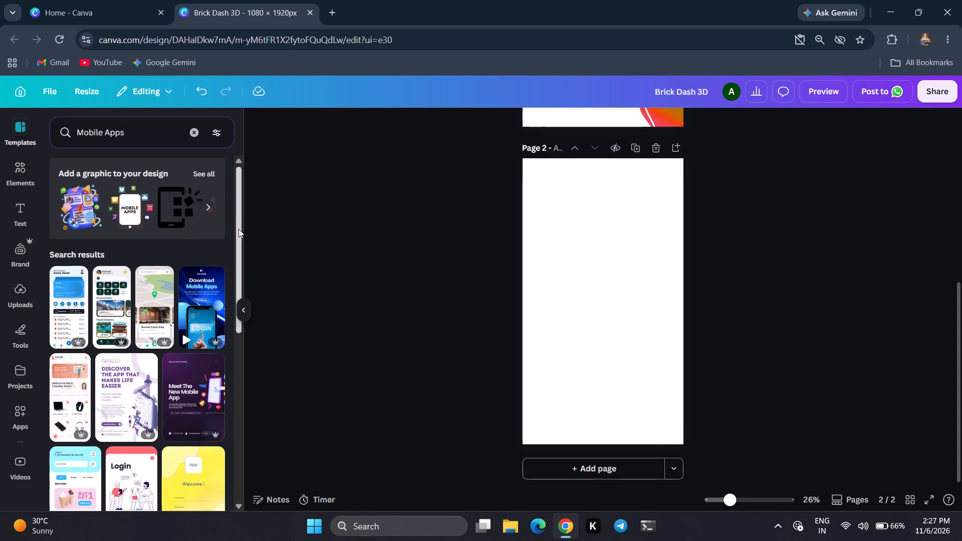
click(207, 207)
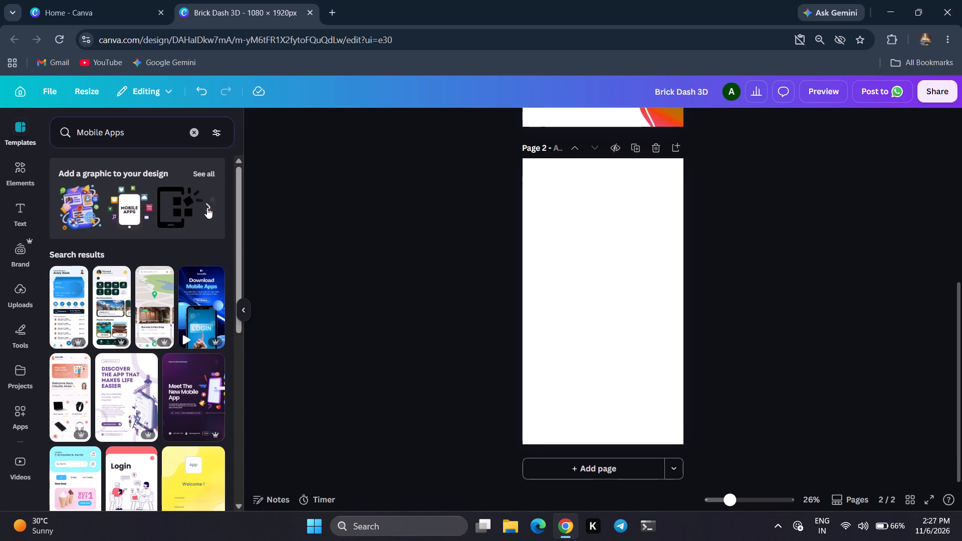
click(207, 207)
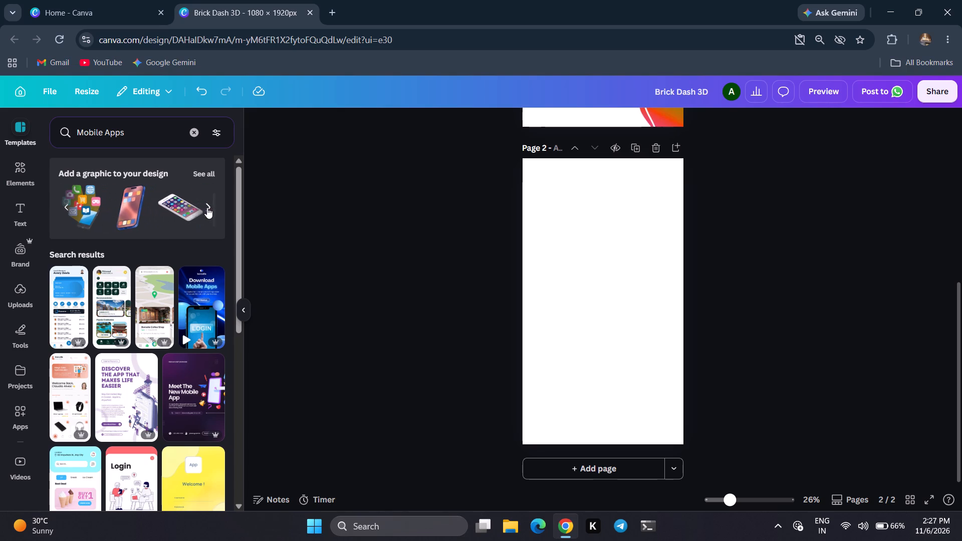
click(207, 207)
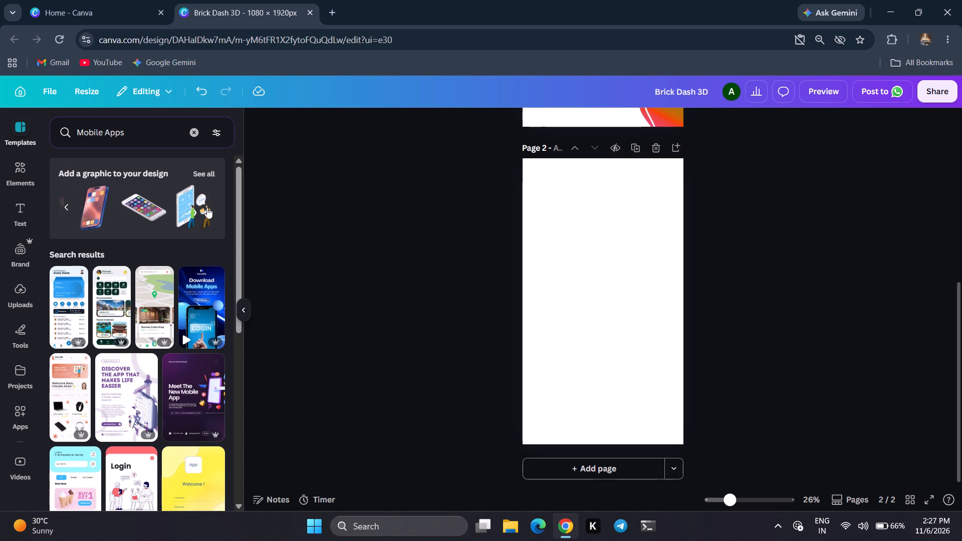
click(202, 171)
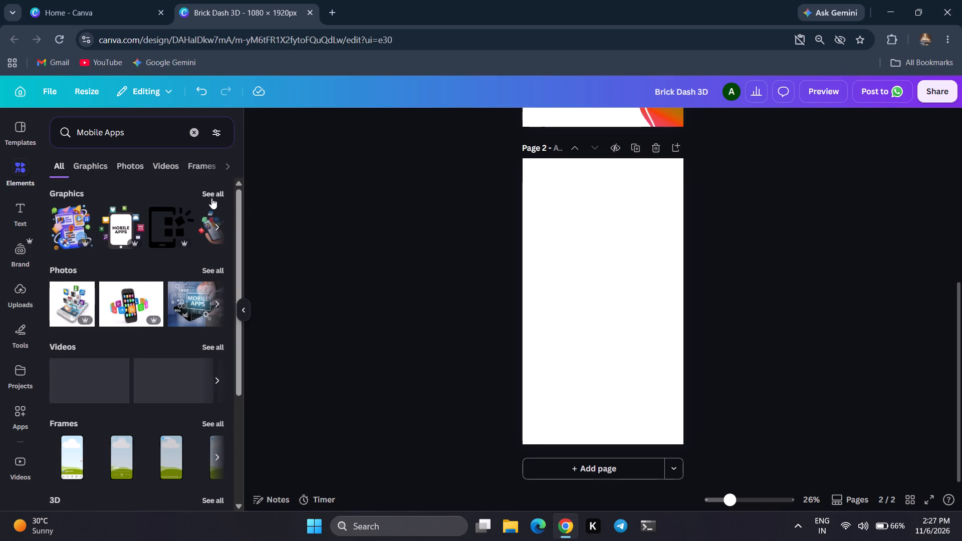
click(212, 192)
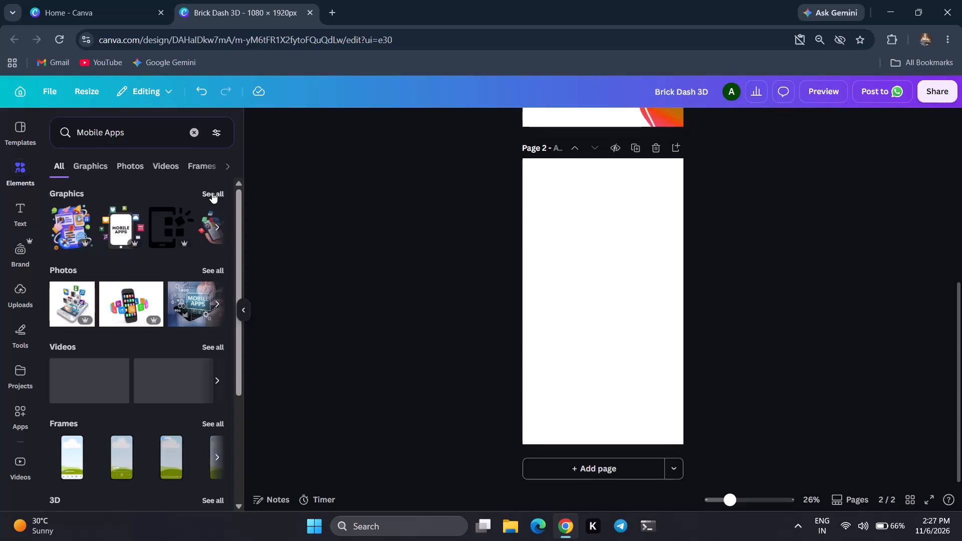
drag(238, 207, 235, 359)
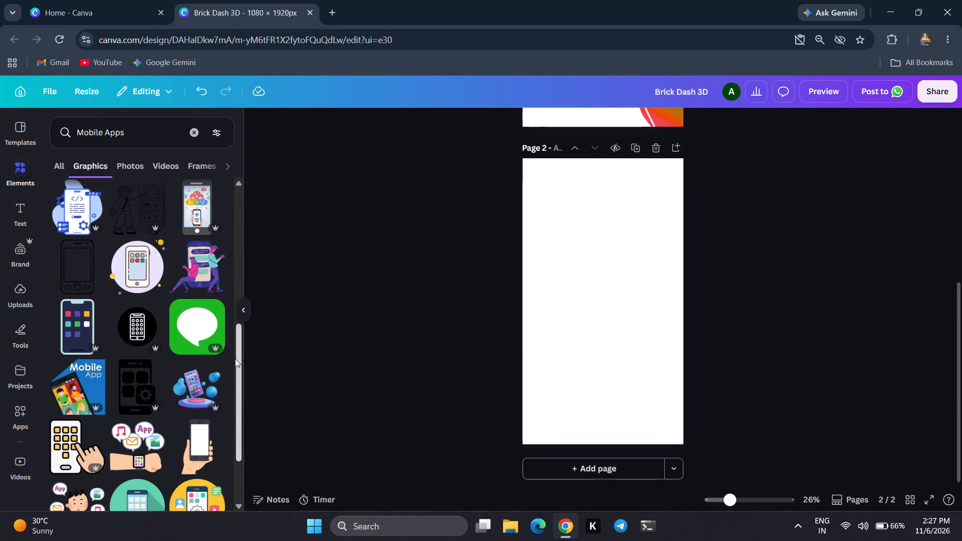
drag(235, 359, 225, 319)
Browse the "Mobile Apps" template results for a phone-style layout suited to page 2.
click(23, 130)
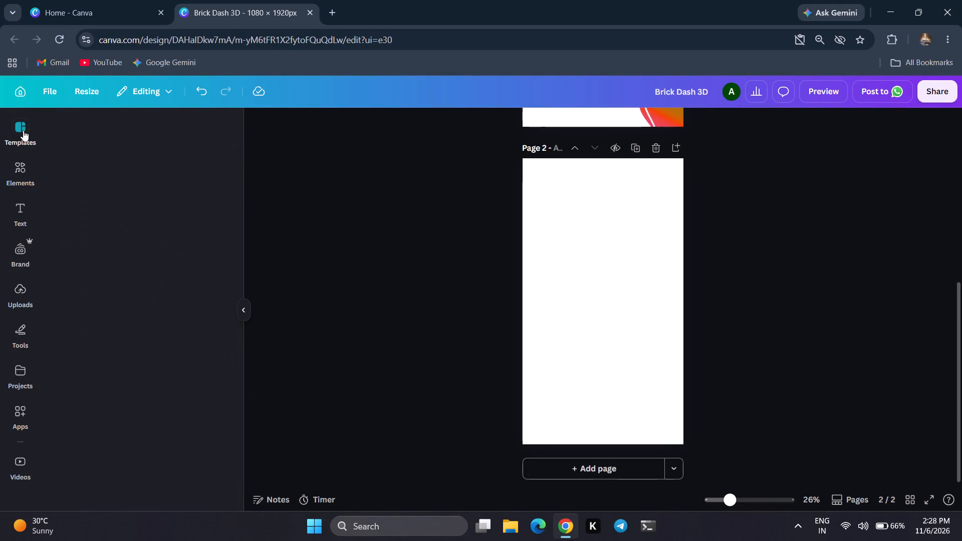
click(241, 185)
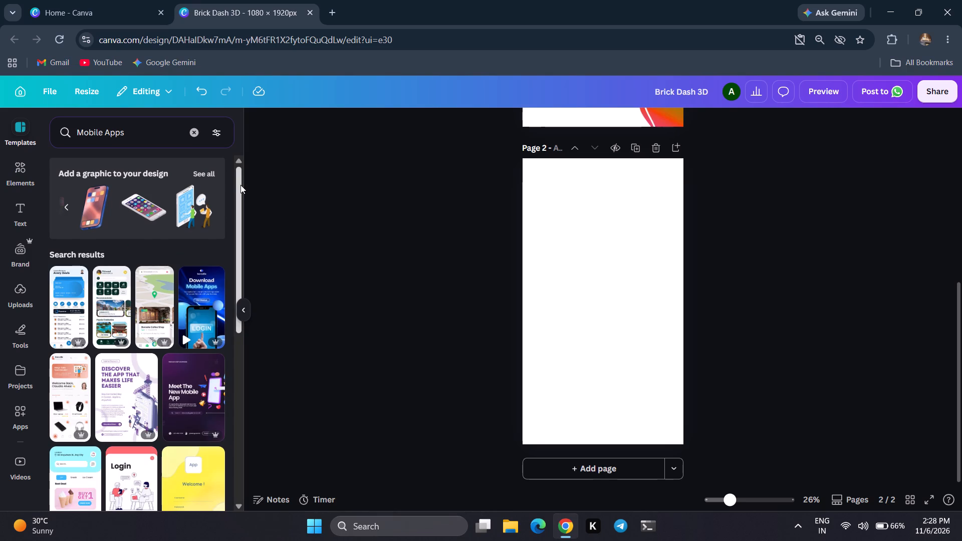
drag(241, 185, 236, 255)
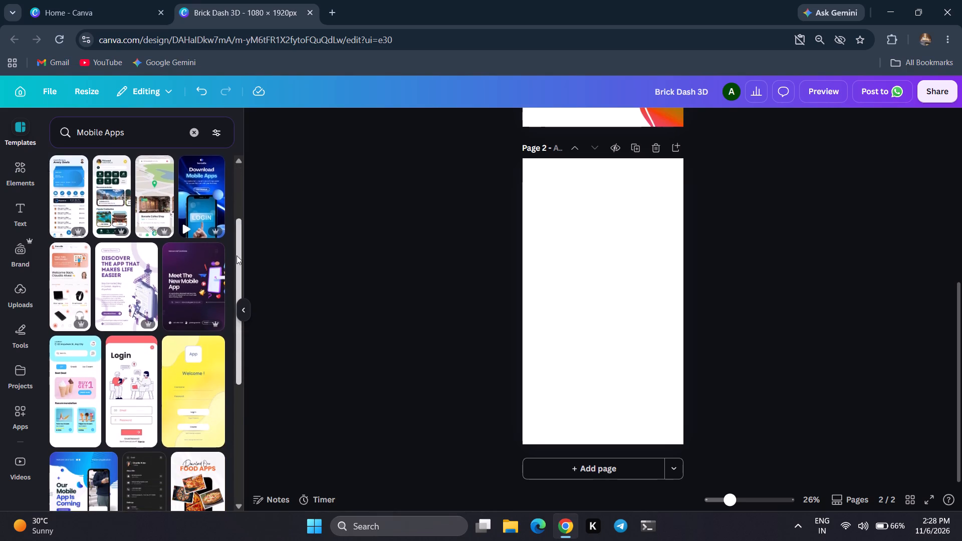
drag(236, 255, 240, 335)
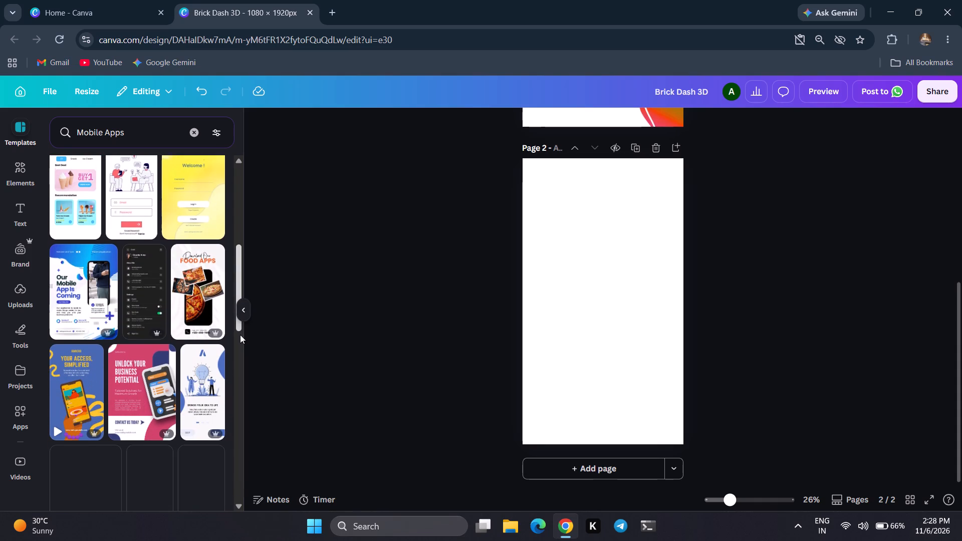
drag(240, 335, 234, 405)
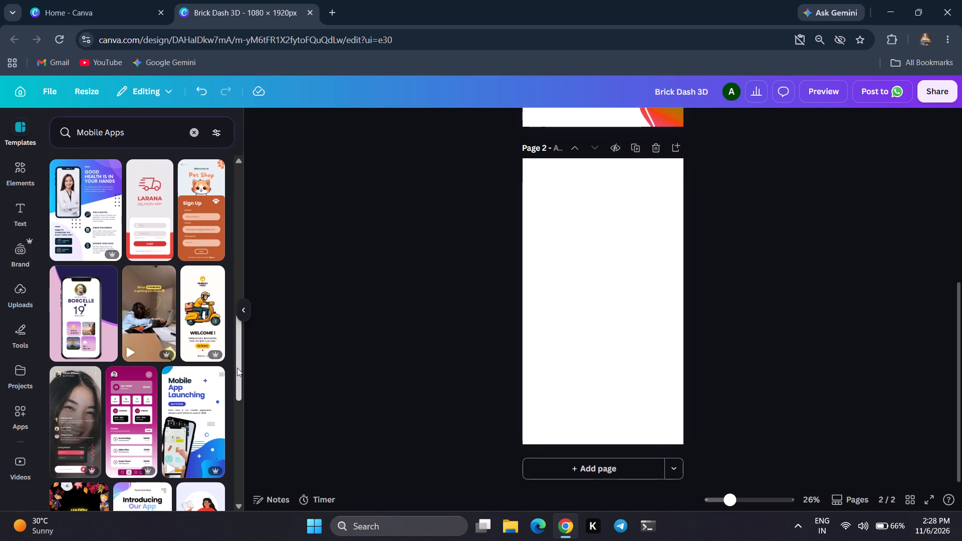
click(237, 368)
drag(237, 368, 238, 433)
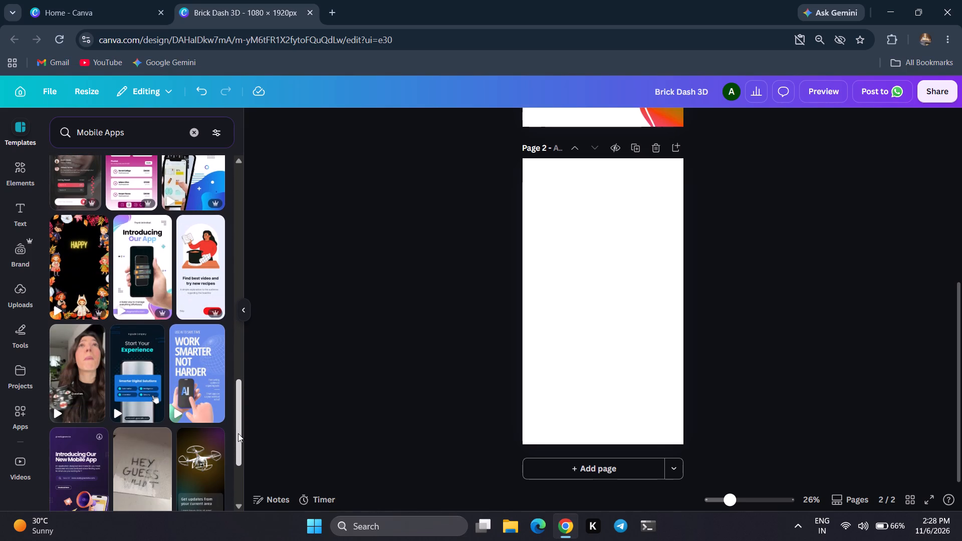
drag(238, 433, 237, 474)
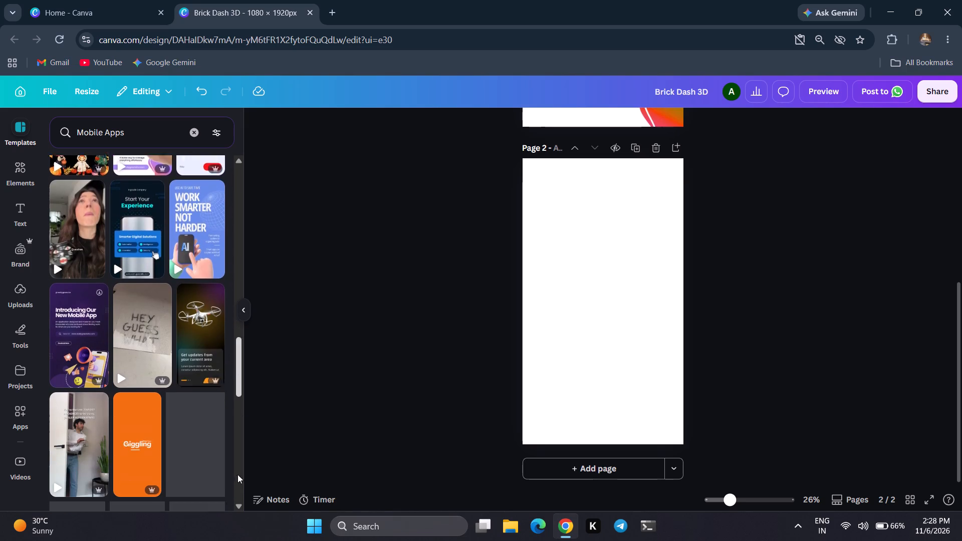
drag(237, 474, 238, 540)
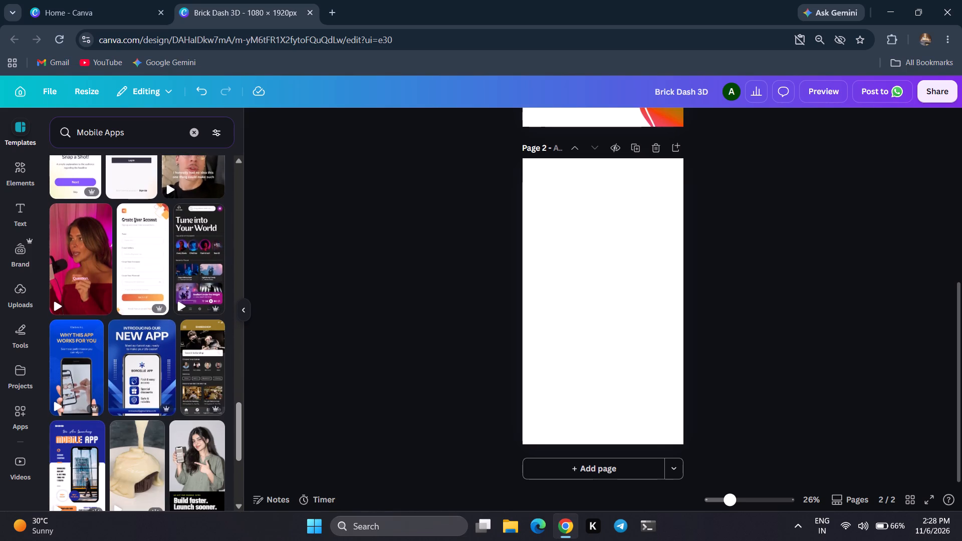
drag(239, 411, 235, 448)
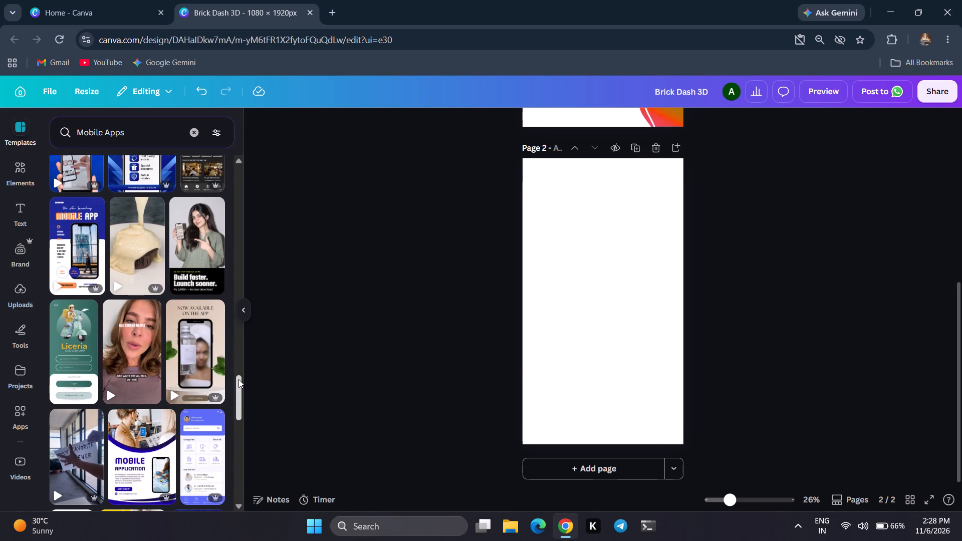
drag(238, 379, 239, 425)
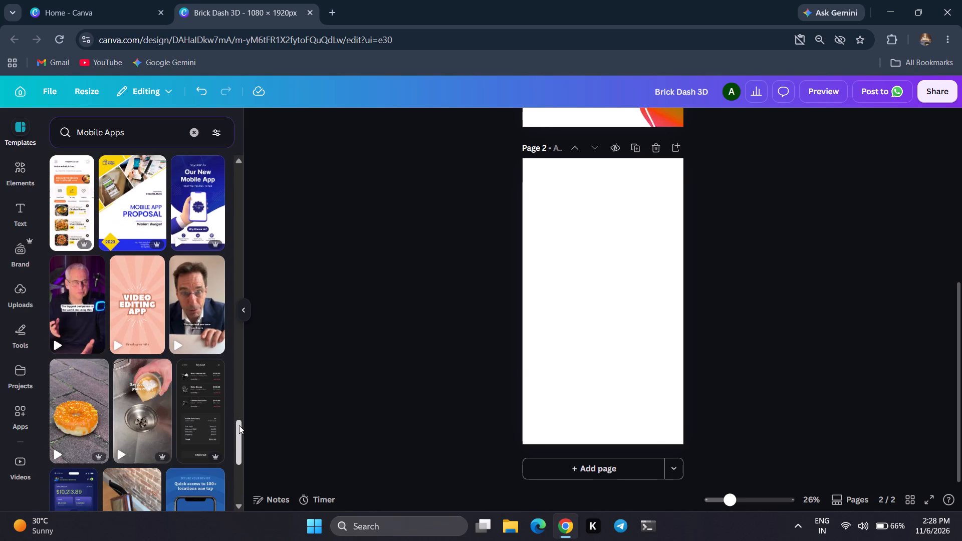
drag(239, 425, 238, 466)
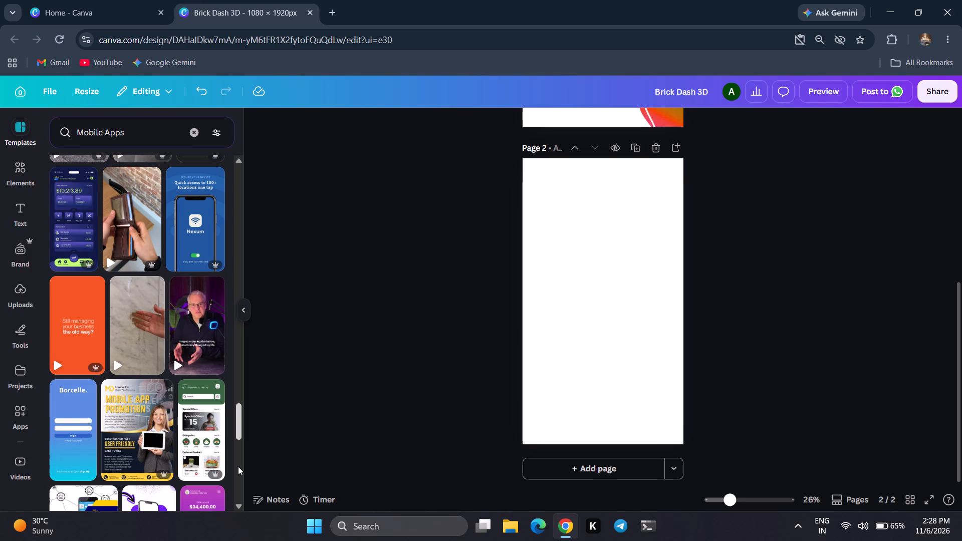
drag(238, 466, 236, 498)
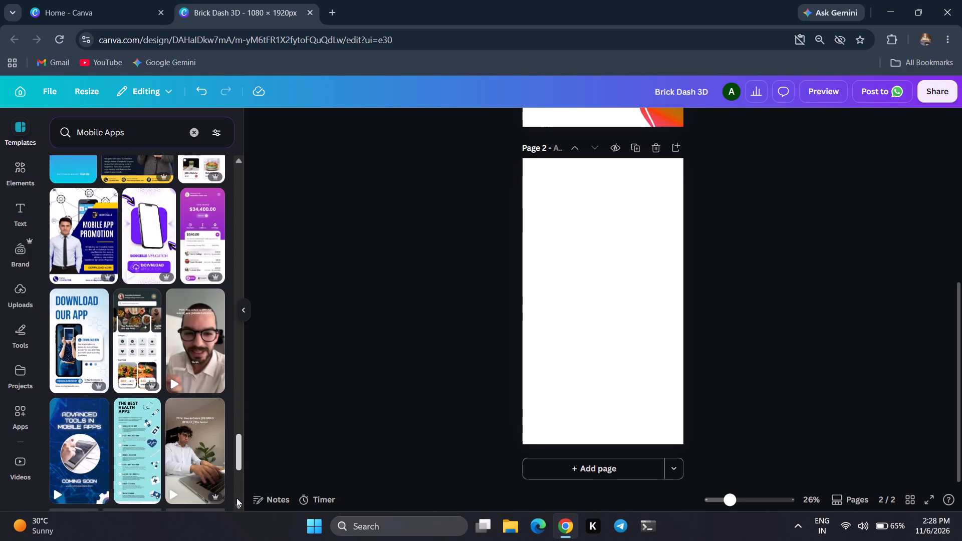
drag(236, 498, 254, 325)
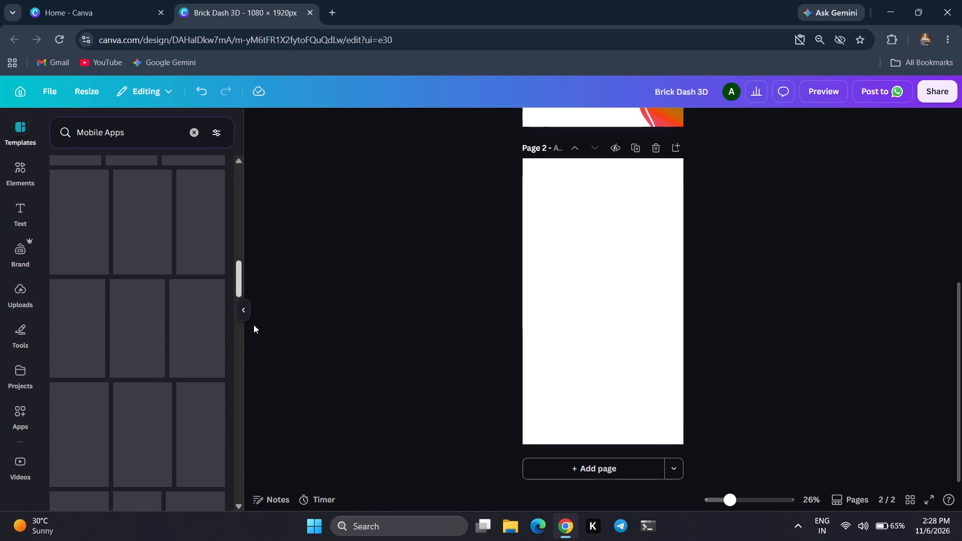
drag(254, 325, 253, 307)
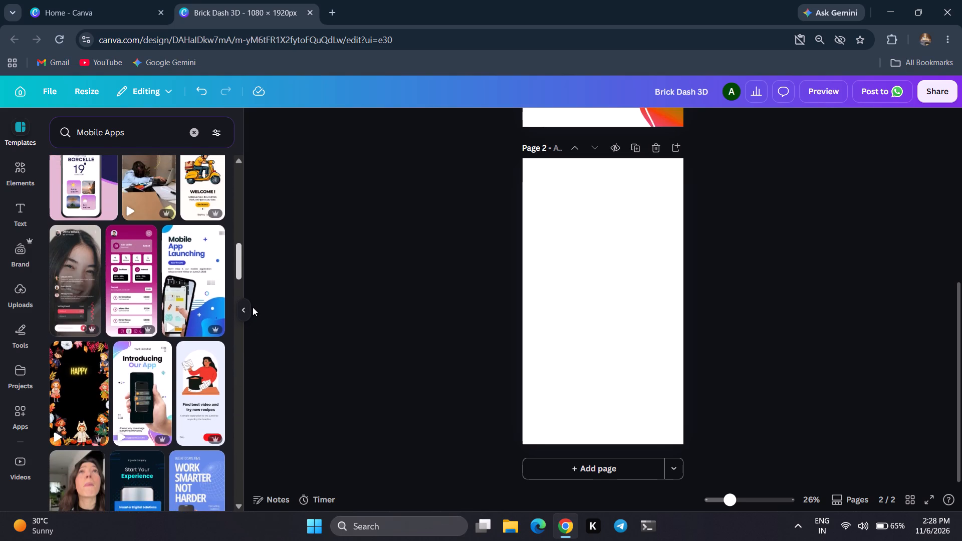
drag(253, 307, 251, 314)
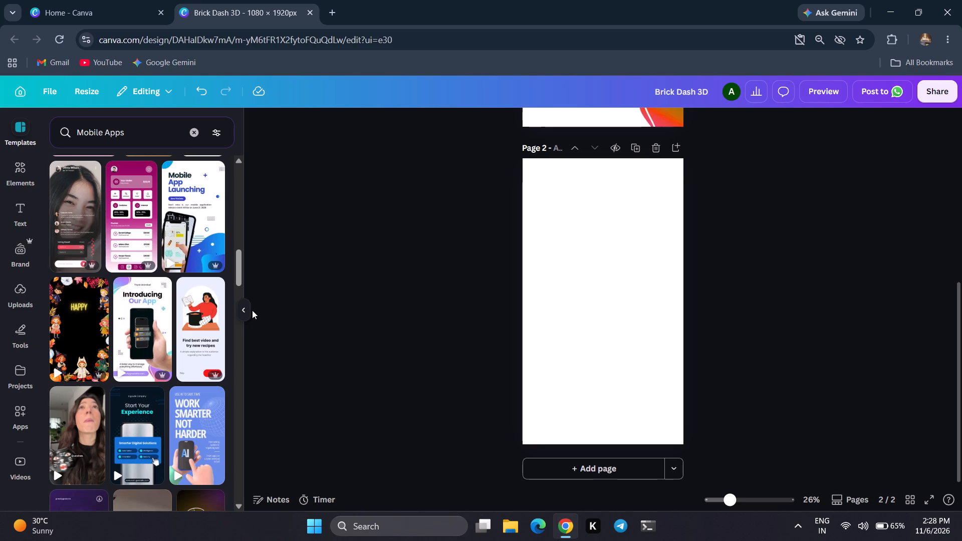
Apply the pink and navy "Borcelle" phone mockup template to the blank page 2.
drag(242, 270, 238, 246)
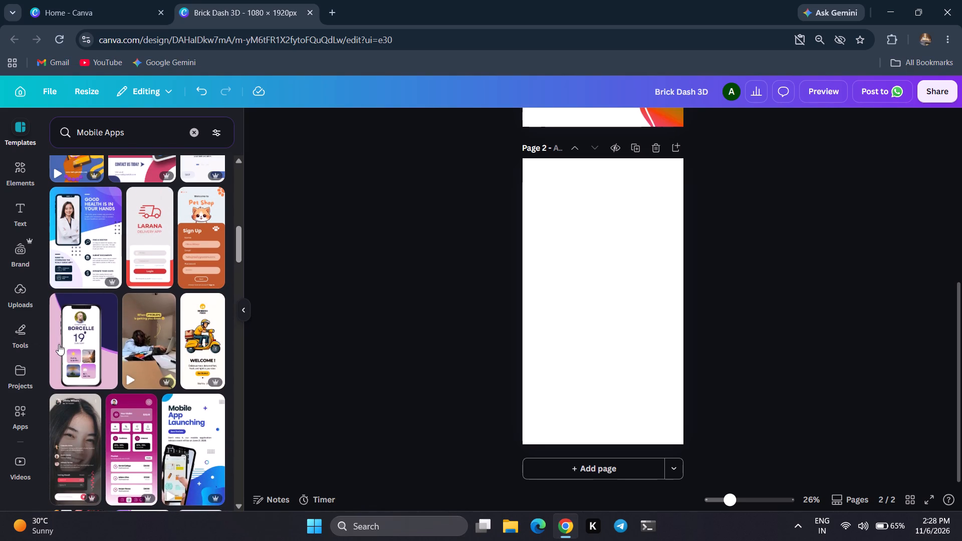
click(65, 344)
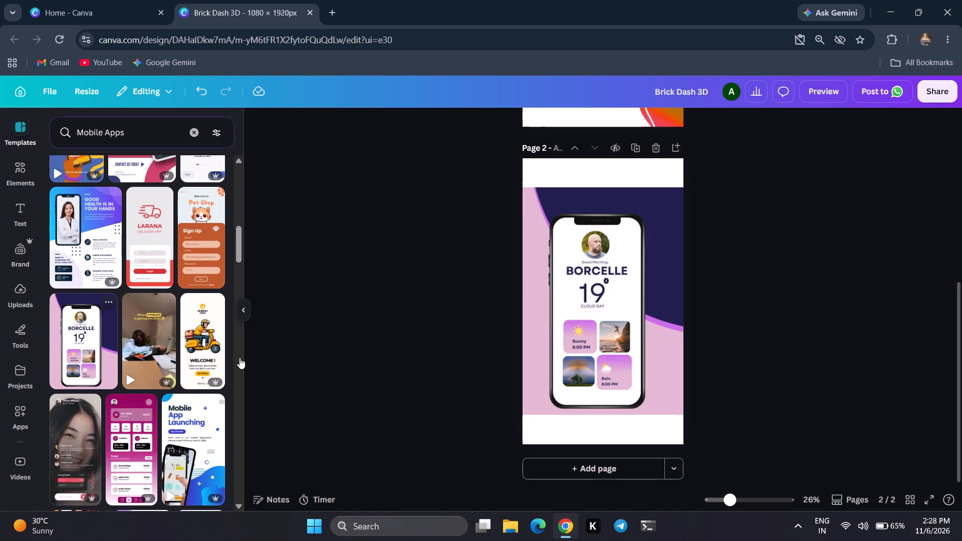
click(637, 319)
click(498, 311)
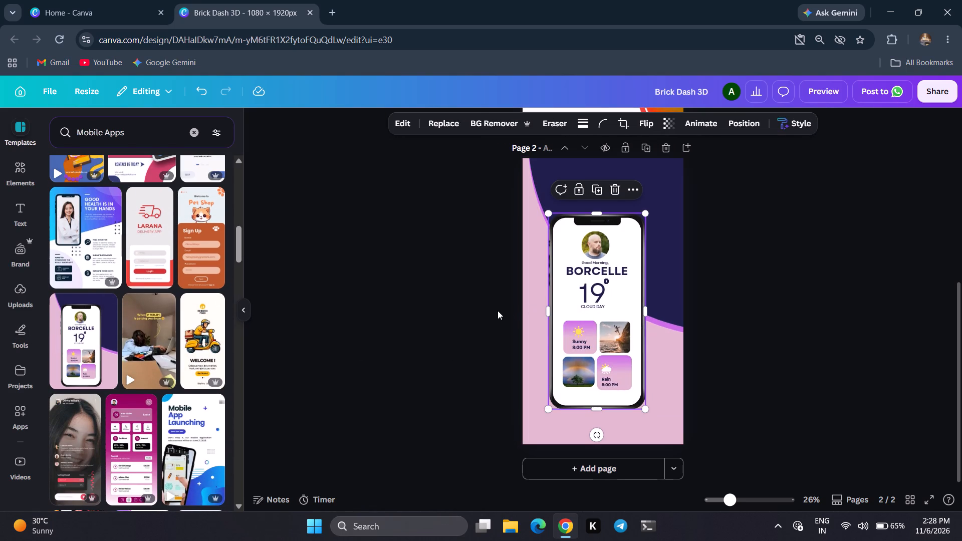
Duplicate the Borcelle phone page seven times to make pages 3 to 9.
right_click(652, 401)
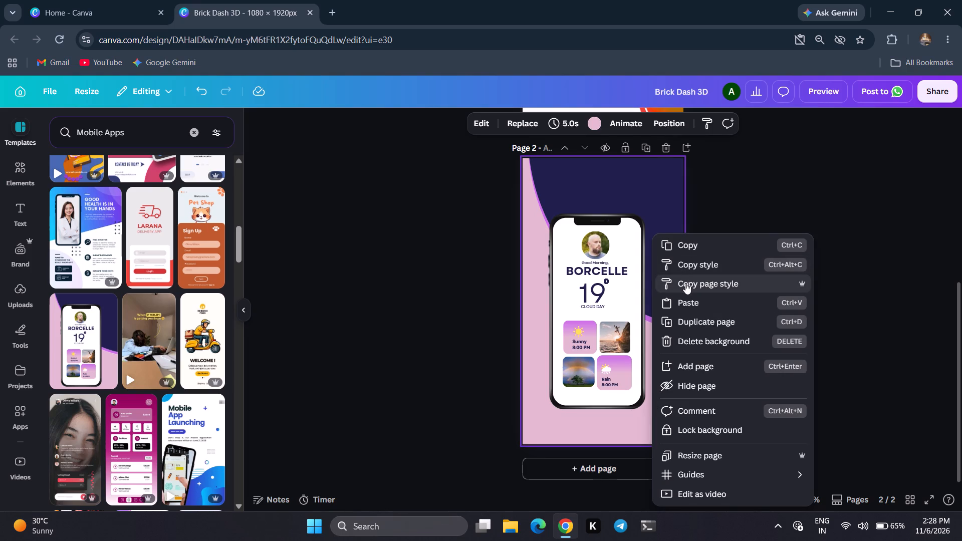
click(689, 322)
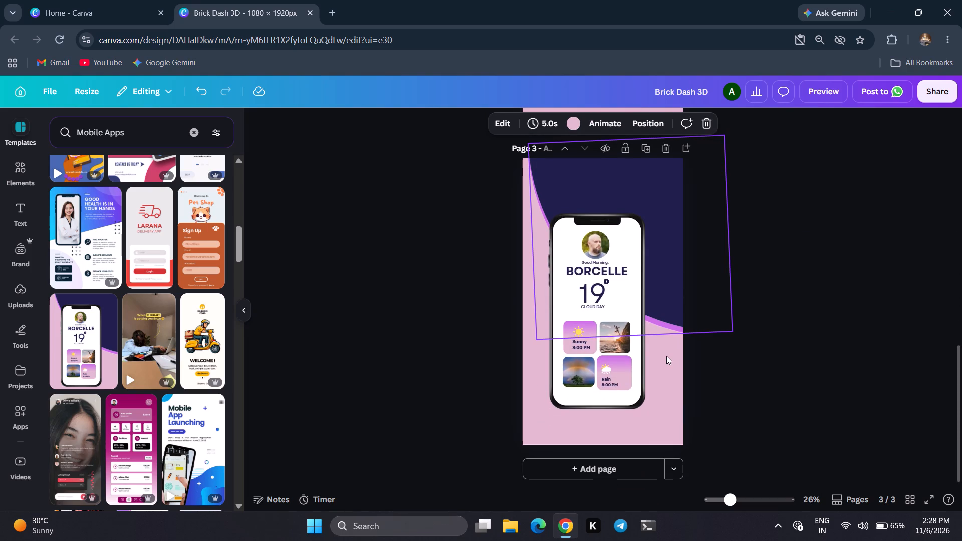
right_click(666, 356)
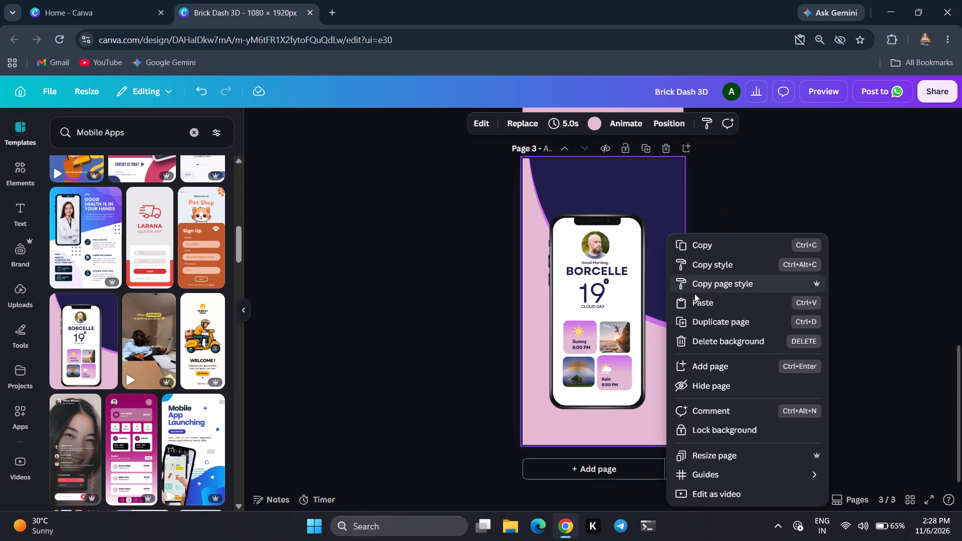
click(703, 319)
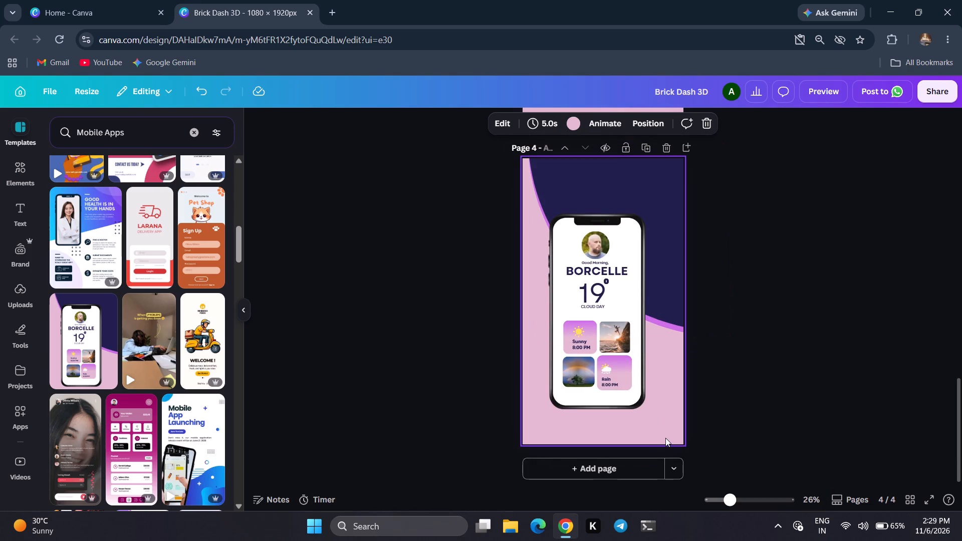
right_click(665, 438)
click(702, 317)
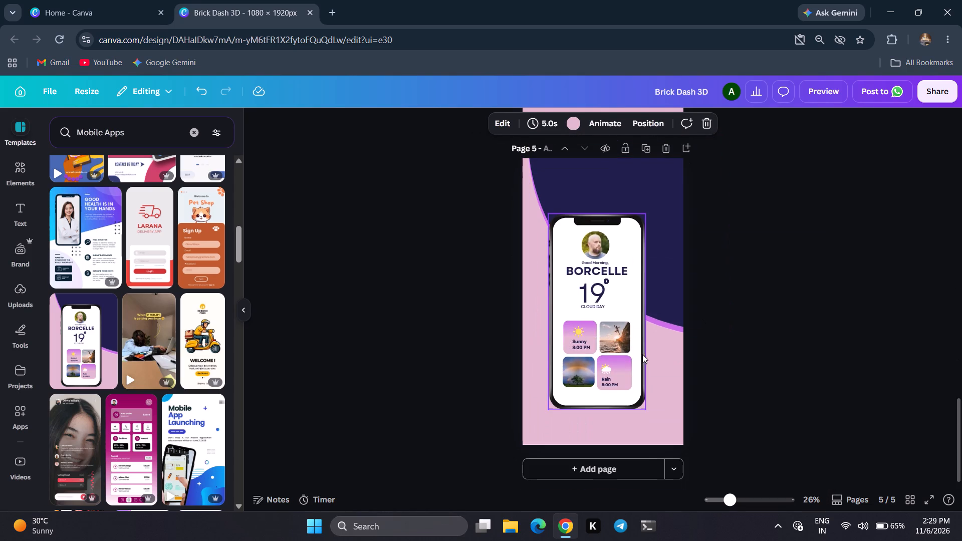
right_click(655, 360)
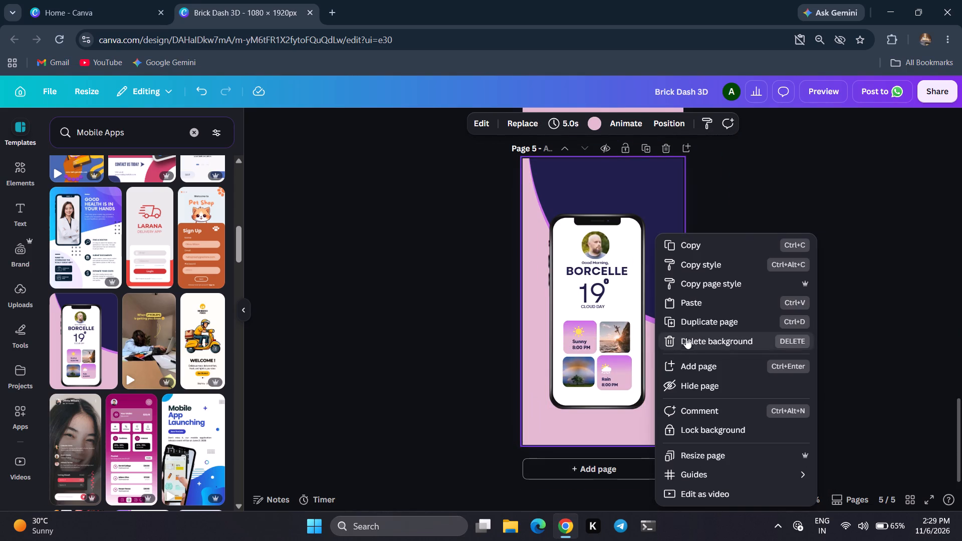
click(686, 313)
click(684, 327)
right_click(654, 365)
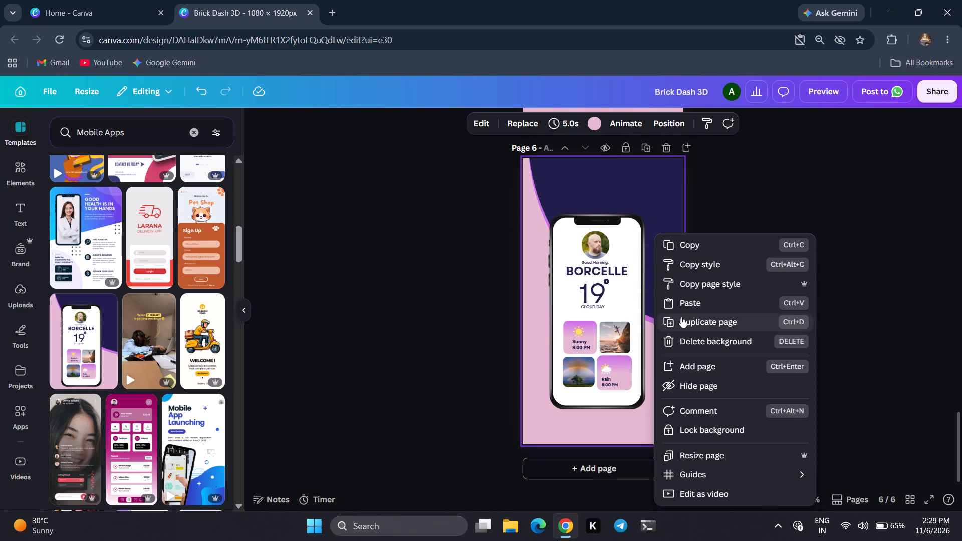
click(682, 317)
right_click(654, 366)
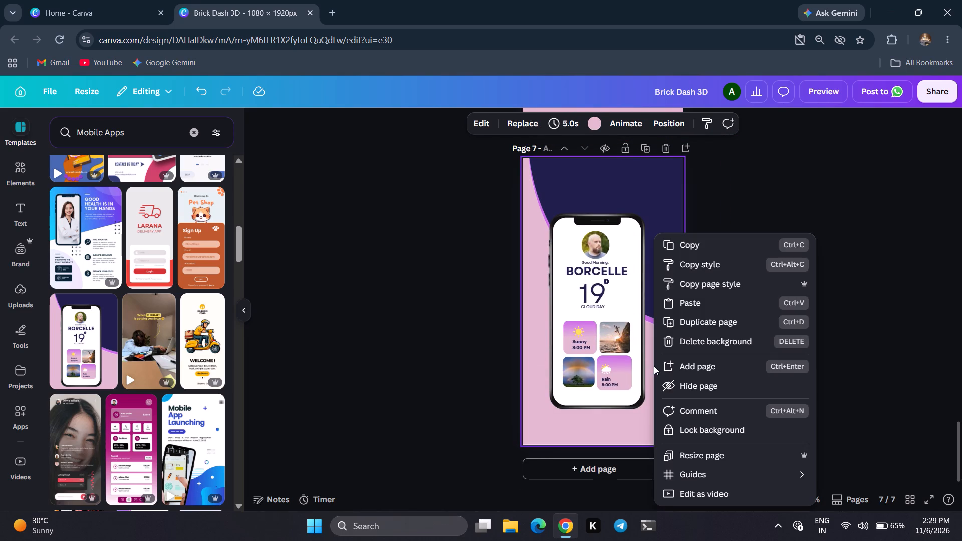
click(683, 321)
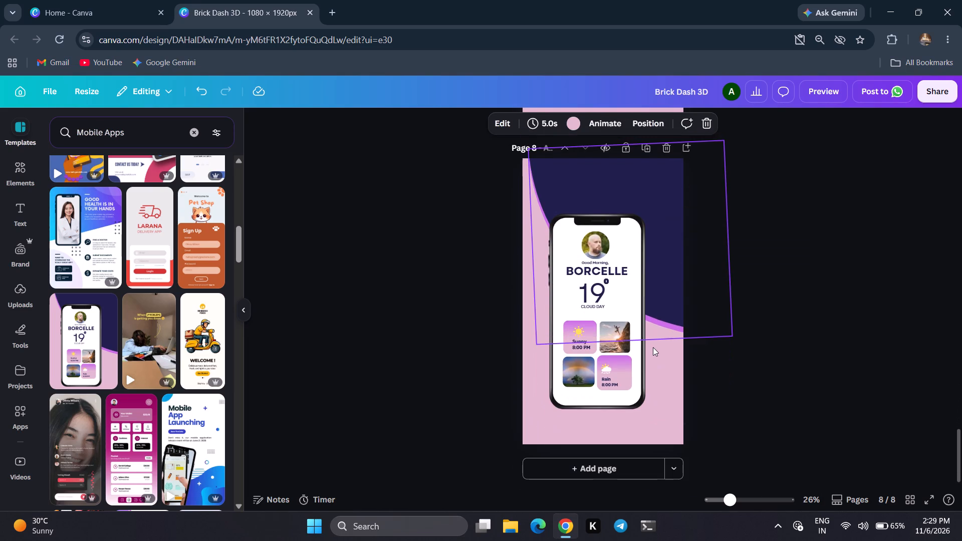
right_click(653, 347)
click(682, 317)
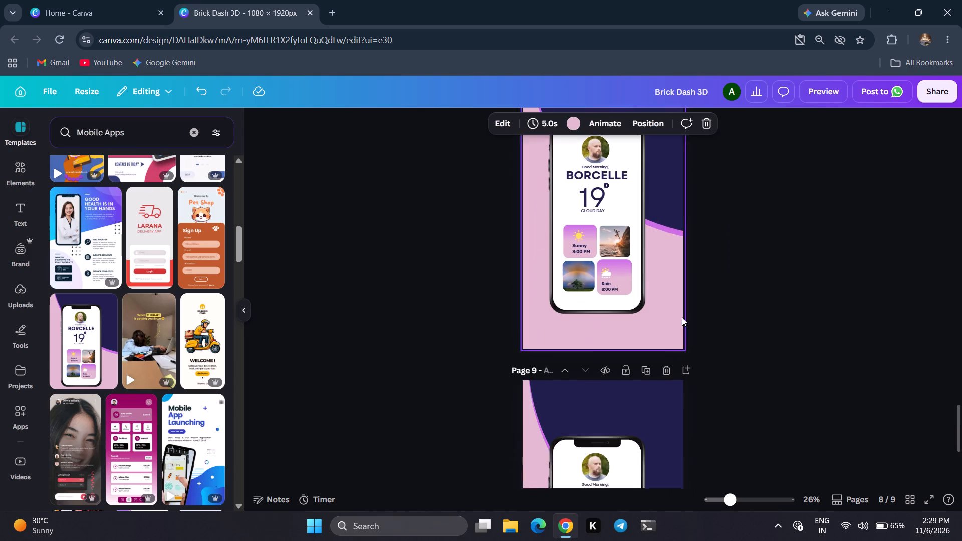
Delete the original Brick Dash 3D screenshot page, page 1, from the design.
drag(958, 459, 959, 456)
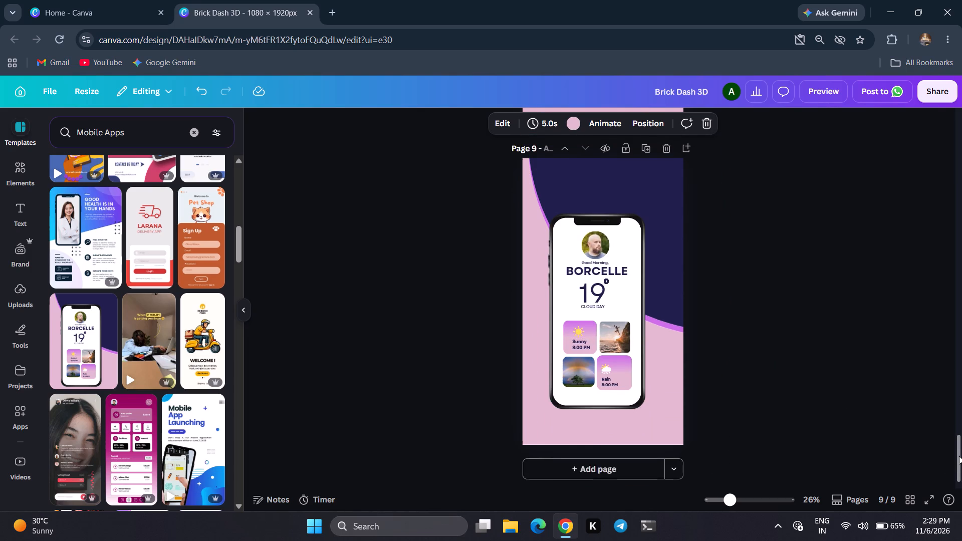
drag(959, 456, 954, 90)
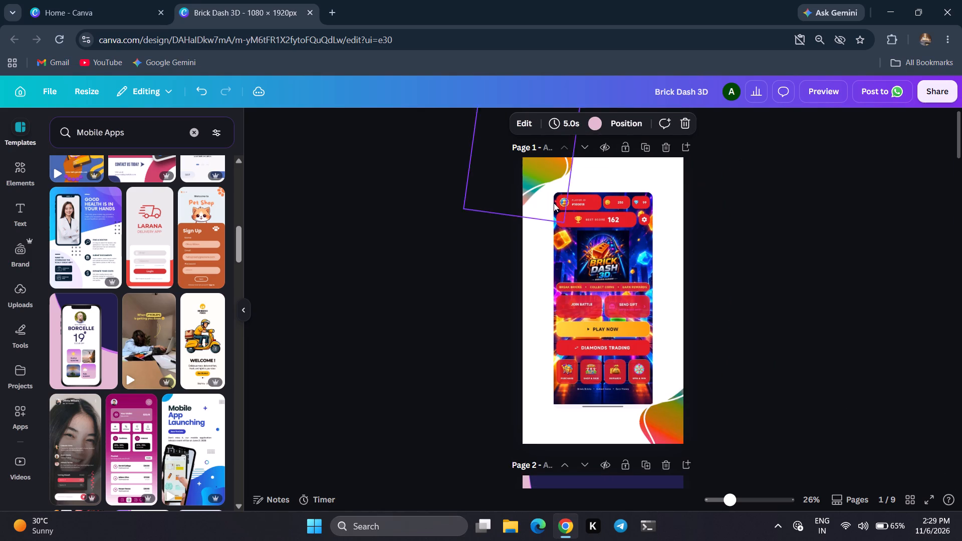
click(669, 143)
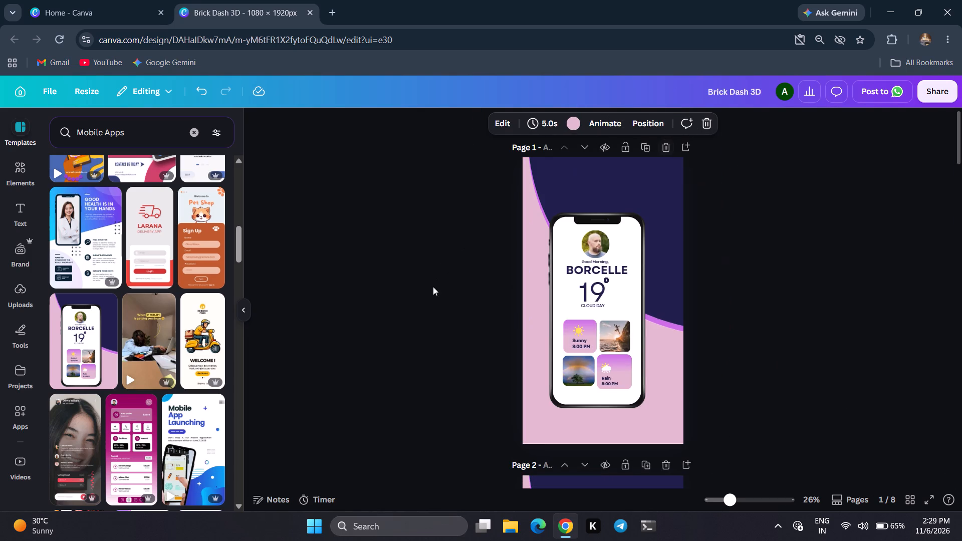
Recolour the large navy curved shape on page 1 to the default solid red.
click(570, 177)
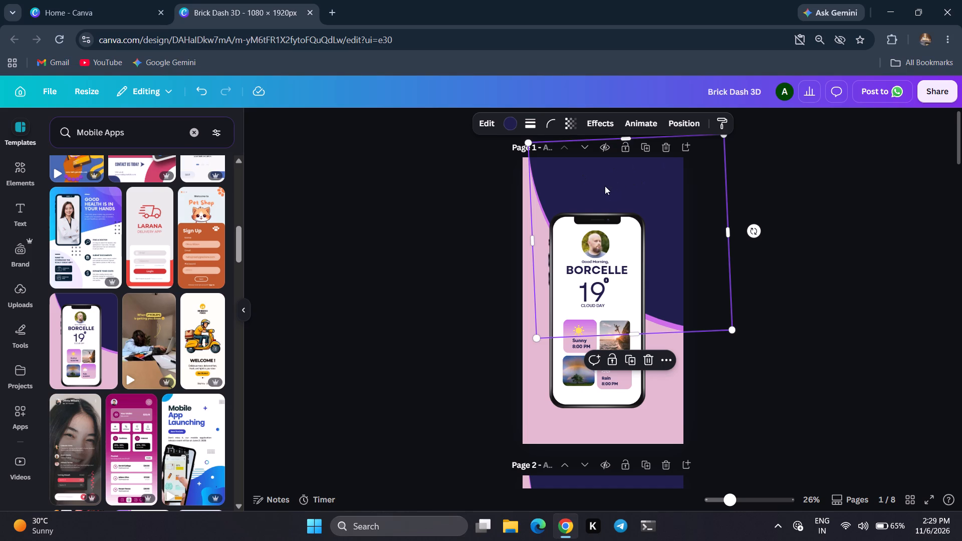
click(507, 125)
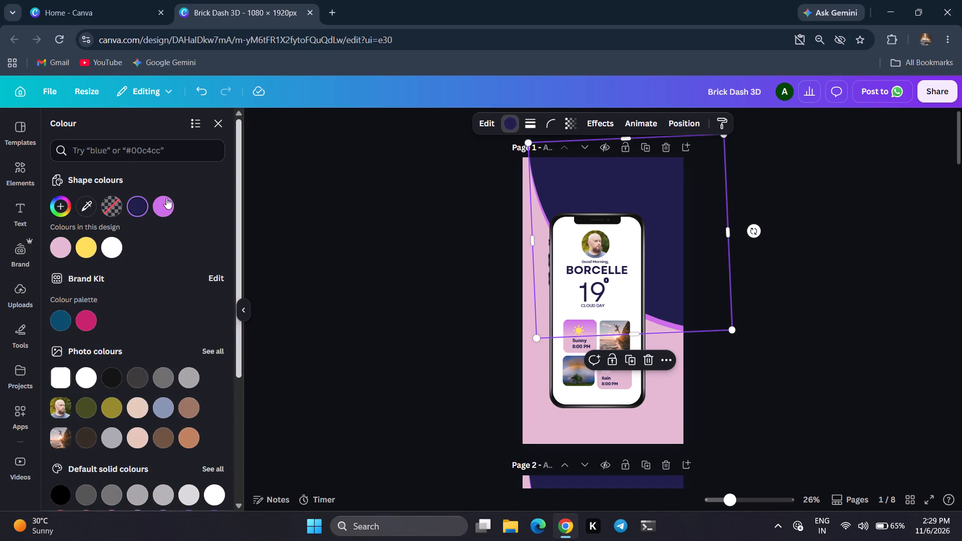
triple_click(237, 504)
double_click(237, 504)
drag(237, 504, 56, 377)
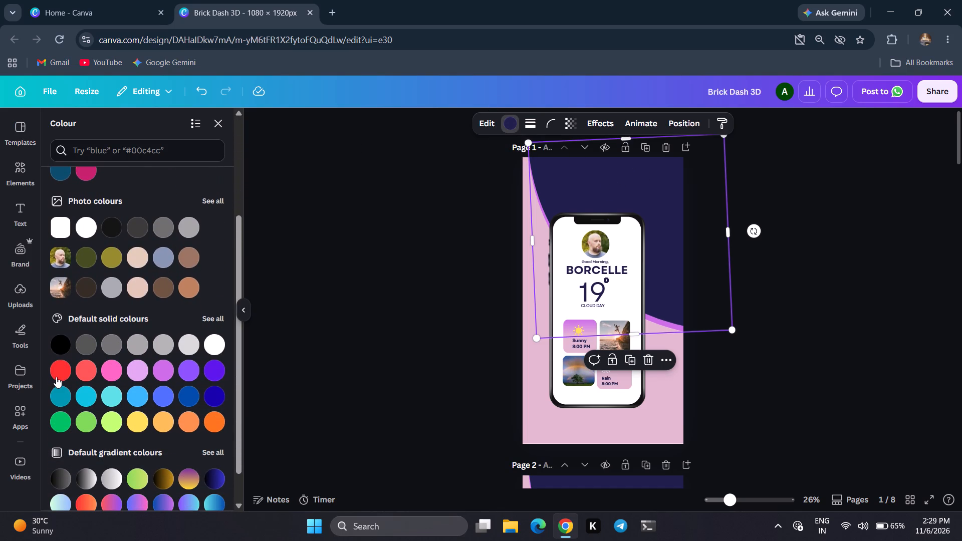
click(56, 377)
Change the pink background of page 1 to White #ffffff.
click(539, 425)
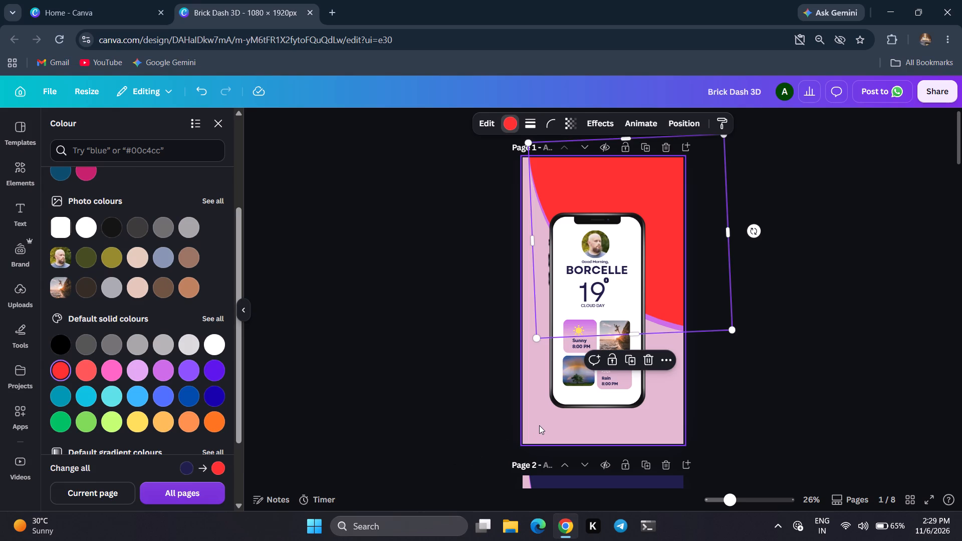
click(458, 274)
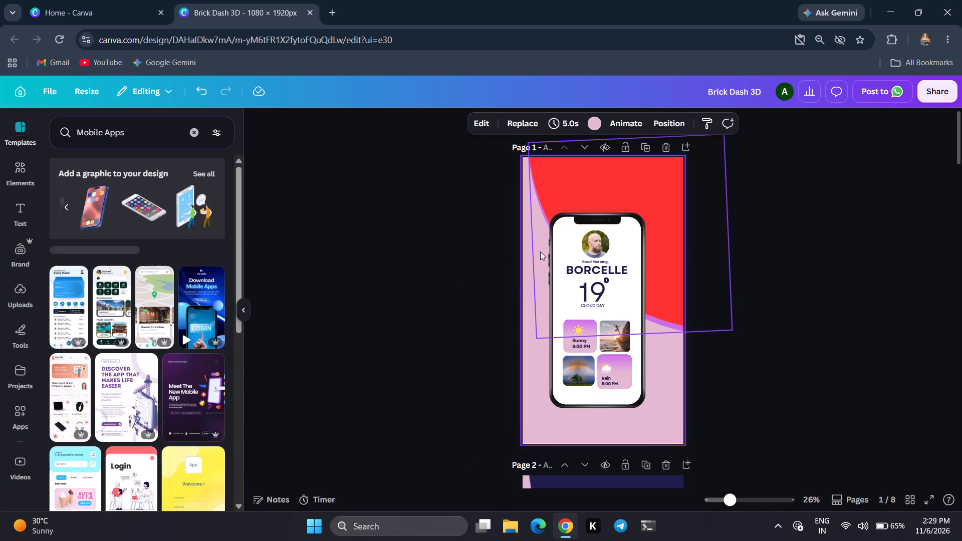
click(533, 374)
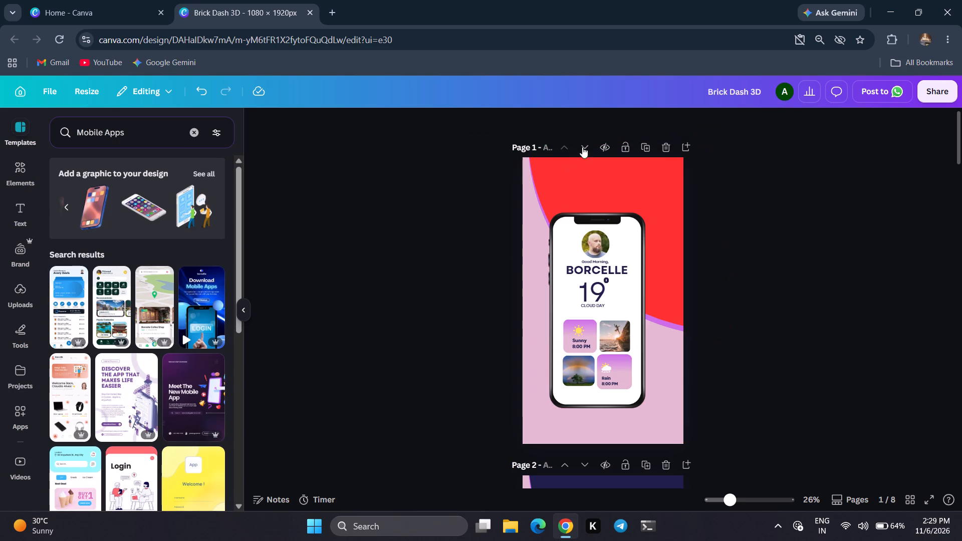
click(531, 397)
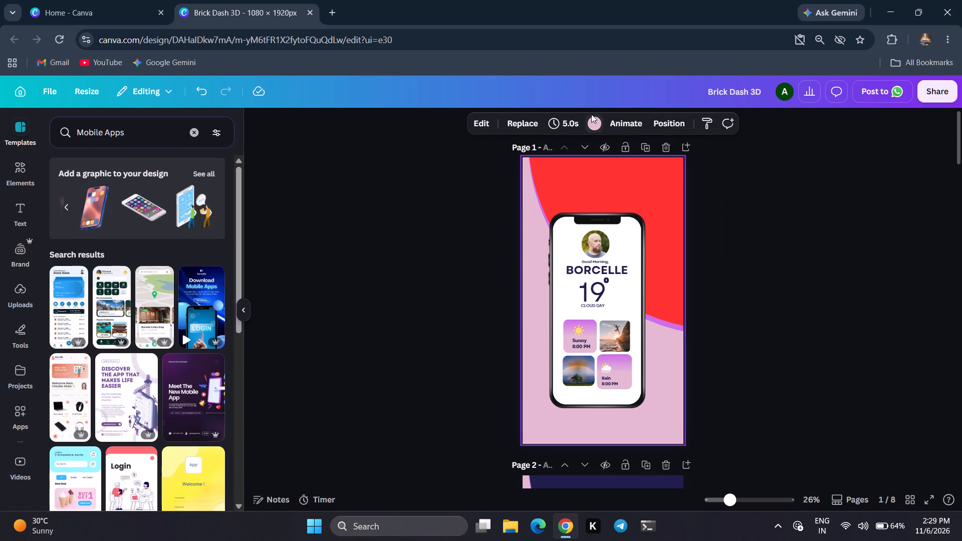
click(594, 125)
click(167, 245)
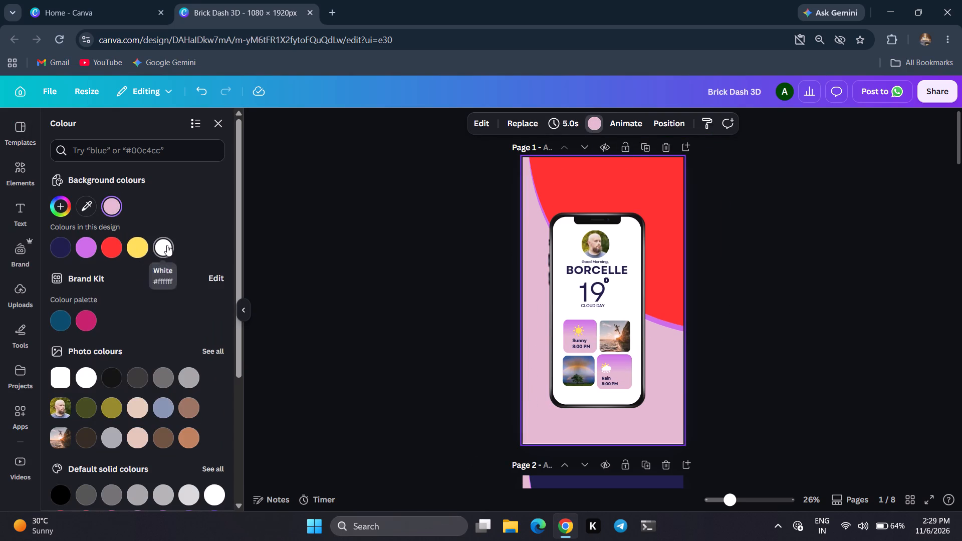
click(389, 305)
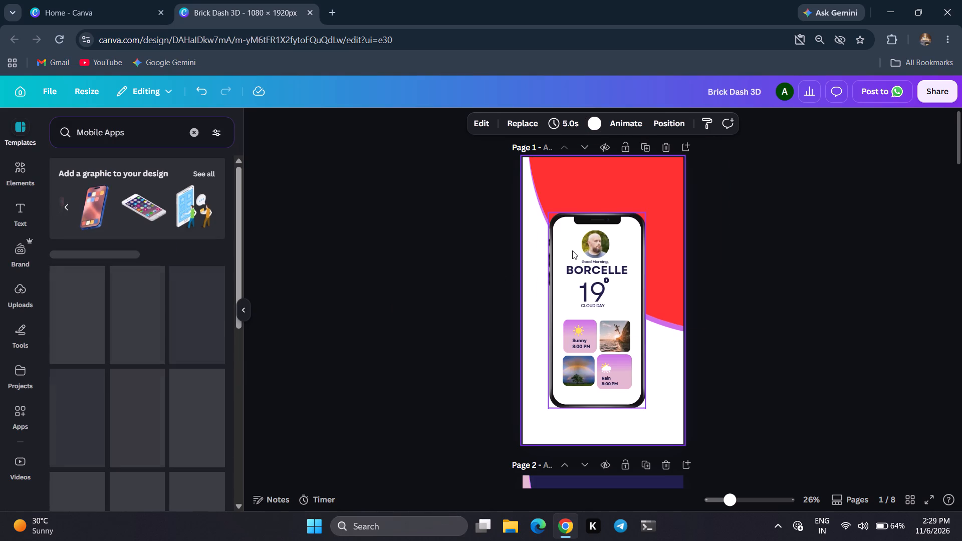
Move the empty phone mockup on page 1 out from behind its contents to the page's right edge.
click(572, 250)
click(572, 250)
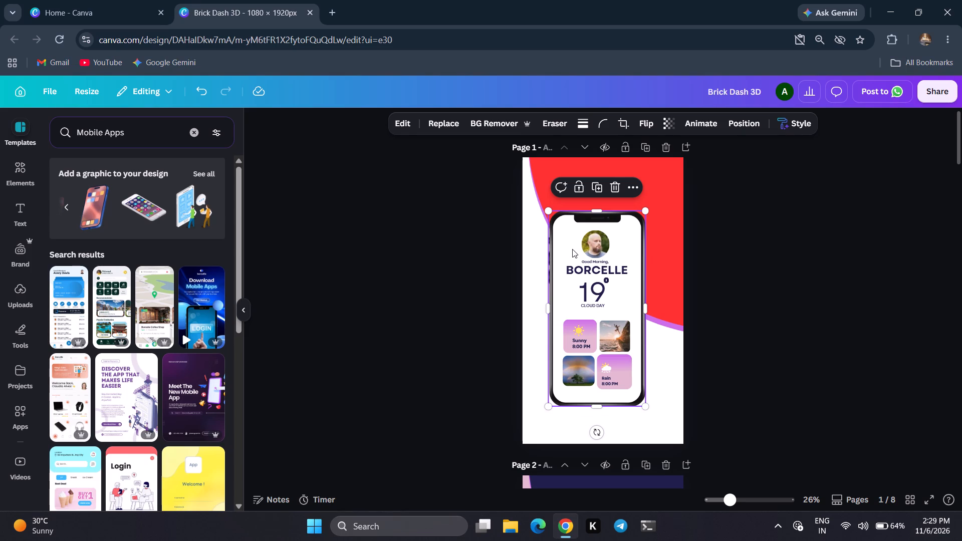
click(572, 249)
drag(596, 231, 604, 226)
click(450, 262)
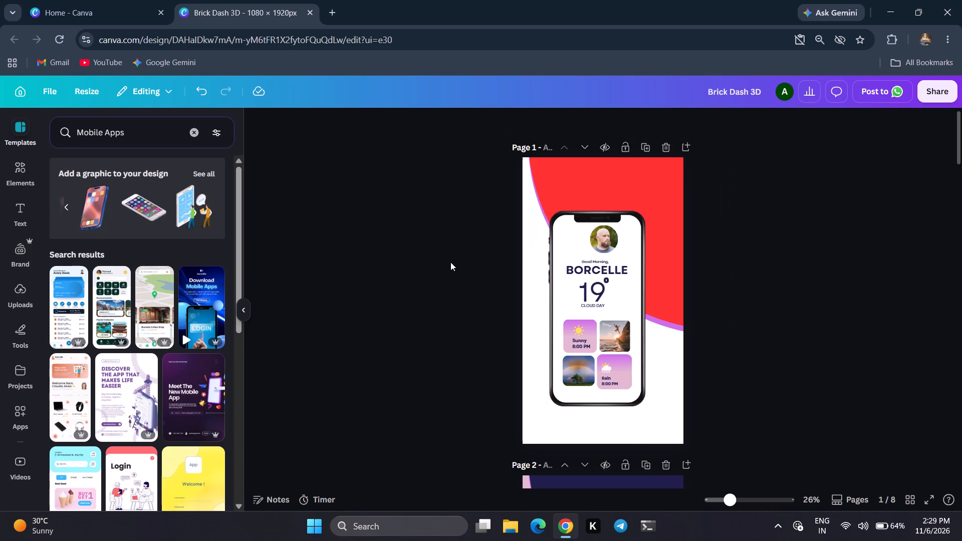
drag(573, 241, 670, 191)
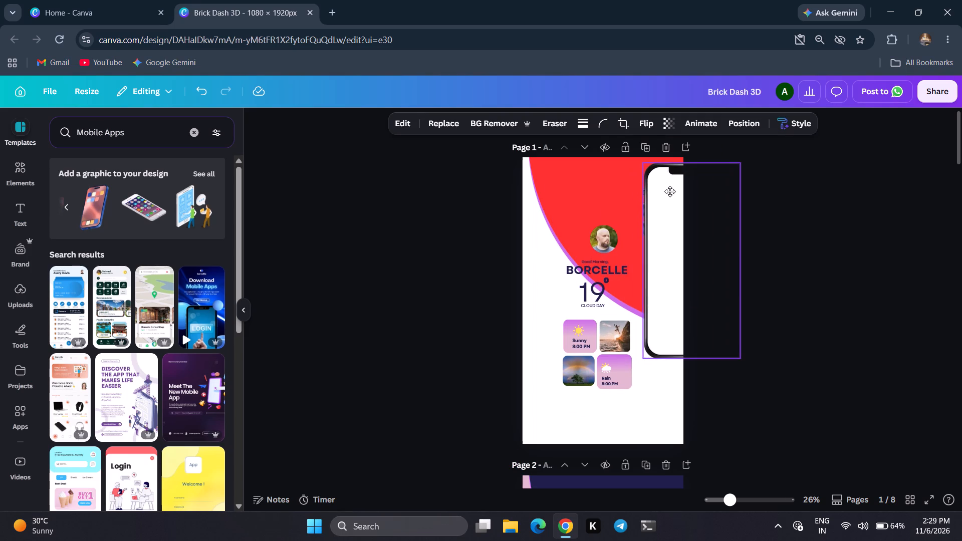
drag(670, 191, 671, 190)
Delete the round profile photo and its frame from page 1.
click(611, 231)
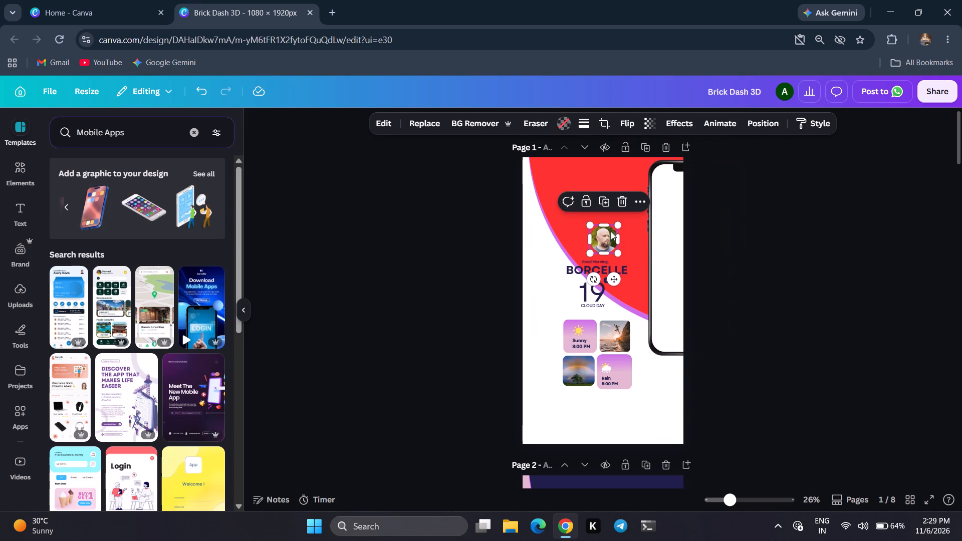
click(624, 201)
click(612, 232)
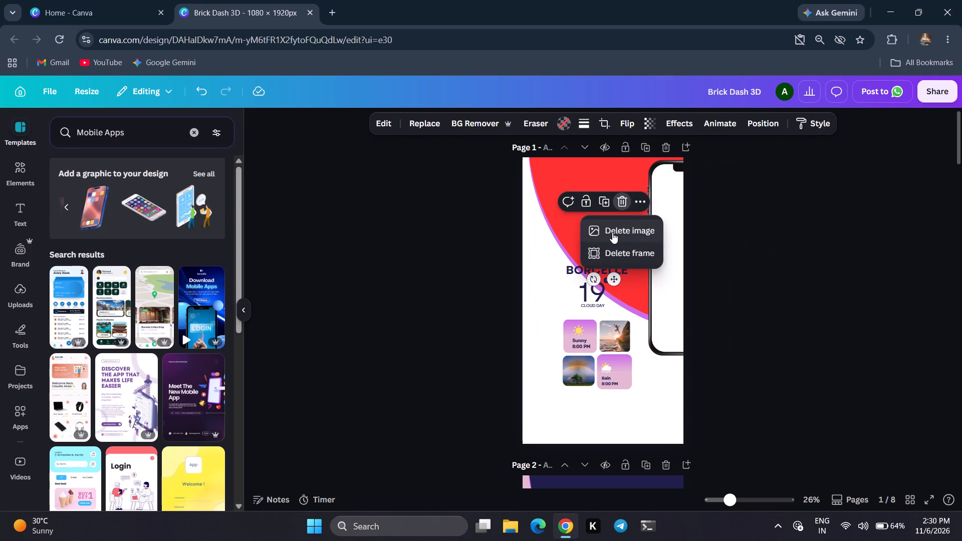
click(620, 202)
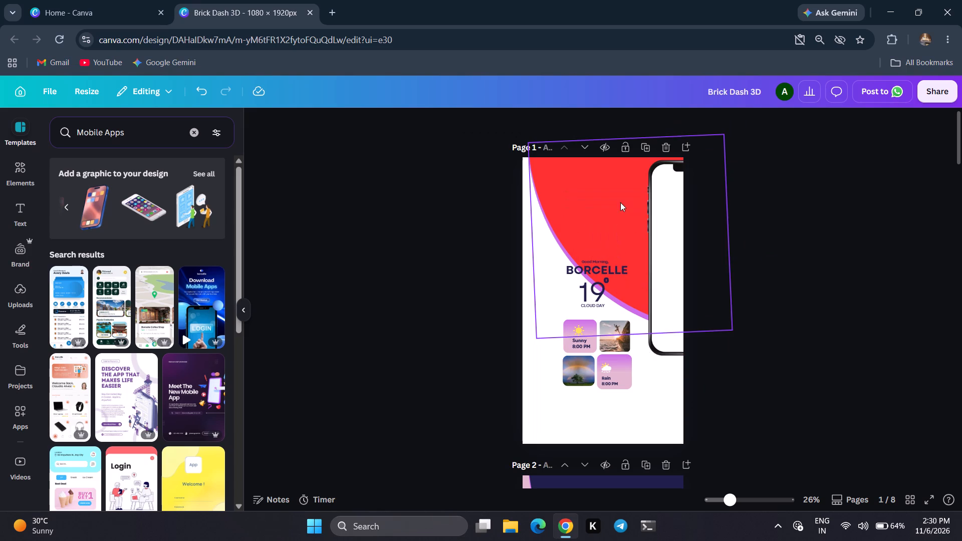
Delete the "Good Morning,", "BORCELLE", "19" and "CLOUD DAY" texts and the small degree mark from page 1.
click(585, 261)
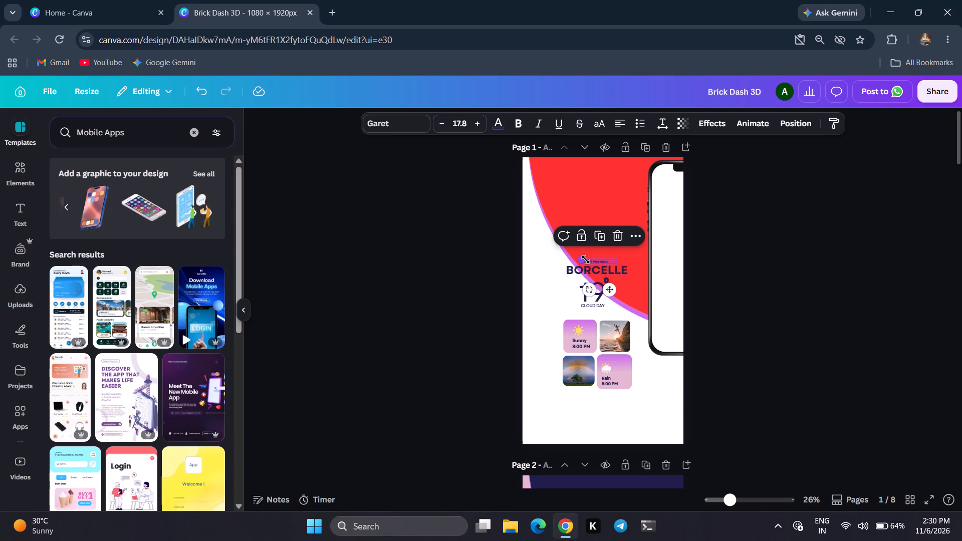
click(614, 236)
drag(597, 270, 617, 241)
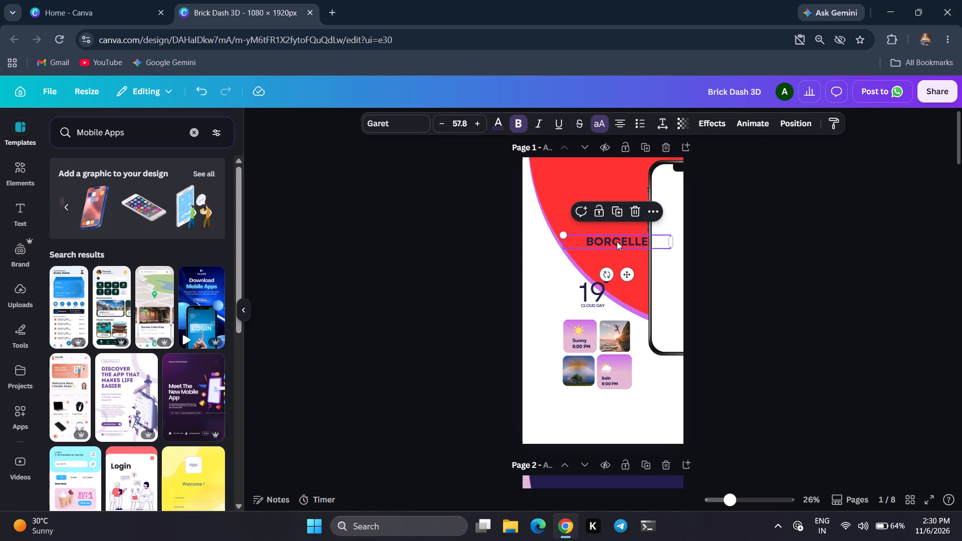
click(637, 212)
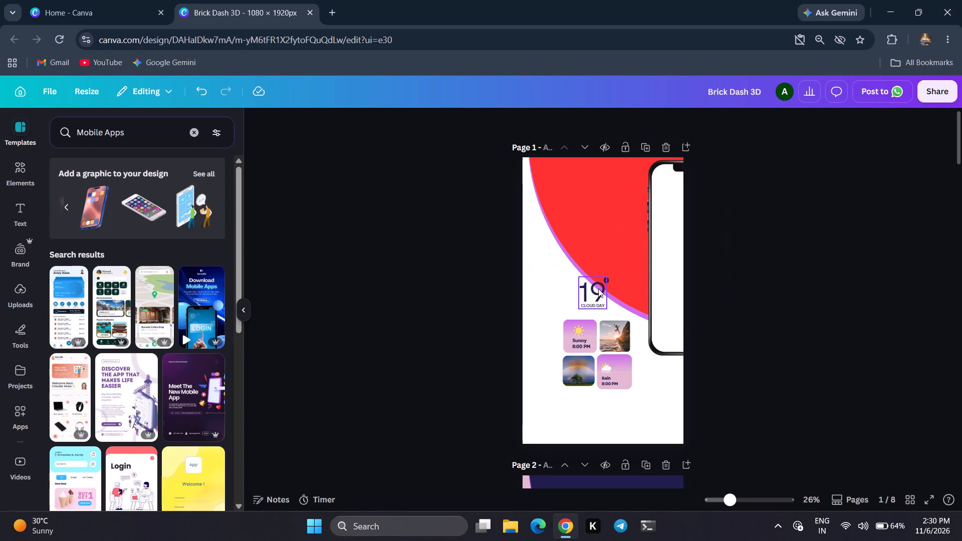
click(598, 288)
click(609, 254)
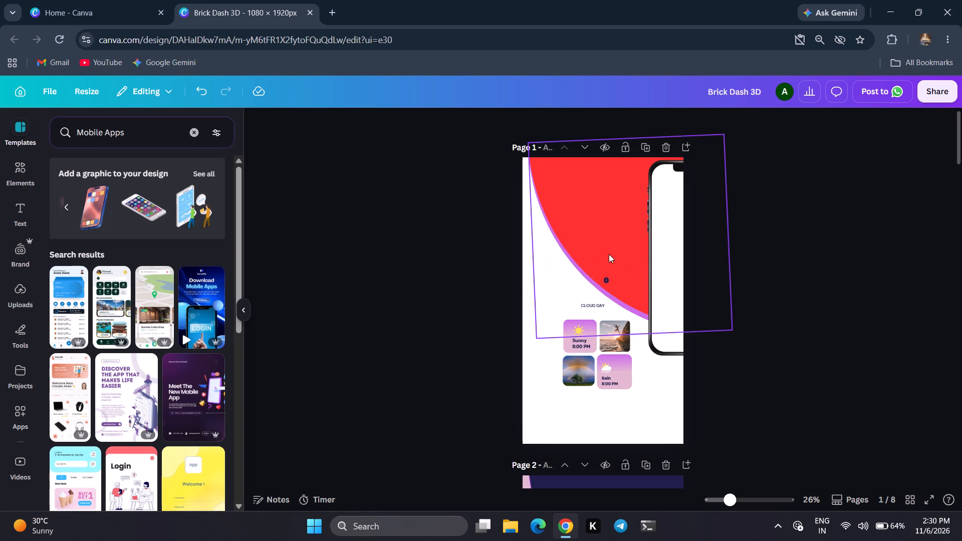
click(605, 280)
click(622, 254)
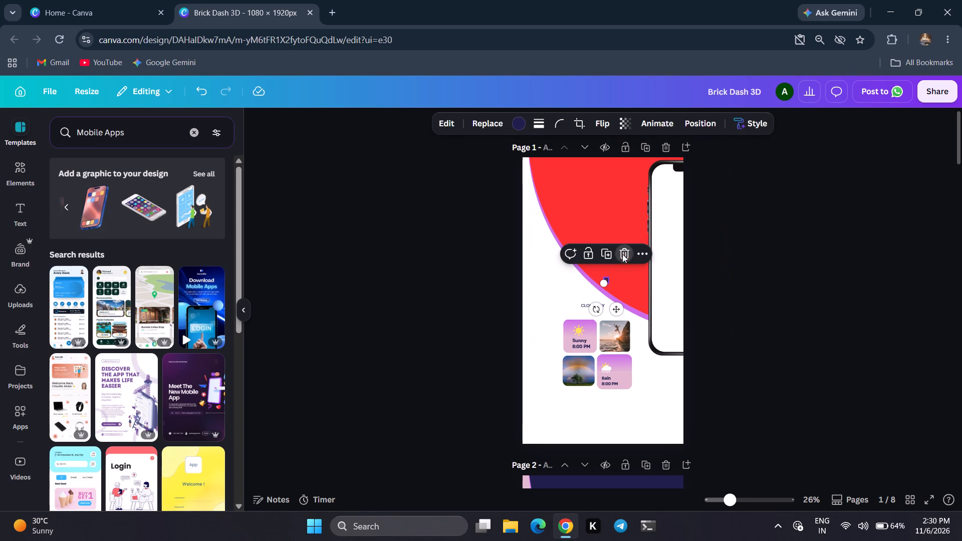
click(594, 303)
click(608, 280)
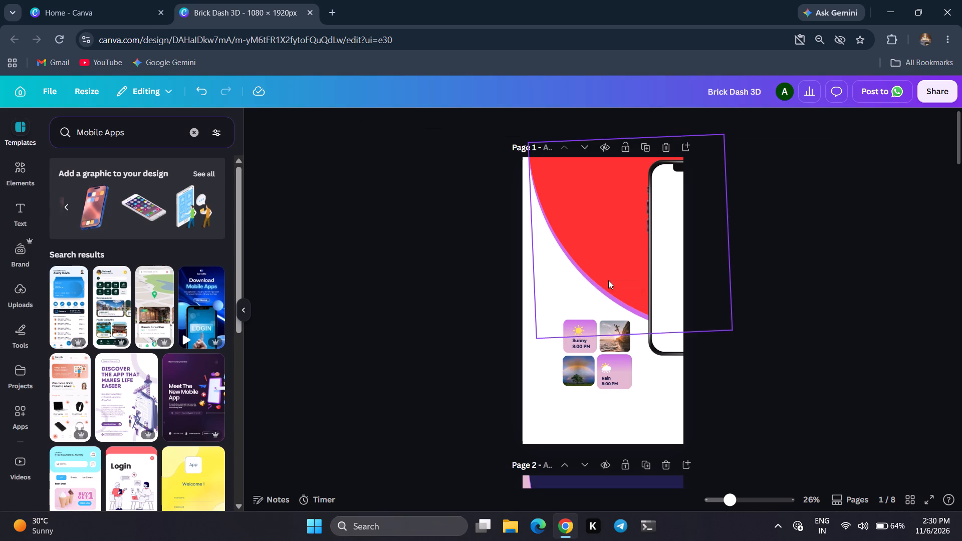
Delete the four weather and photo tiles from page 1, including the "Sunny 8:00 PM" text and sun icon.
drag(557, 380, 615, 347)
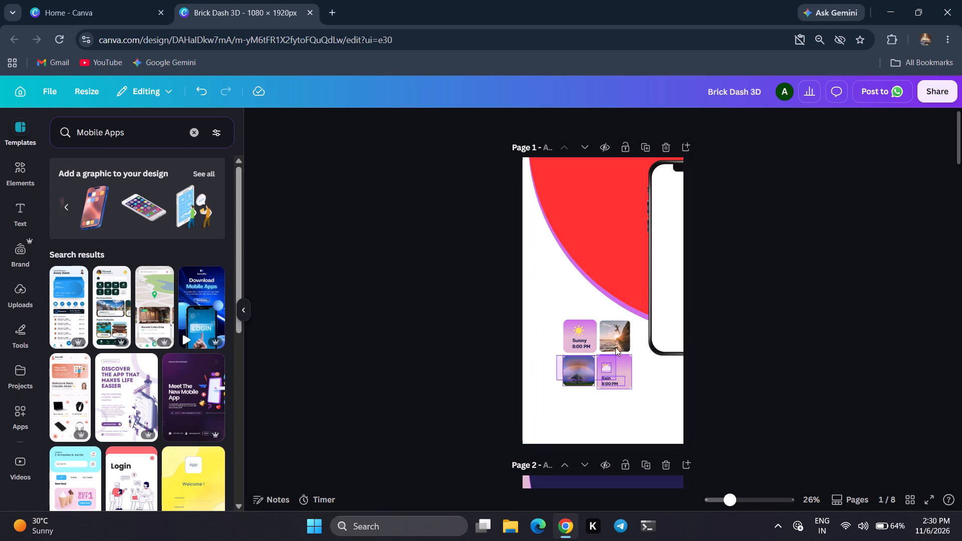
drag(615, 347, 629, 350)
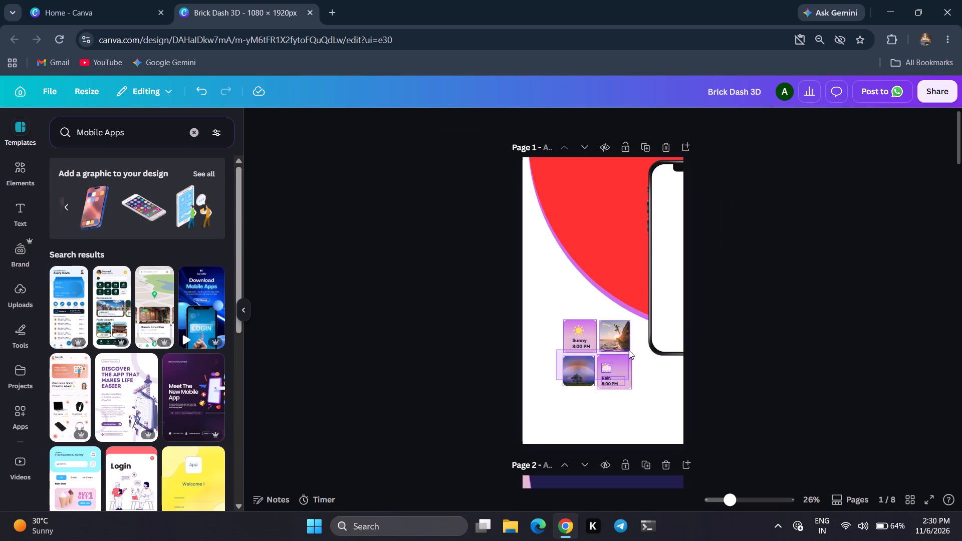
click(623, 297)
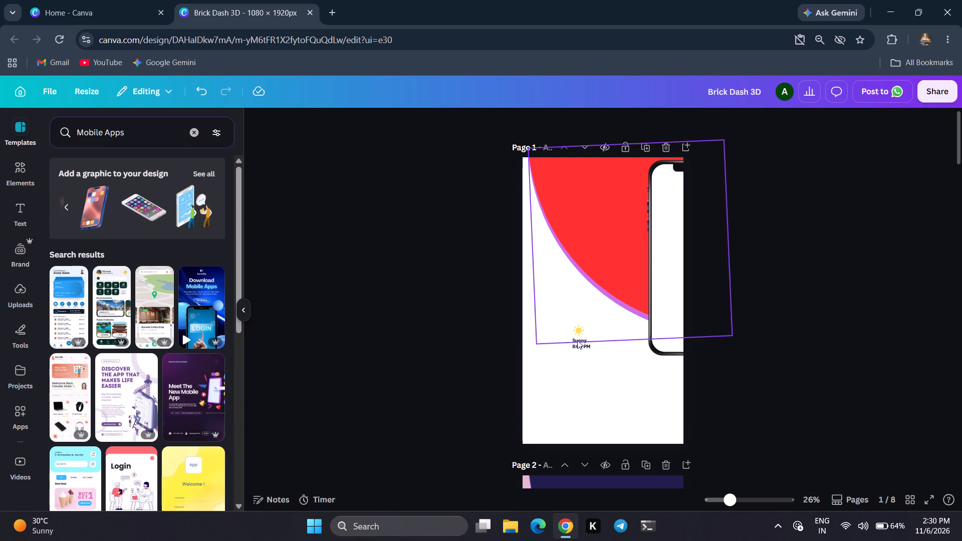
drag(590, 359, 577, 333)
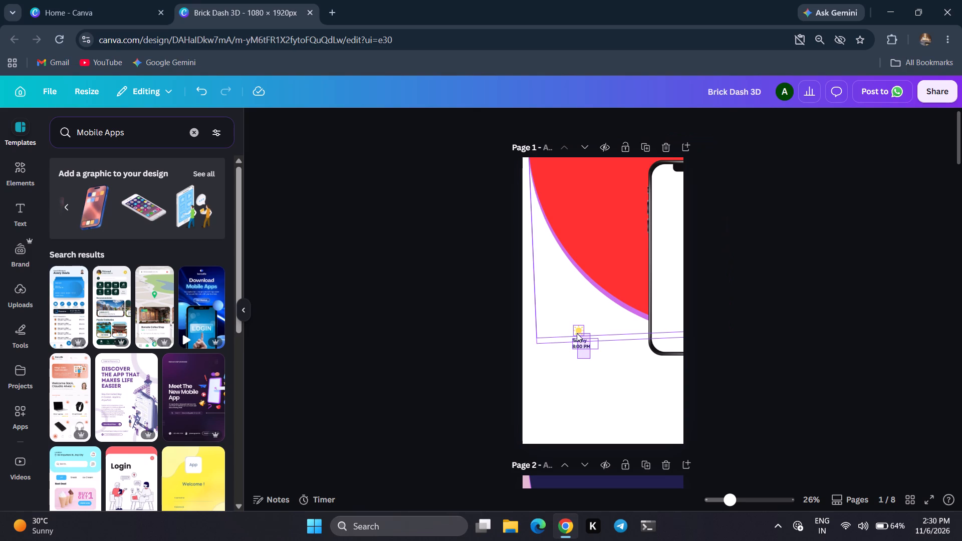
drag(577, 333, 580, 348)
click(606, 309)
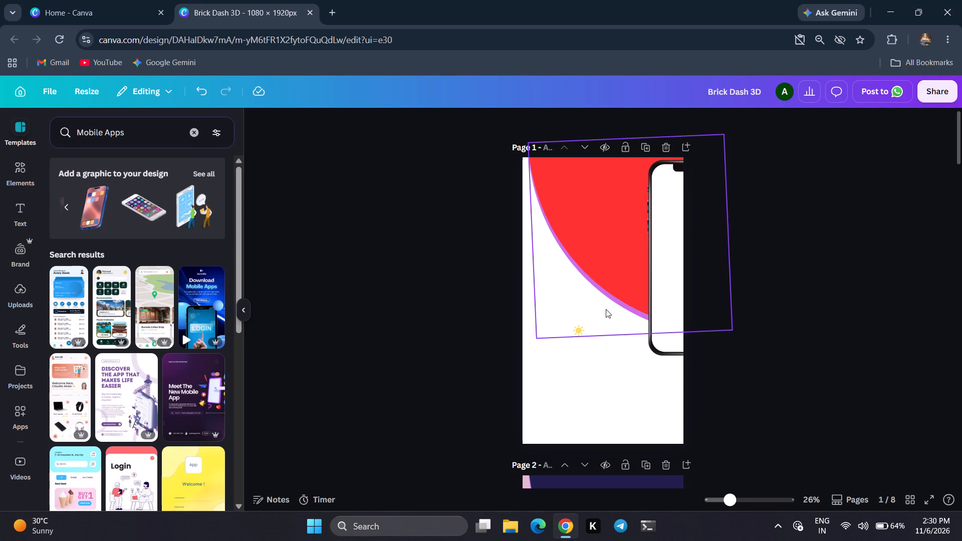
click(577, 336)
click(599, 302)
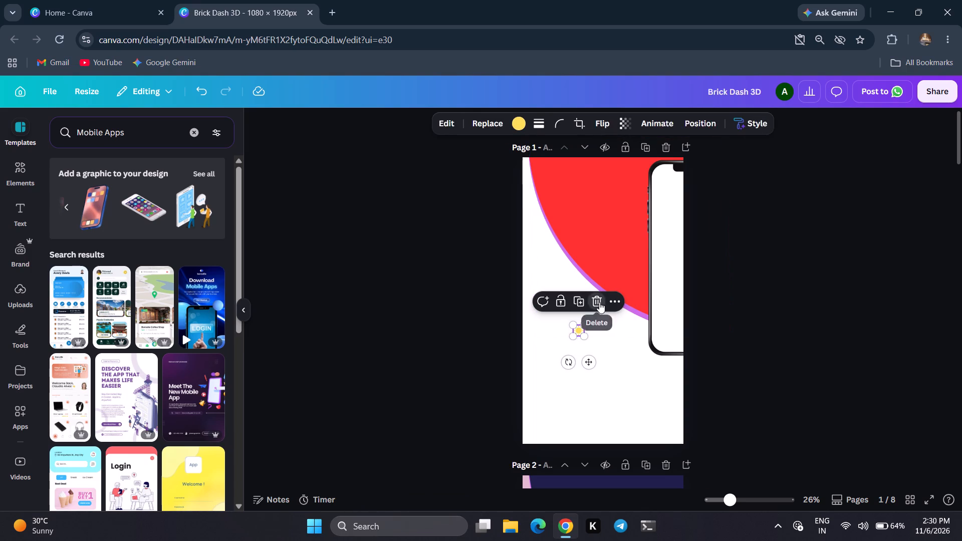
Place the uploaded Brick Dash 3D home screen screenshot with "PLAY NOW" in the middle of page 1.
click(238, 324)
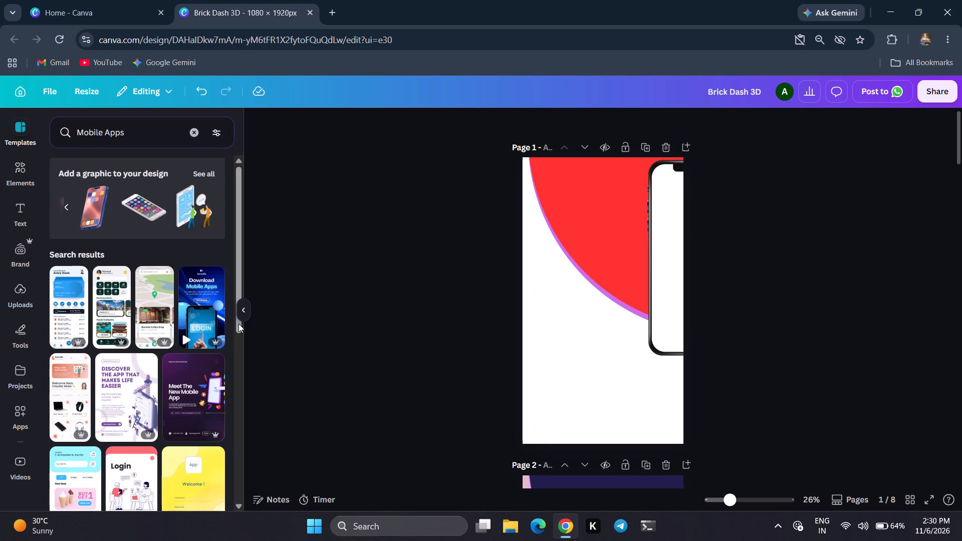
click(23, 293)
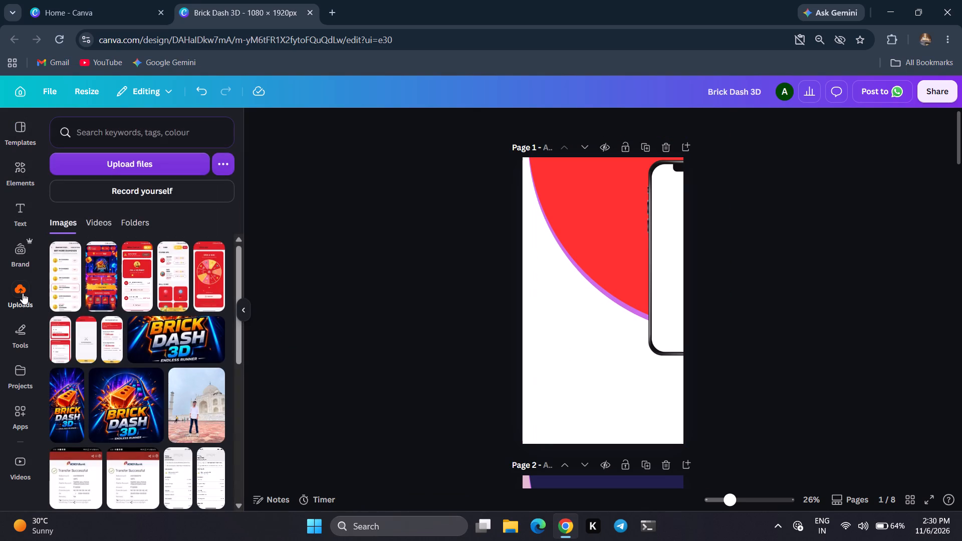
drag(98, 279, 565, 285)
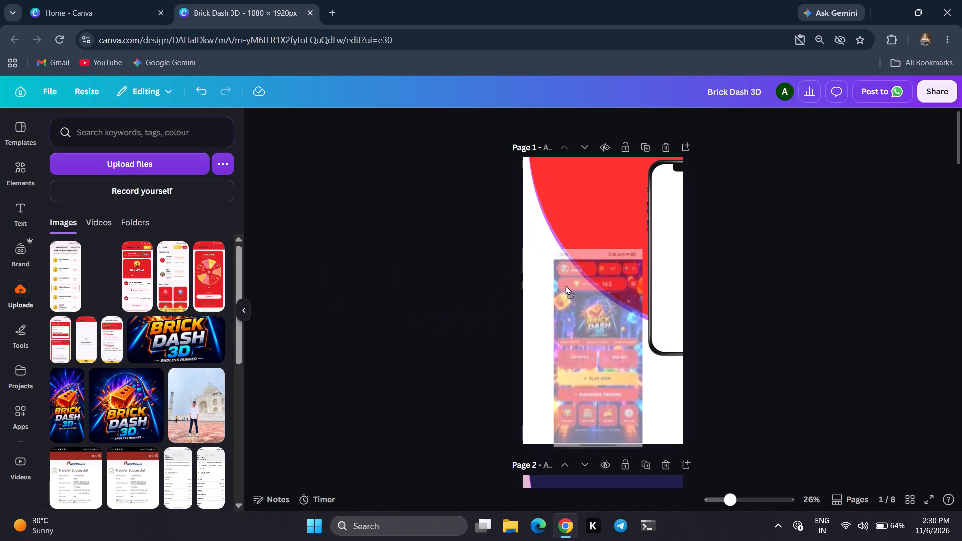
drag(565, 285, 567, 246)
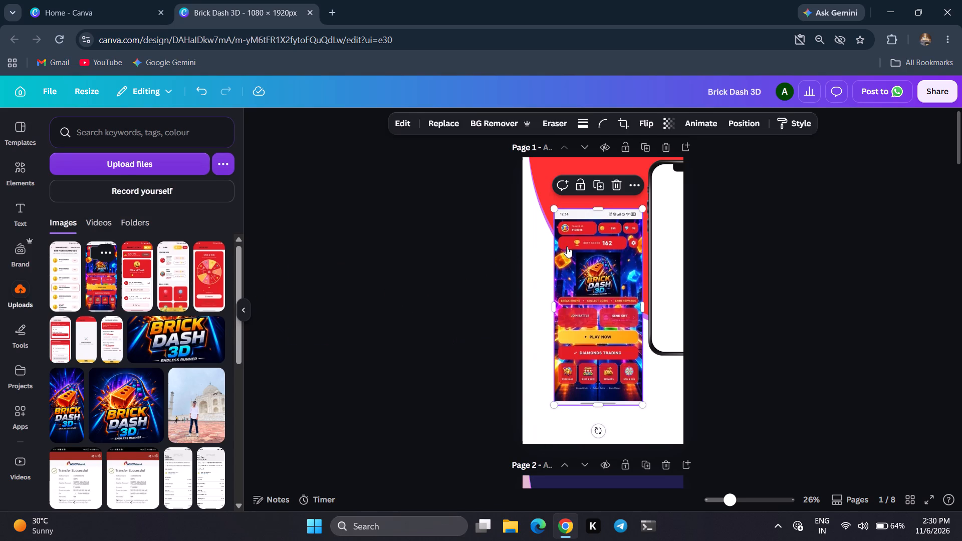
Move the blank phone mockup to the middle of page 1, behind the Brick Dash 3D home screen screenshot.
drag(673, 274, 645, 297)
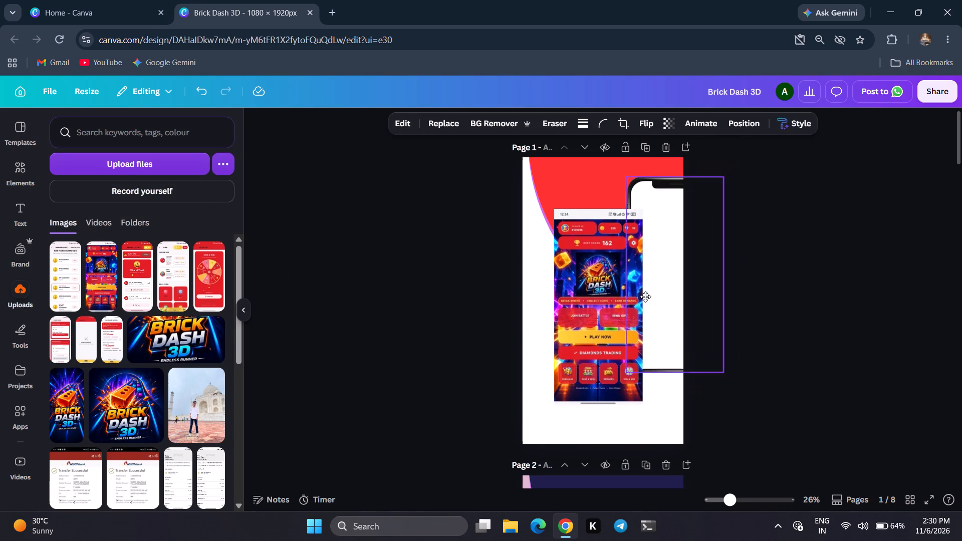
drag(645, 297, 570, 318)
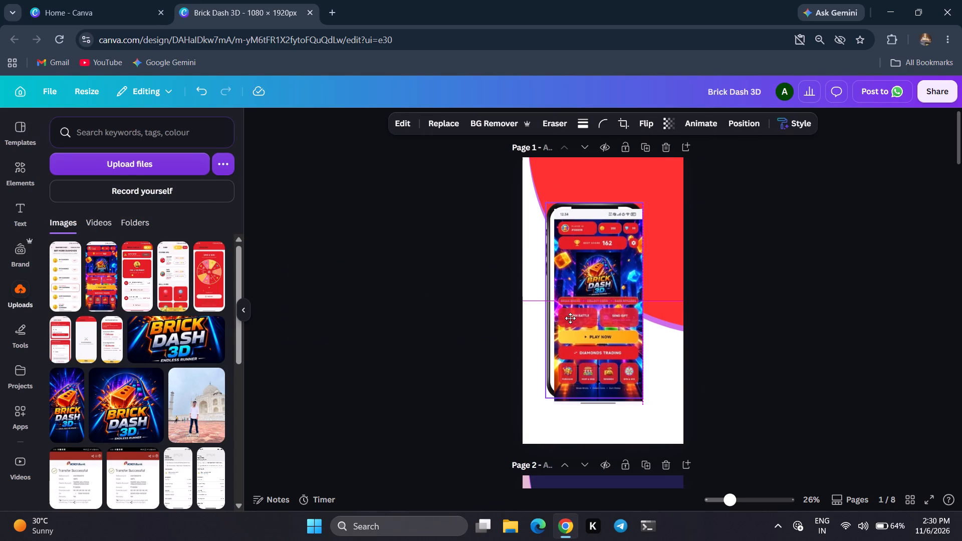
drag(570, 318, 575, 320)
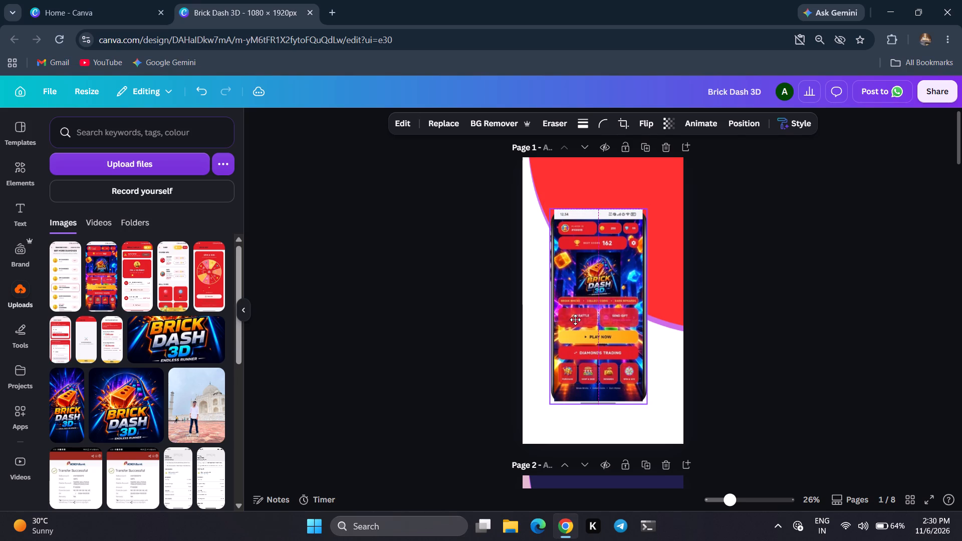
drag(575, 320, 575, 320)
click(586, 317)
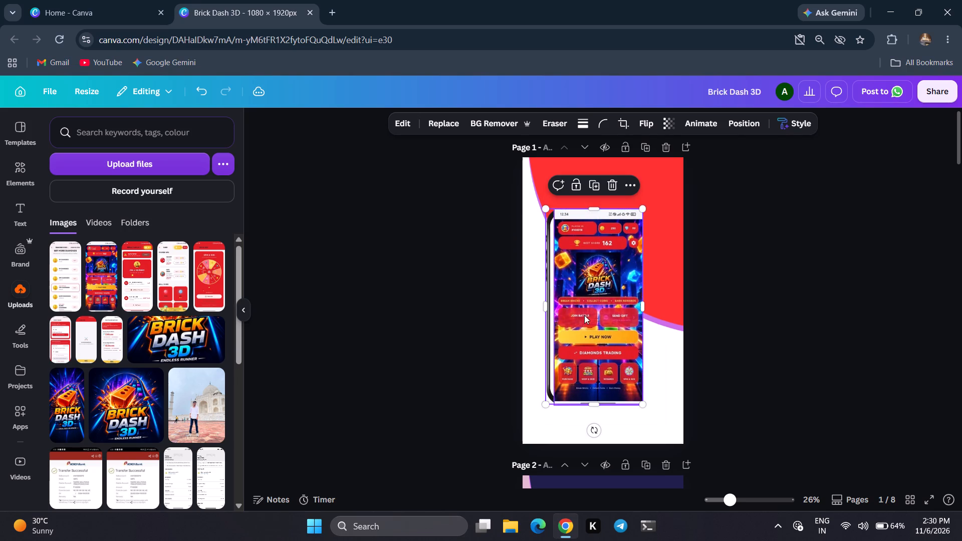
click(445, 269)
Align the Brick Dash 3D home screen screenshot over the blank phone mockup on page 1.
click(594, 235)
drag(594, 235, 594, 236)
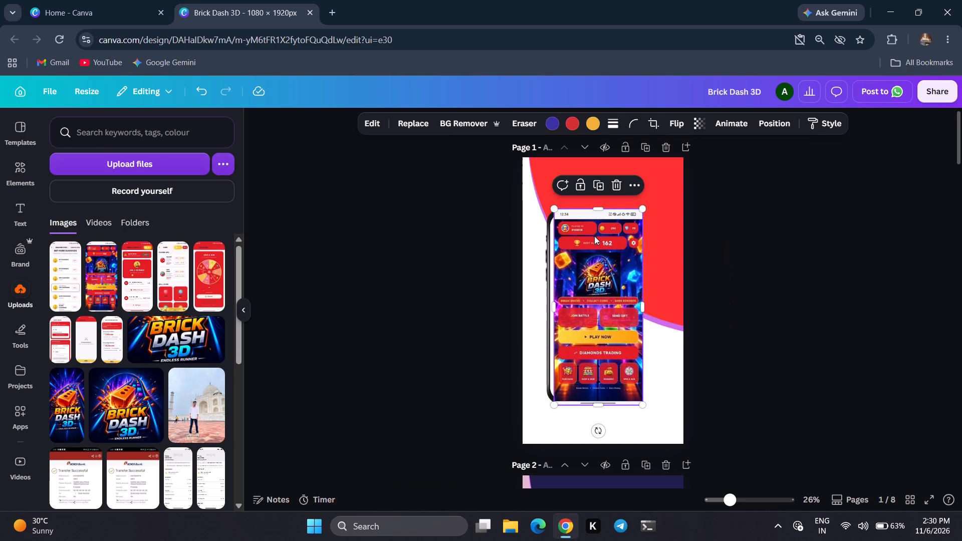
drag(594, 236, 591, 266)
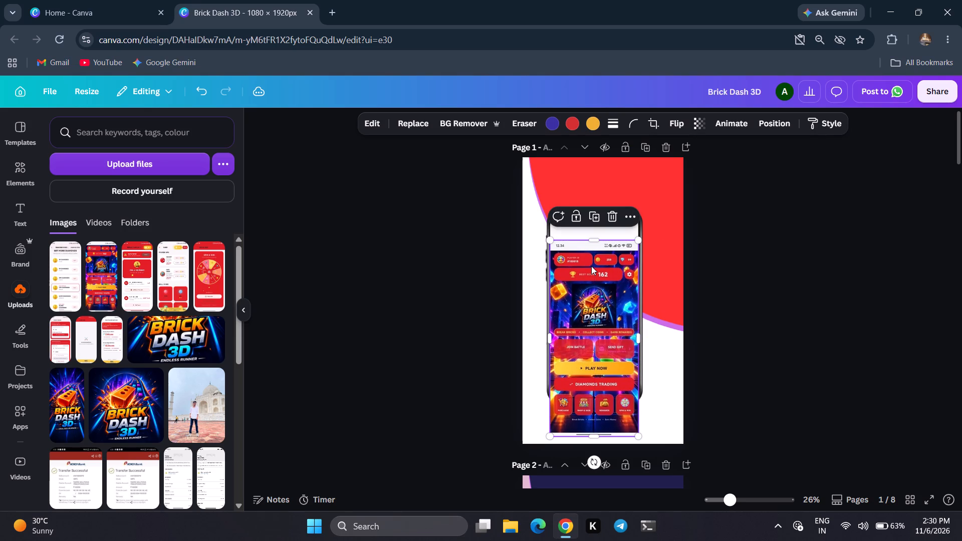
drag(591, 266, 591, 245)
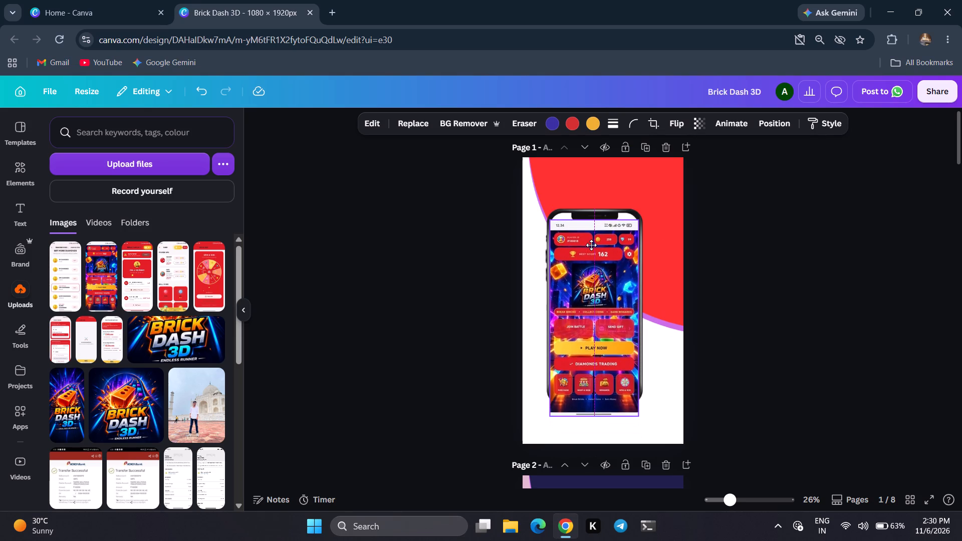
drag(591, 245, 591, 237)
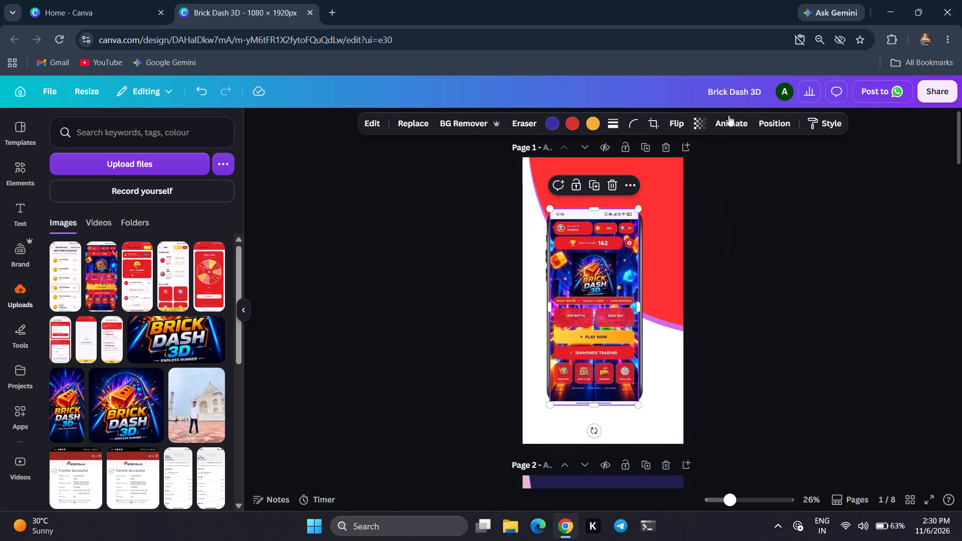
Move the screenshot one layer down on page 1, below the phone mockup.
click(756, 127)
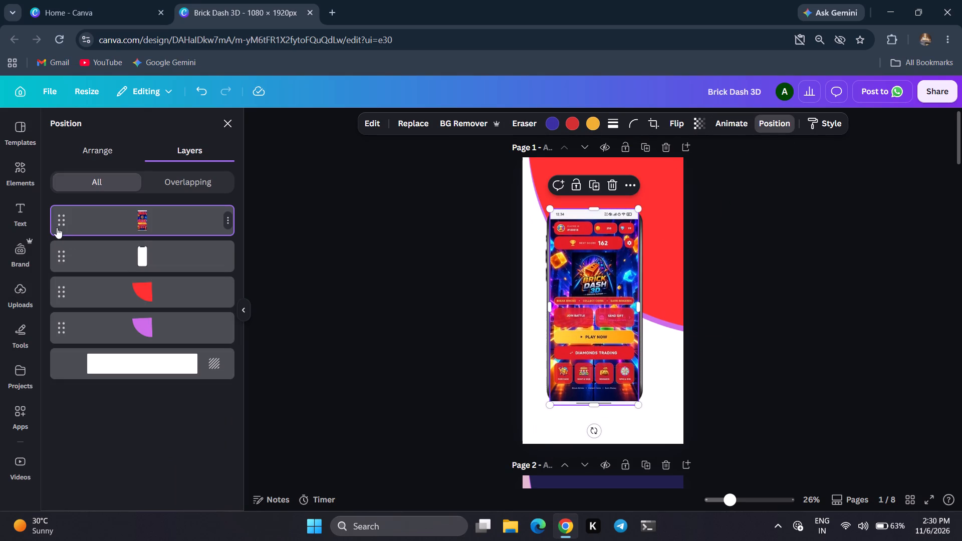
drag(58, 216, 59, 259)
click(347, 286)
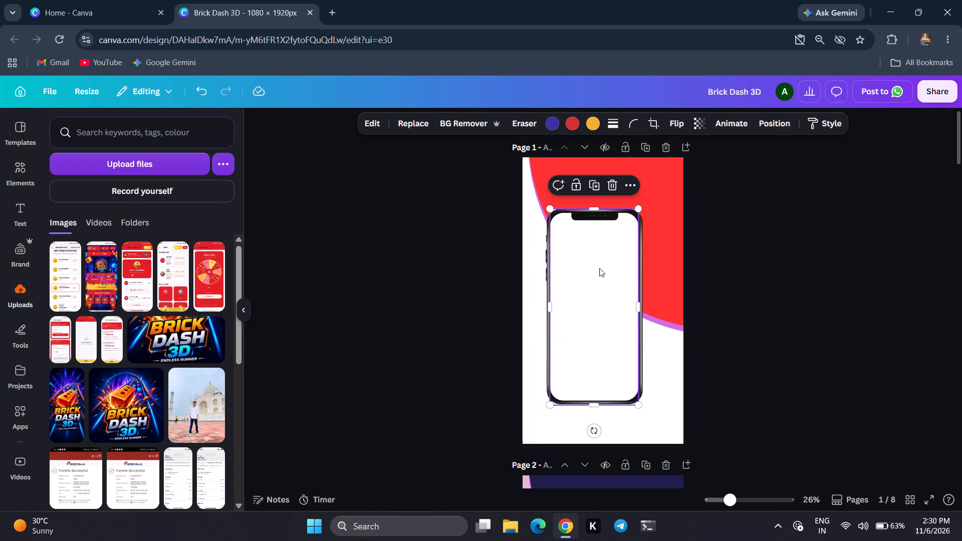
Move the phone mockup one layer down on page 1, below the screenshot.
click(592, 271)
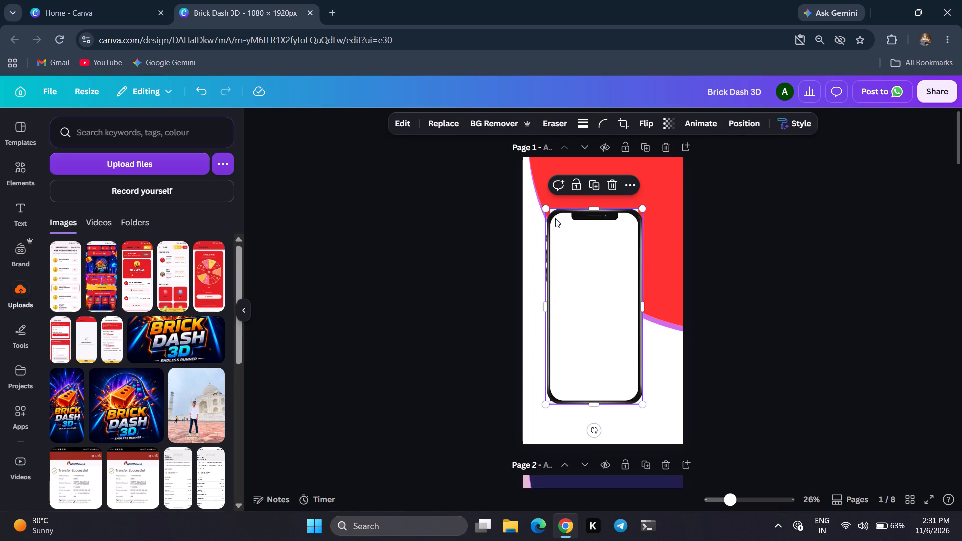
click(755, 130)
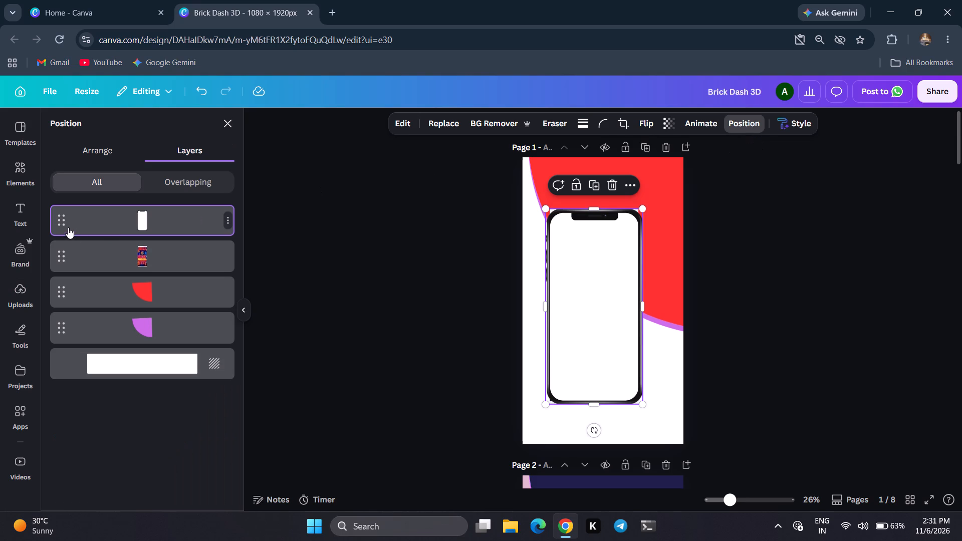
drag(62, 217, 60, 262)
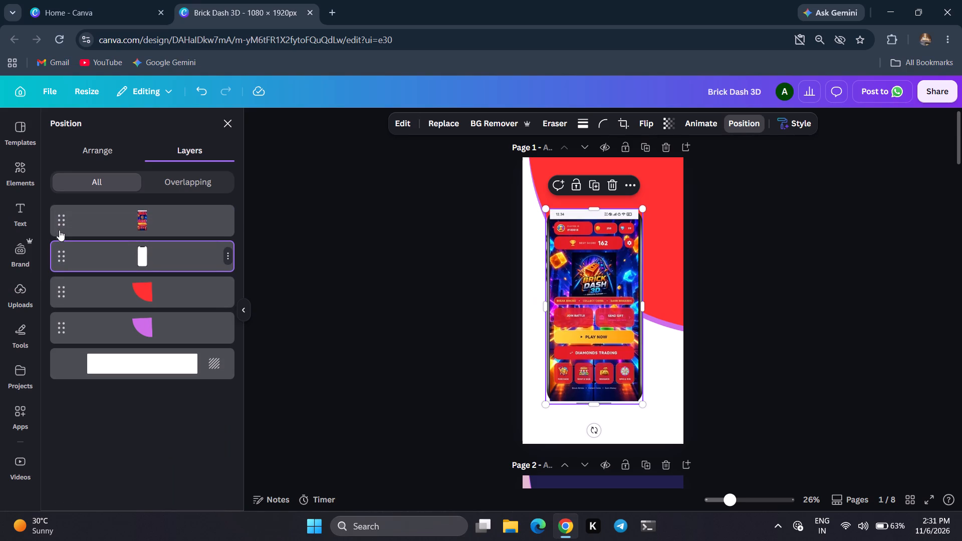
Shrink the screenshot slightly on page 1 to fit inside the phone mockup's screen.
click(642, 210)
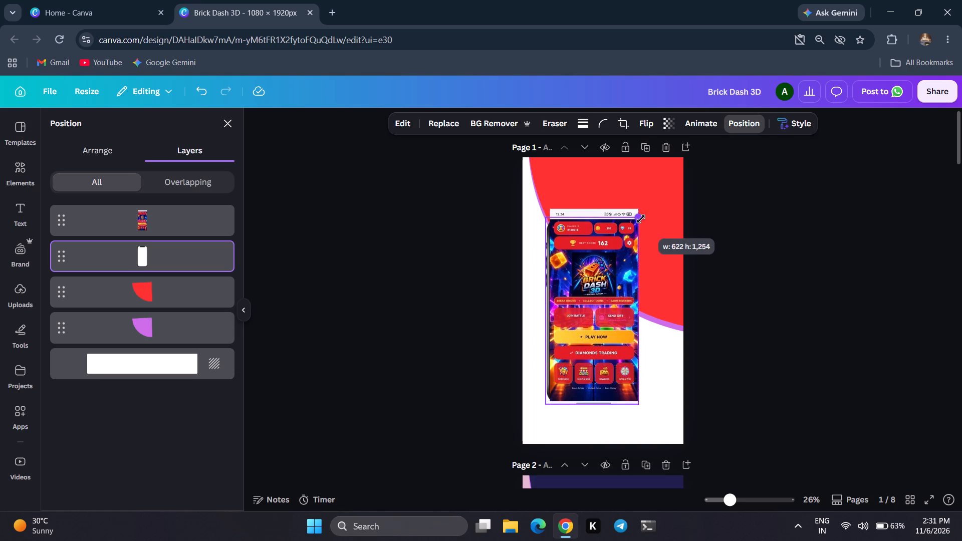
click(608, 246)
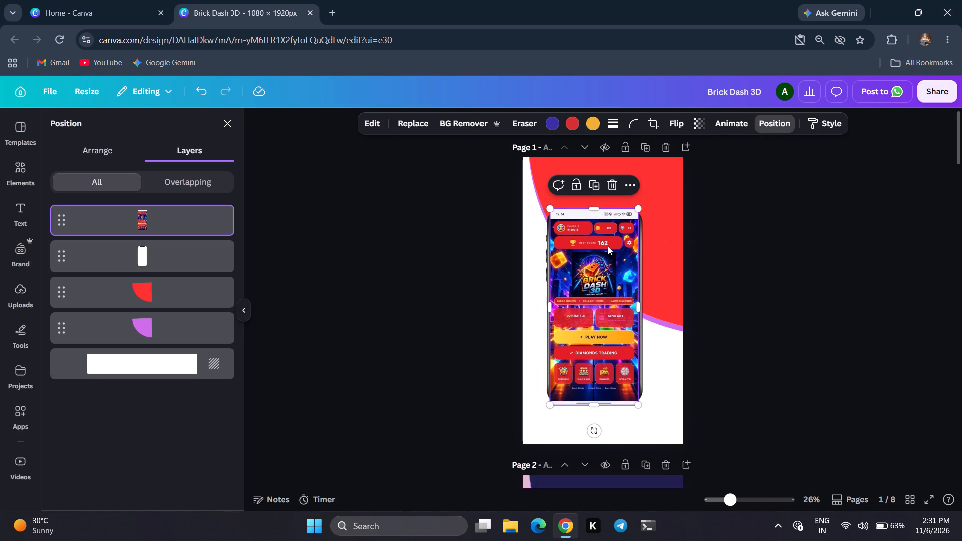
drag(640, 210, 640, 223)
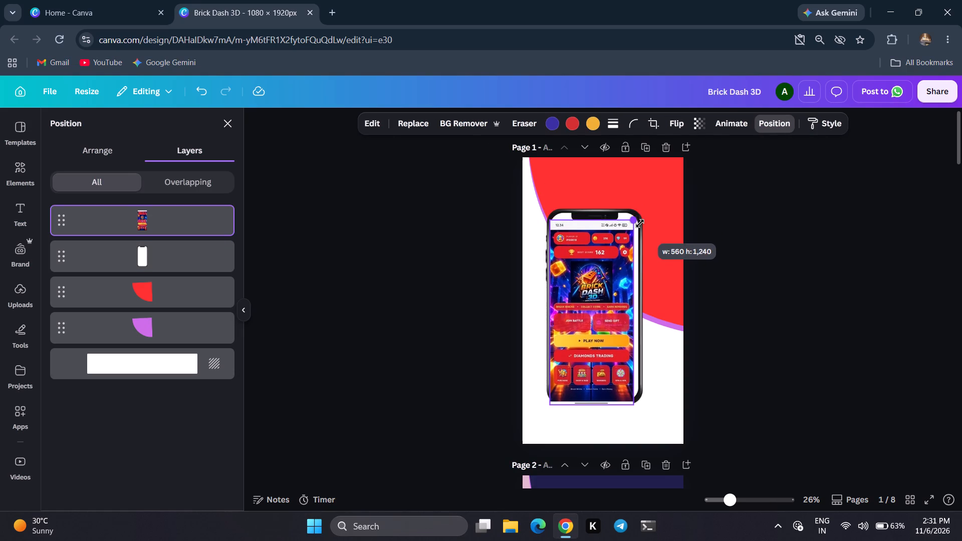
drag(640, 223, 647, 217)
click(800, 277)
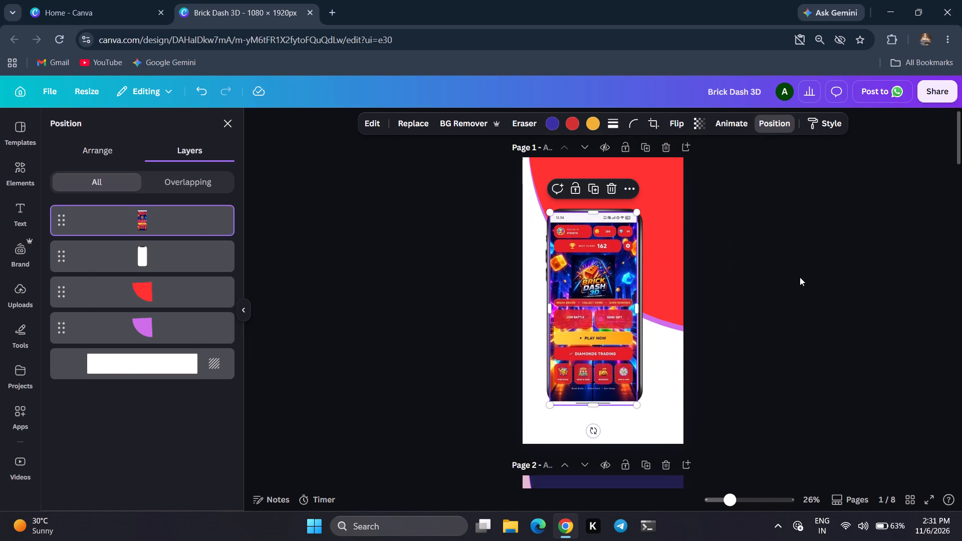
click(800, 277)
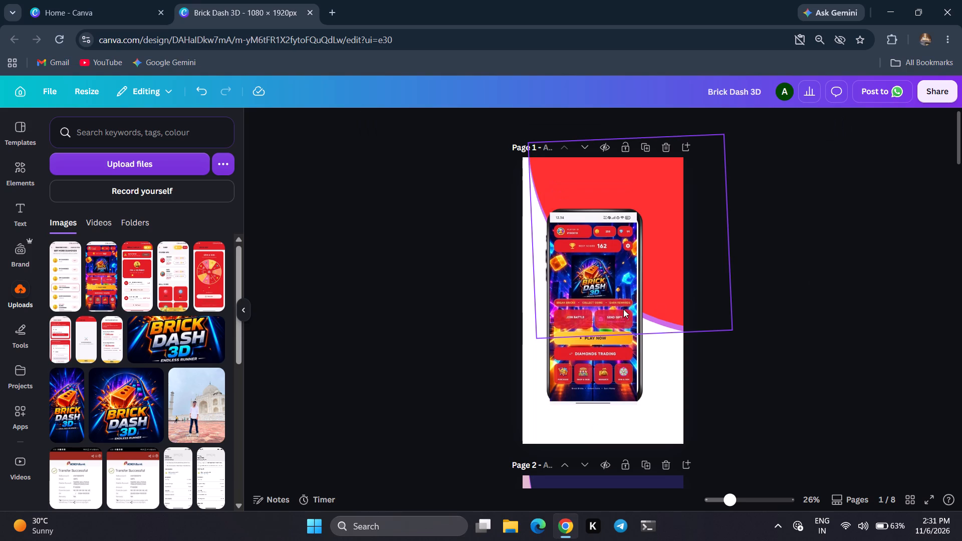
Take the Brick Dash 3D home screen screenshot off page 1.
drag(606, 359, 783, 343)
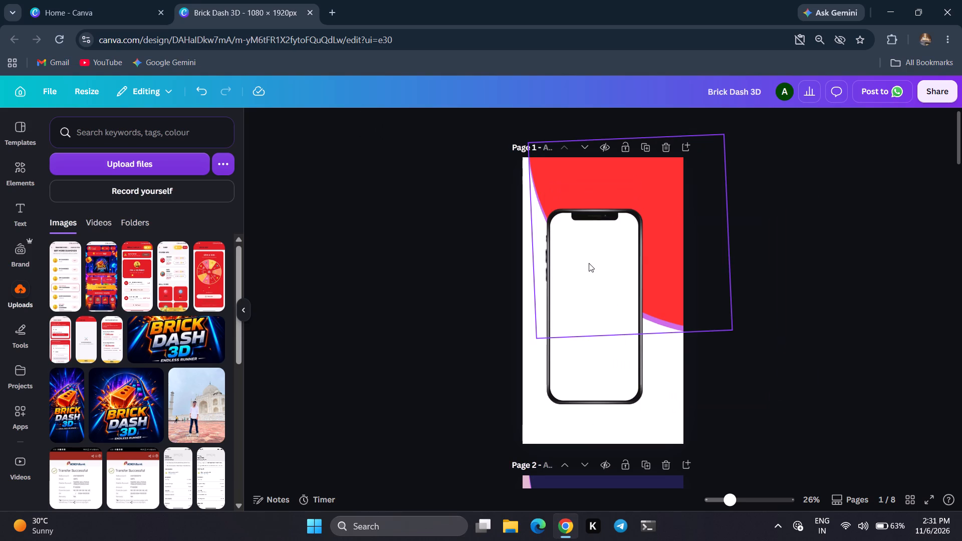
Delete the blank phone mockup from page 1.
click(588, 264)
drag(588, 262, 601, 298)
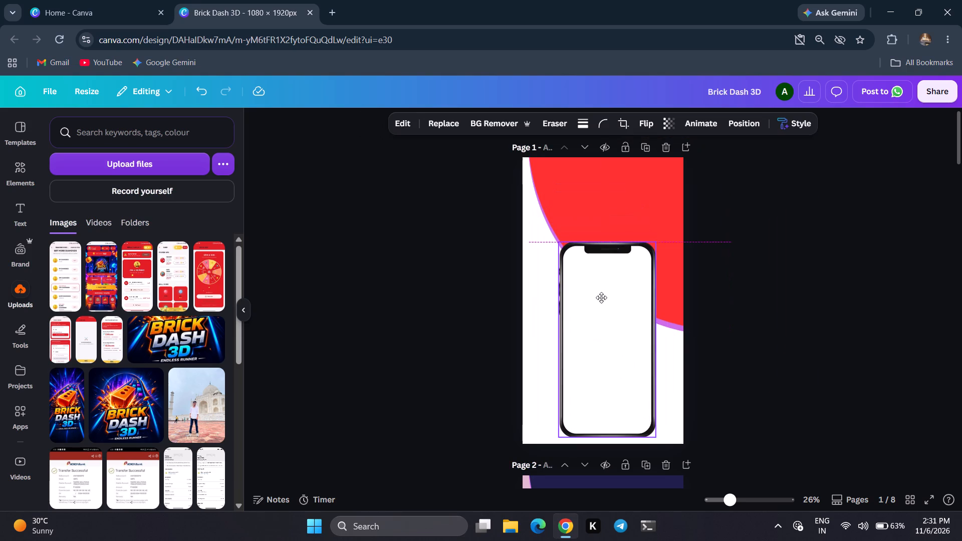
drag(601, 298, 590, 269)
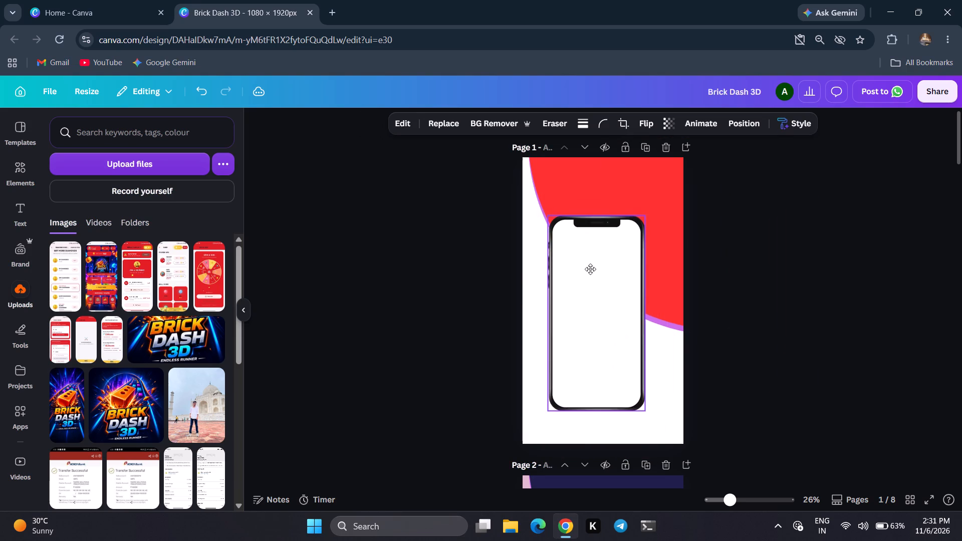
drag(590, 269, 594, 272)
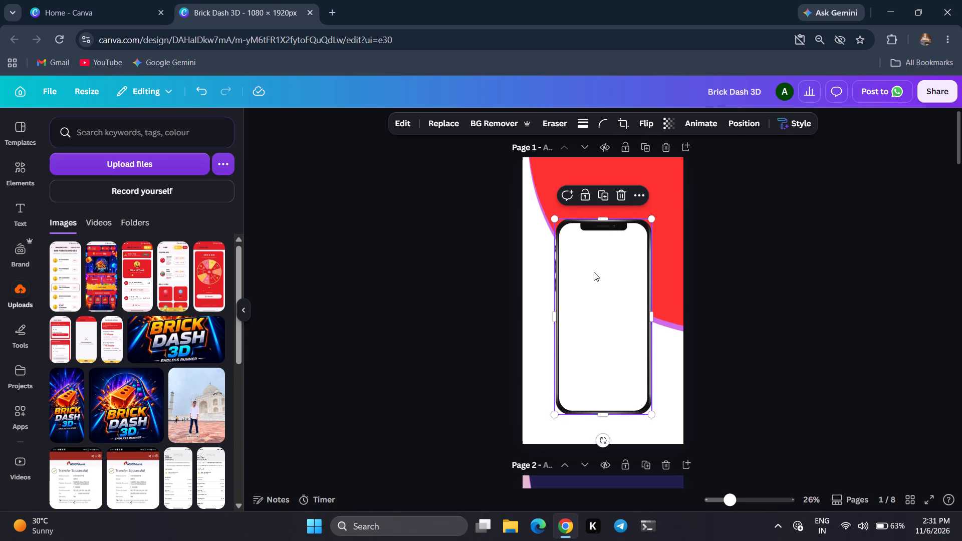
click(624, 190)
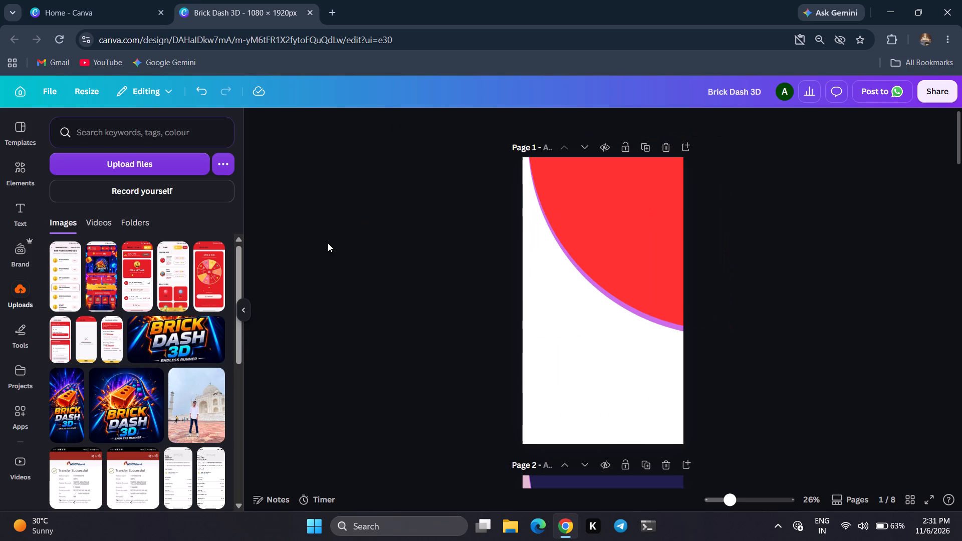
click(328, 243)
Search the elements library for "Mobile phrame" and show all graphics among the results.
click(30, 170)
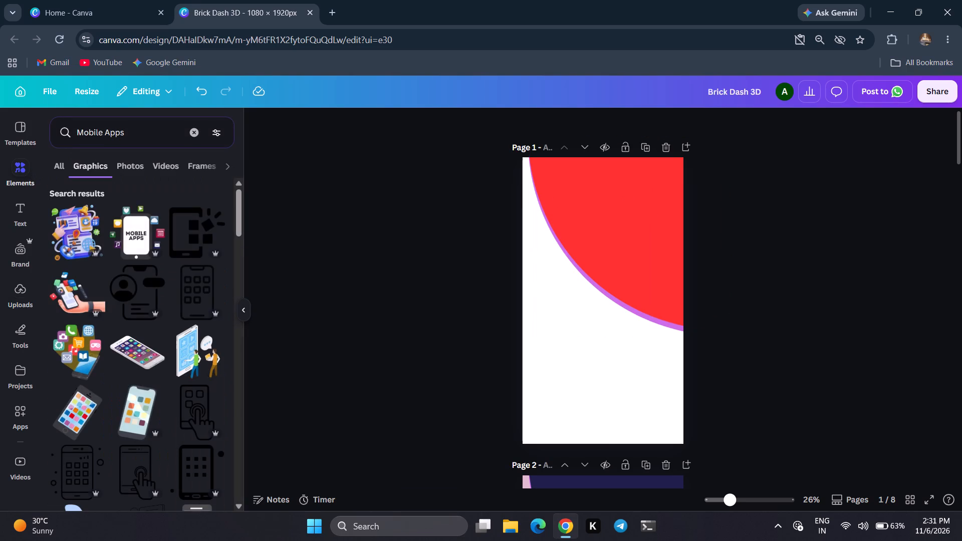
click(106, 141)
click(193, 138)
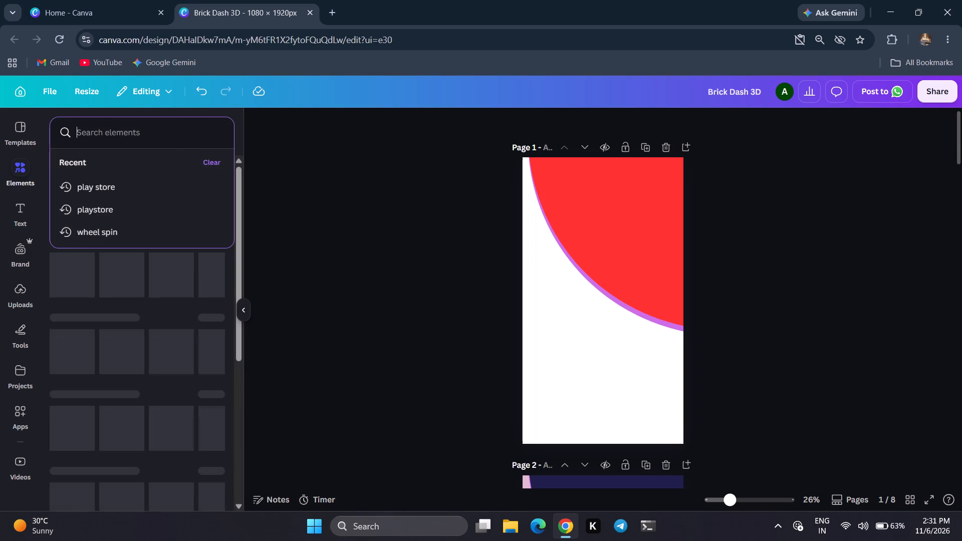
text(Mobile phrm)
key(BackSpace)
key(a)
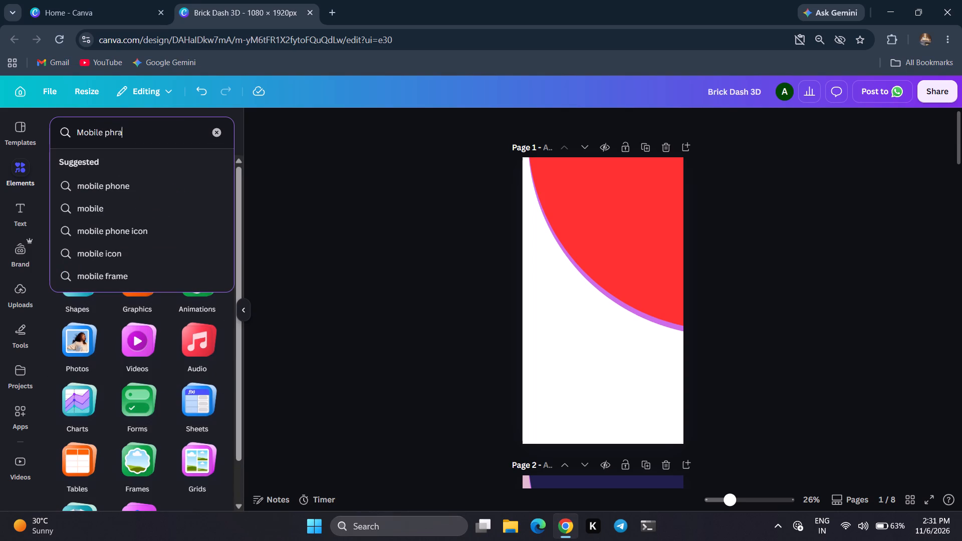
key(e)
key(BackSpace)
text(me)
key(Return)
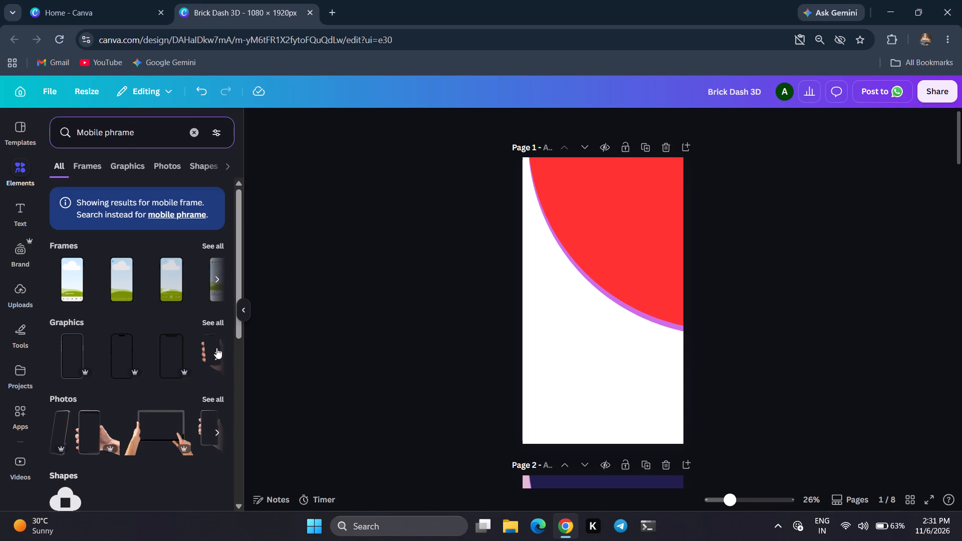
click(217, 319)
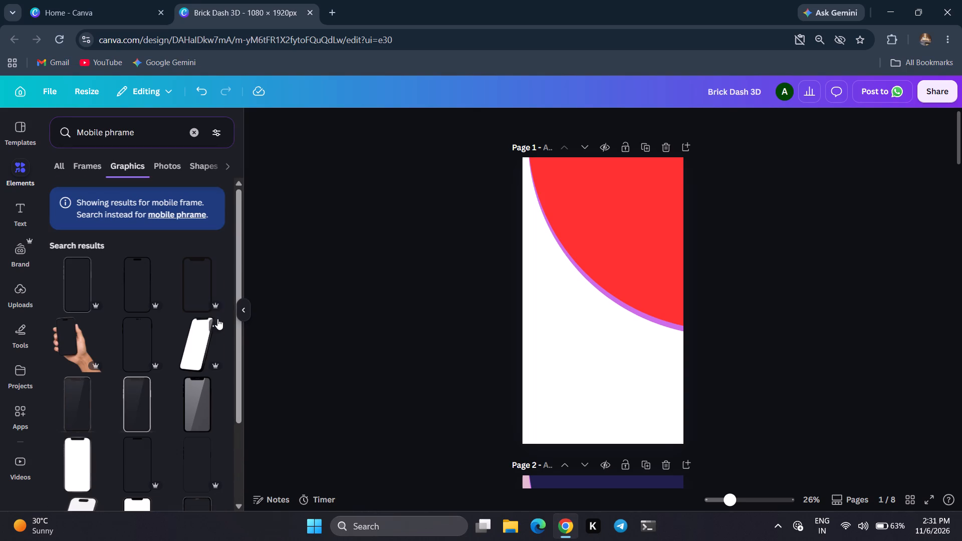
Add the cut-out graphic of a light-skinned hand holding an upright, transparent-screen phone to the lower part of page 1.
drag(241, 343, 241, 362)
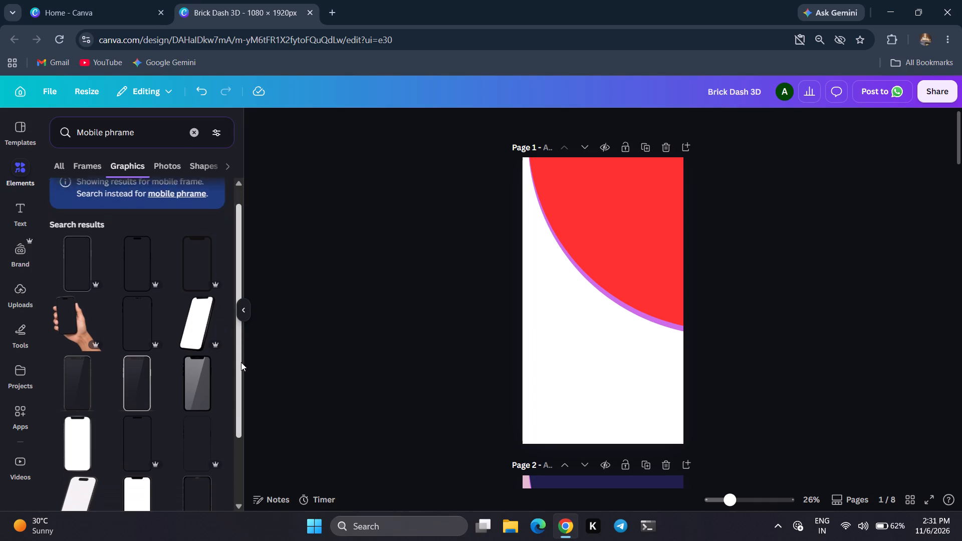
drag(241, 362, 239, 432)
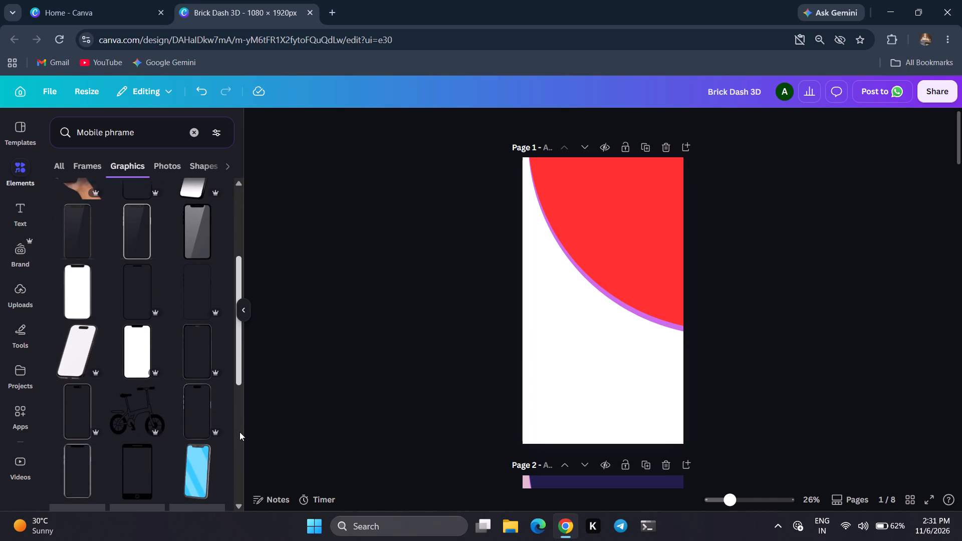
drag(239, 432, 241, 446)
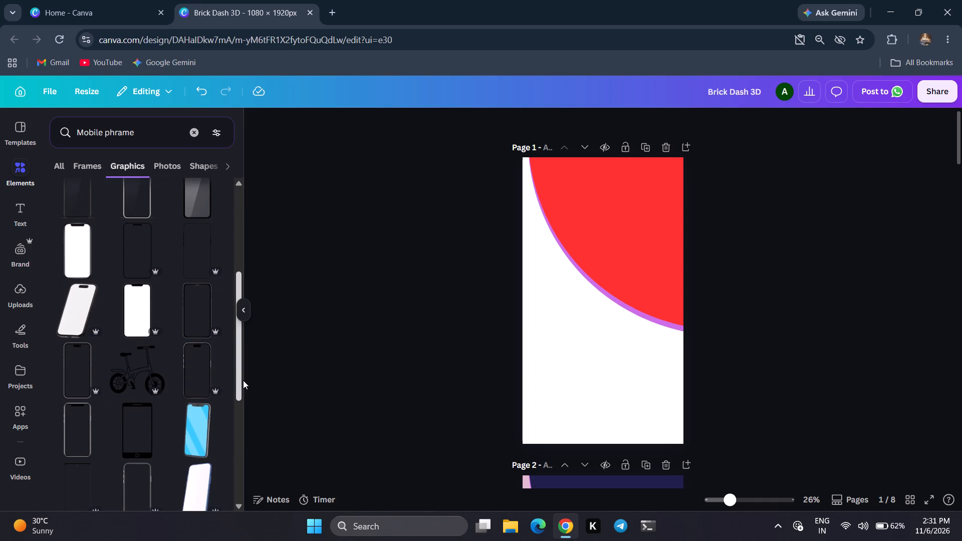
drag(236, 379, 238, 444)
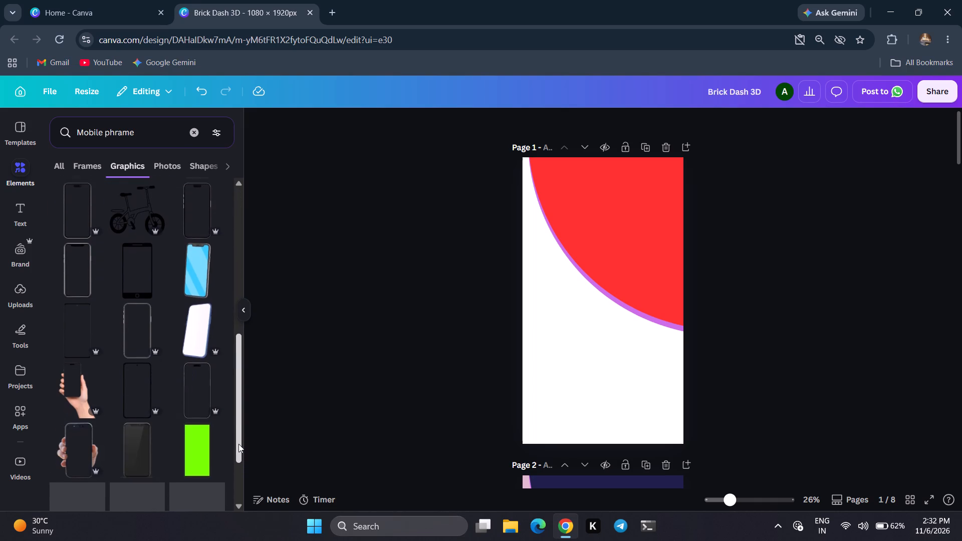
drag(238, 444, 242, 451)
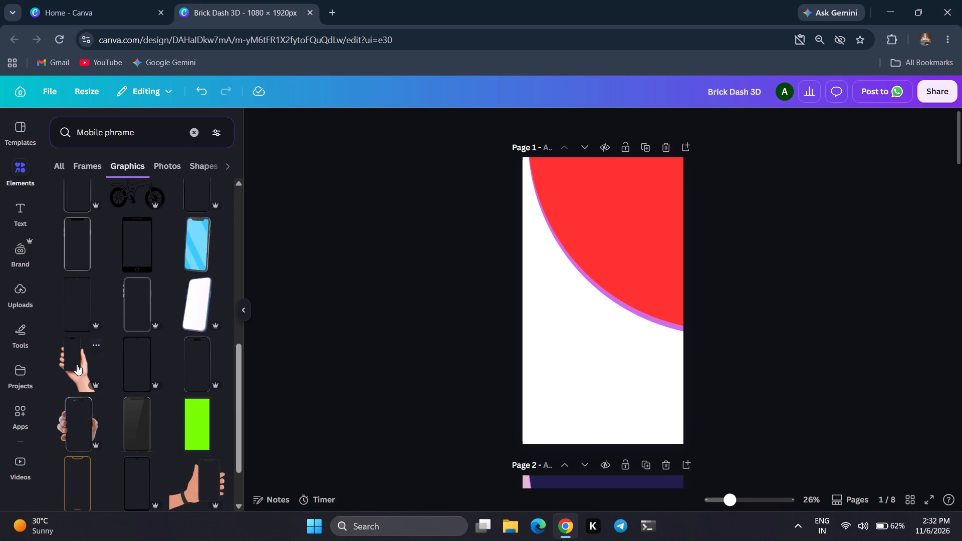
drag(77, 364, 587, 272)
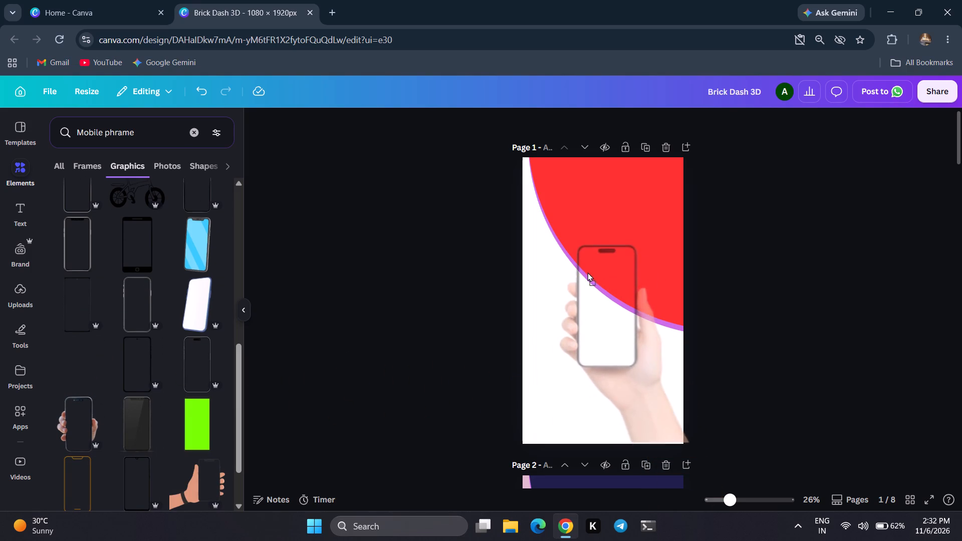
drag(587, 272, 580, 276)
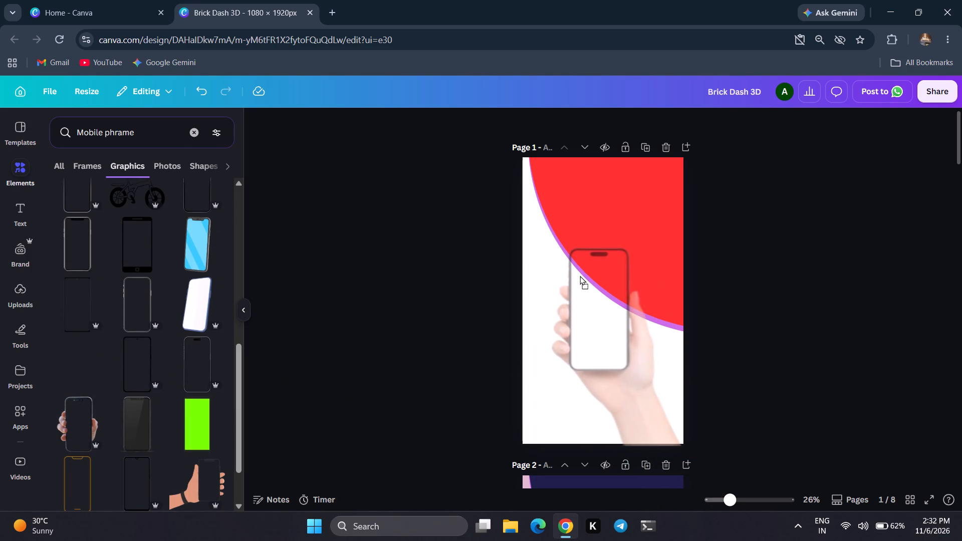
drag(580, 276, 582, 274)
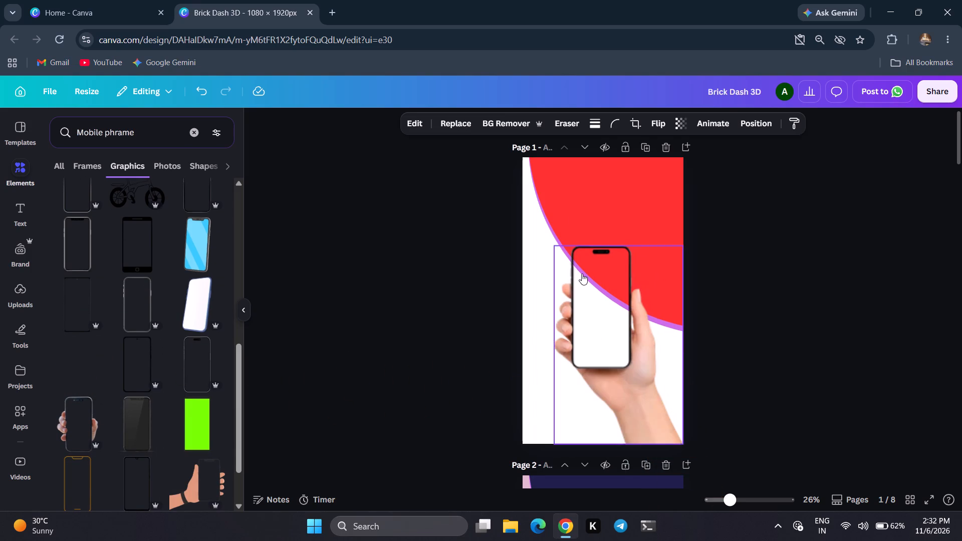
Enlarge the hand-held phone graphic to about 1,500 px wide and centre its phone on page 1, letting the hand run off the page edges.
drag(556, 243, 543, 208)
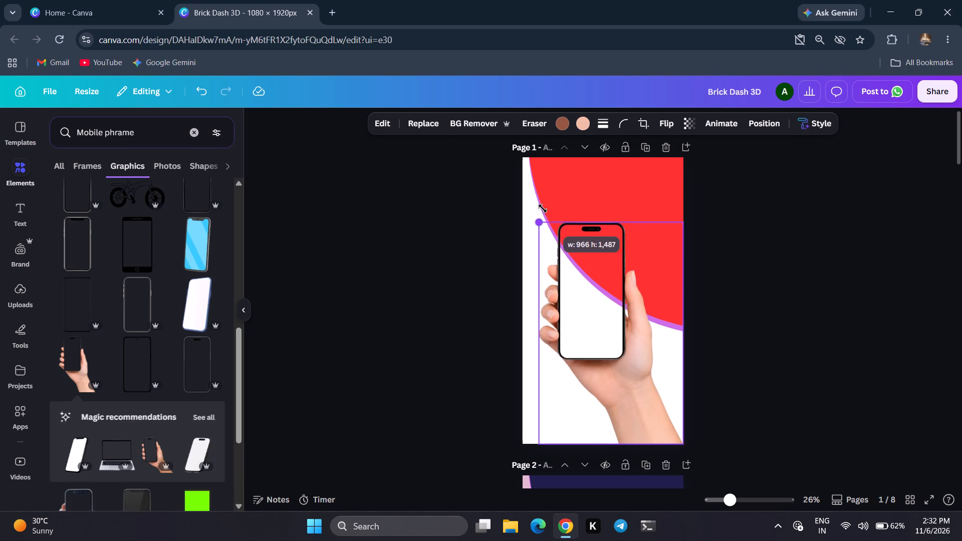
drag(543, 208, 535, 179)
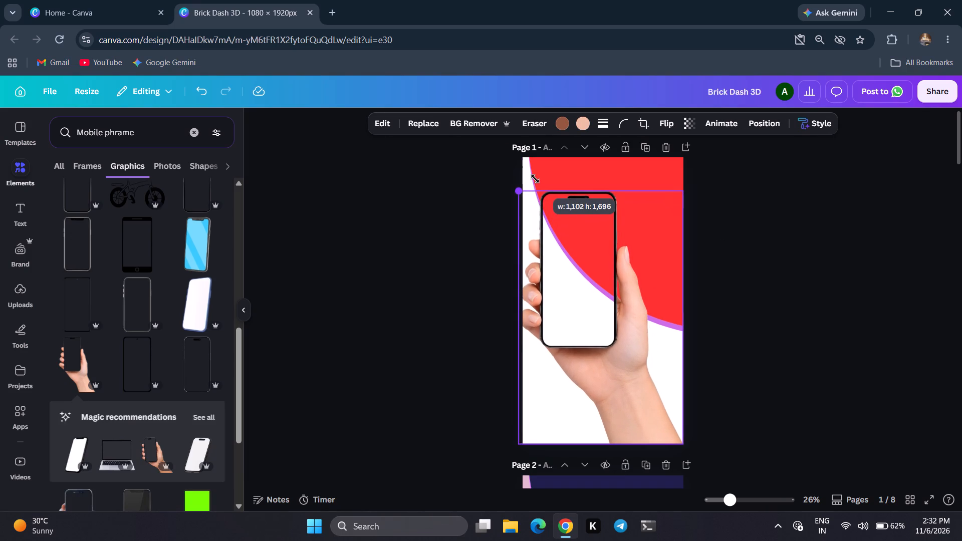
drag(535, 179, 533, 163)
drag(562, 276, 562, 277)
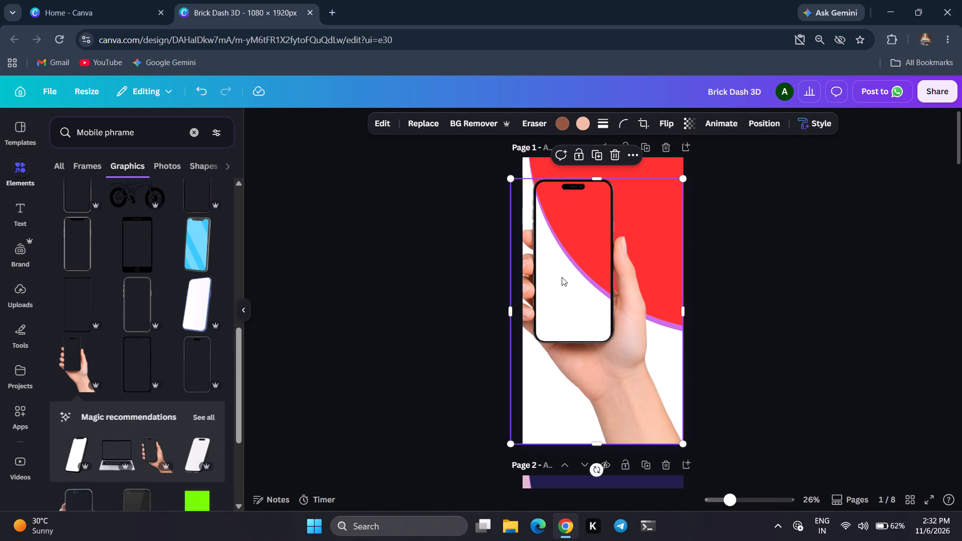
drag(562, 277, 586, 309)
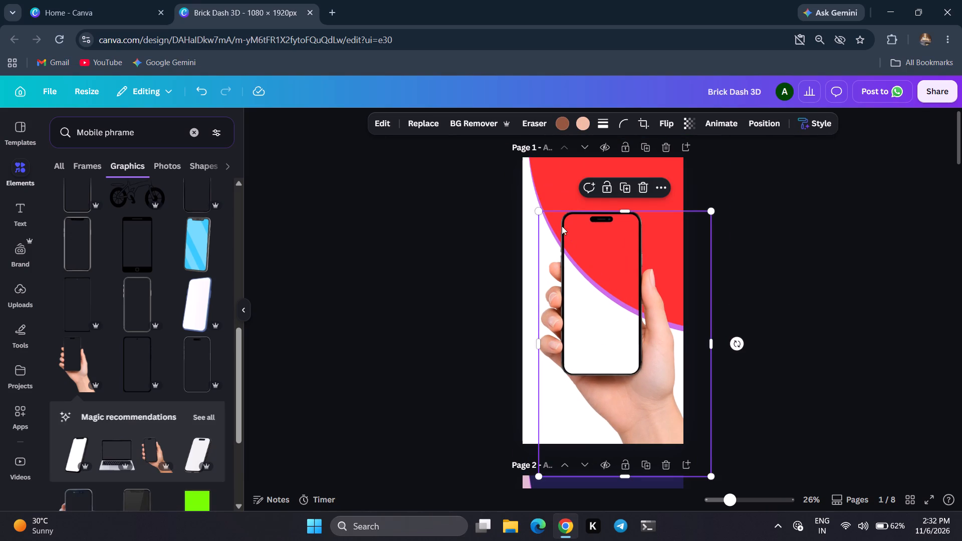
drag(541, 211, 510, 160)
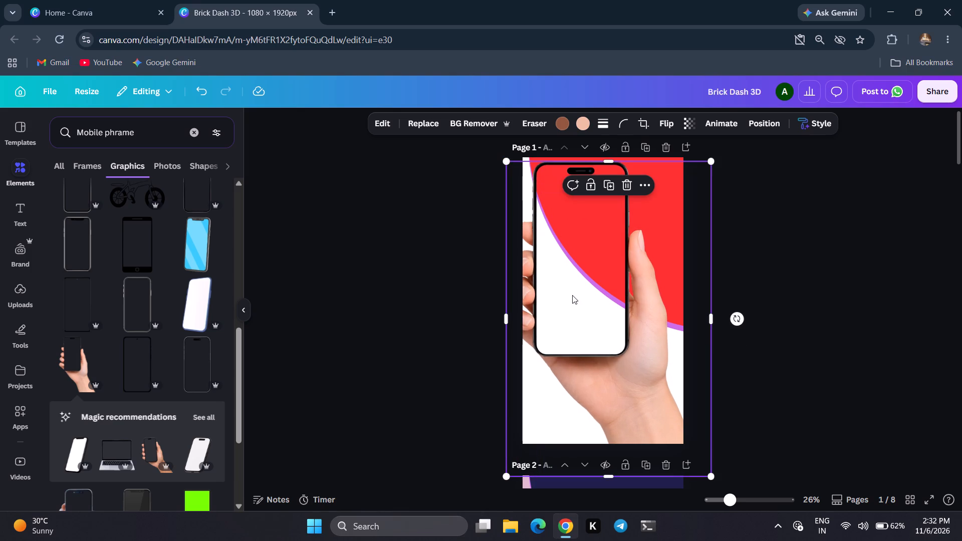
drag(572, 298, 588, 347)
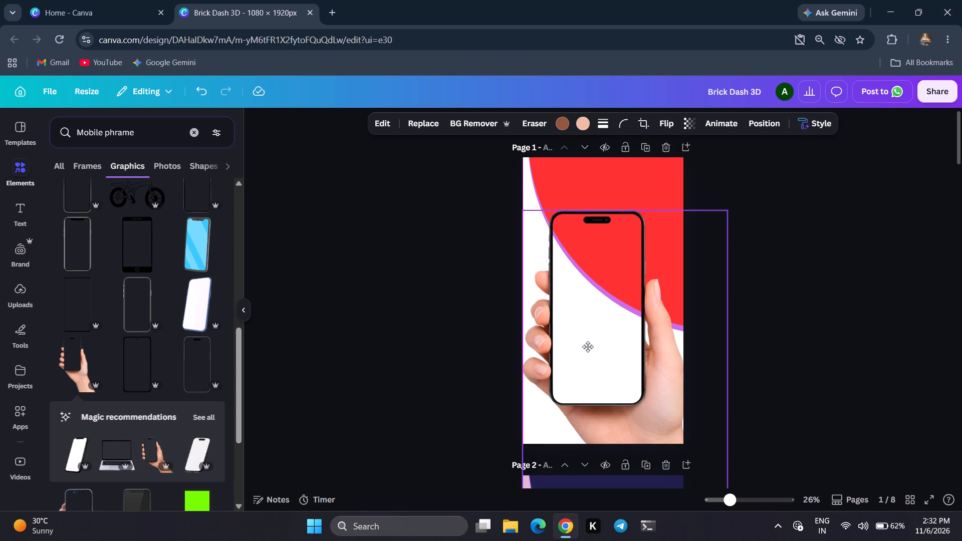
drag(588, 347, 595, 344)
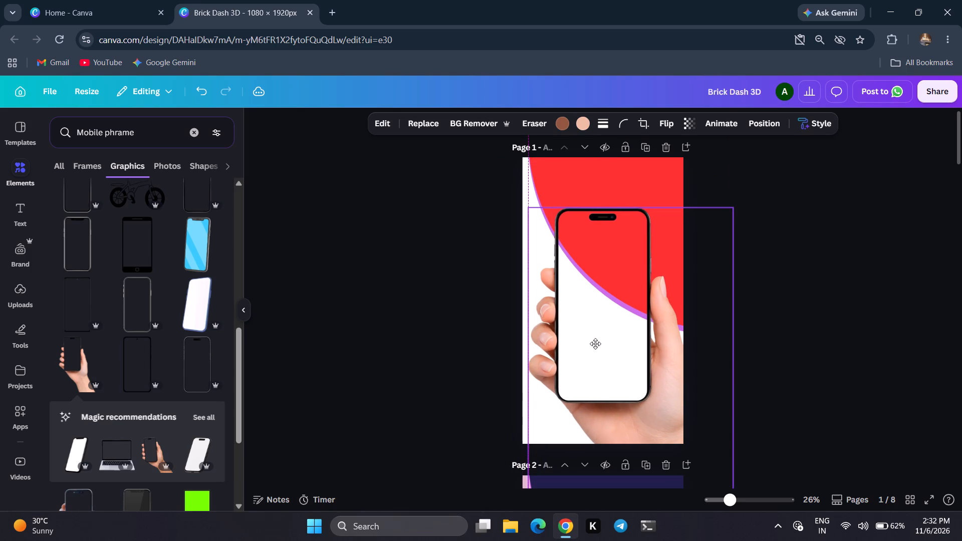
drag(595, 344, 594, 343)
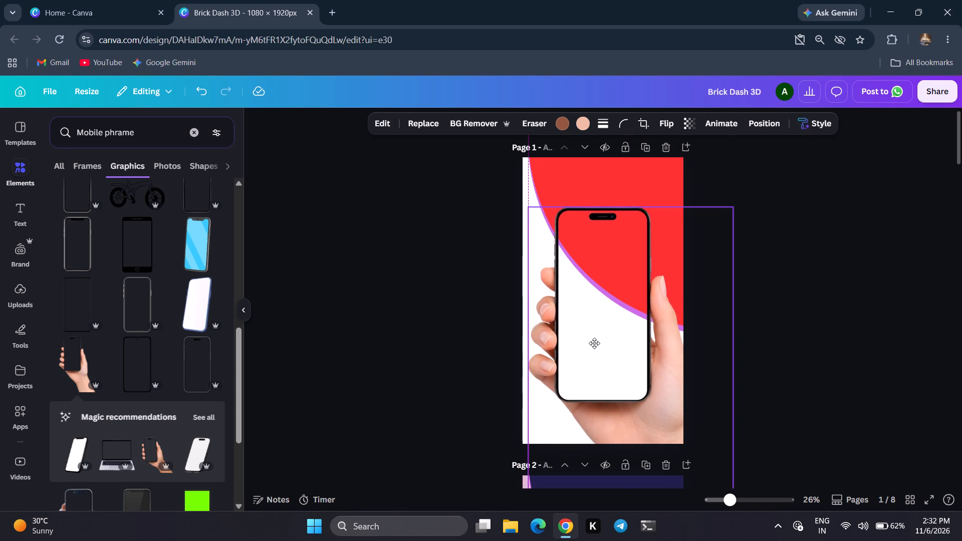
drag(594, 343, 589, 343)
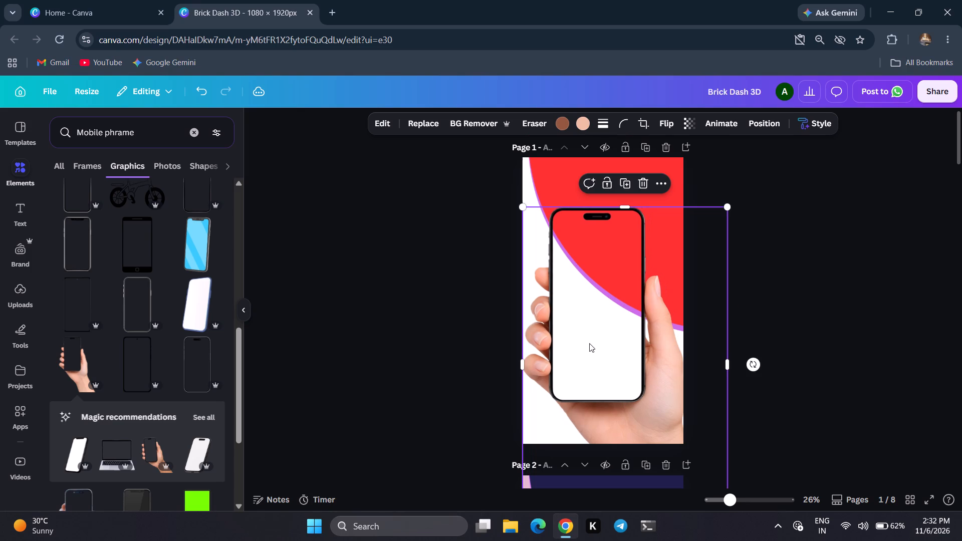
drag(523, 207, 503, 174)
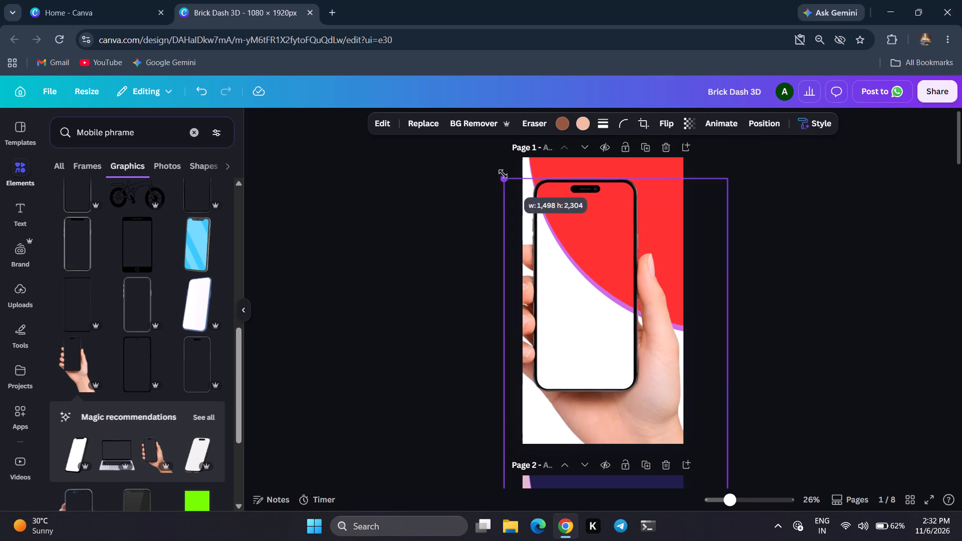
drag(503, 174, 499, 171)
drag(600, 301, 609, 319)
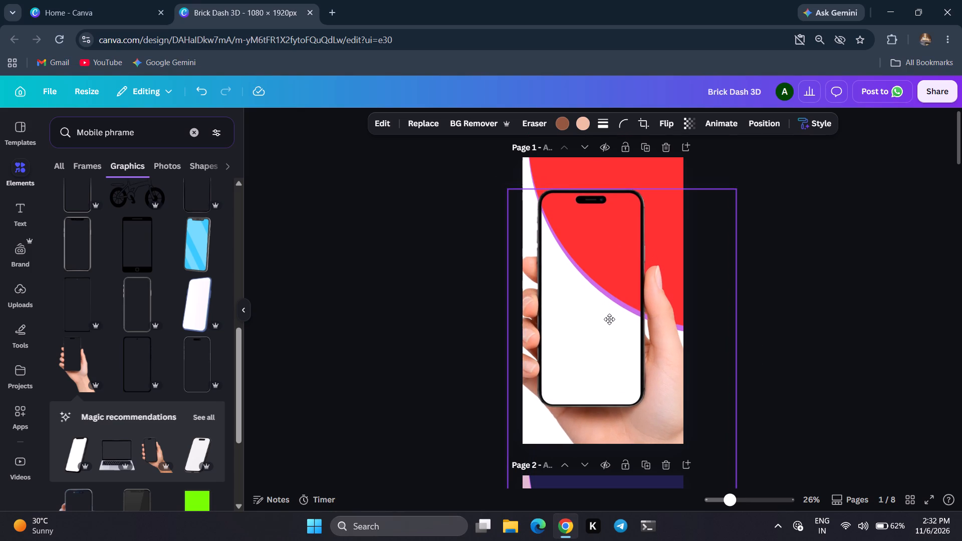
drag(609, 319, 616, 323)
click(413, 264)
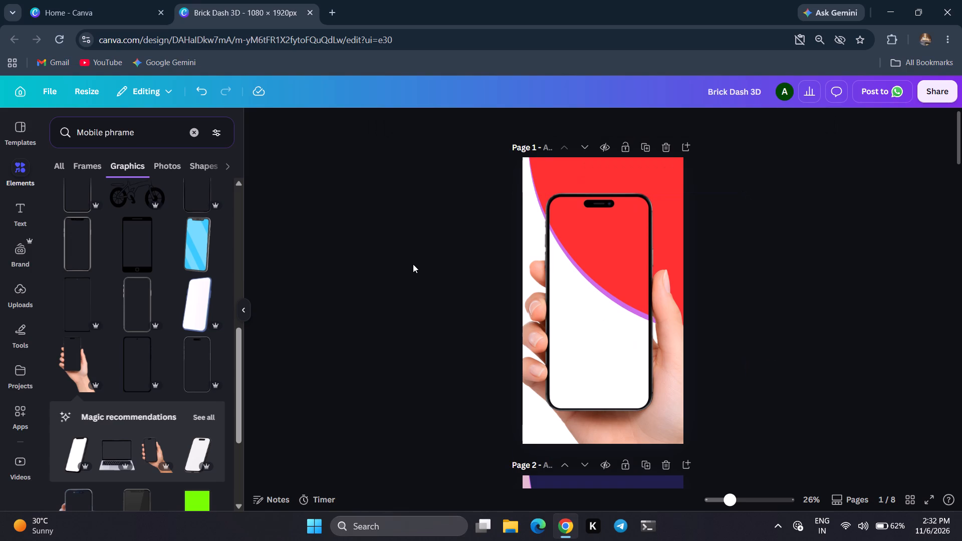
Look through the remaining mobile frame graphics in the search results for other phone mockups.
click(247, 403)
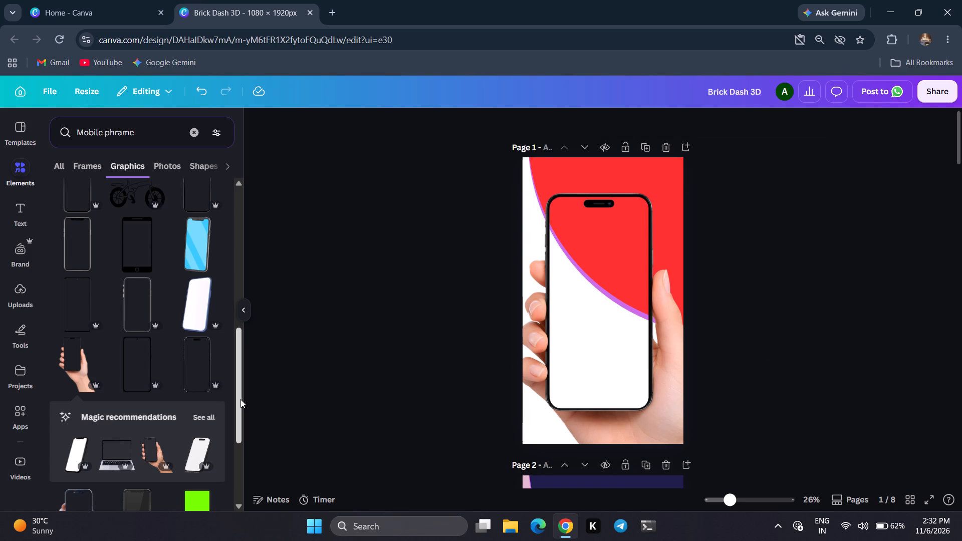
drag(240, 399, 241, 457)
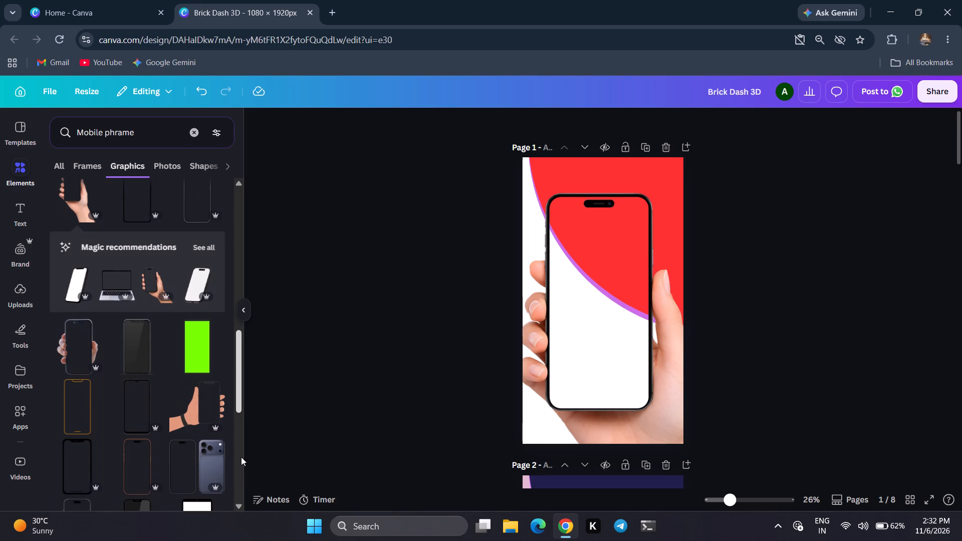
drag(241, 457, 241, 495)
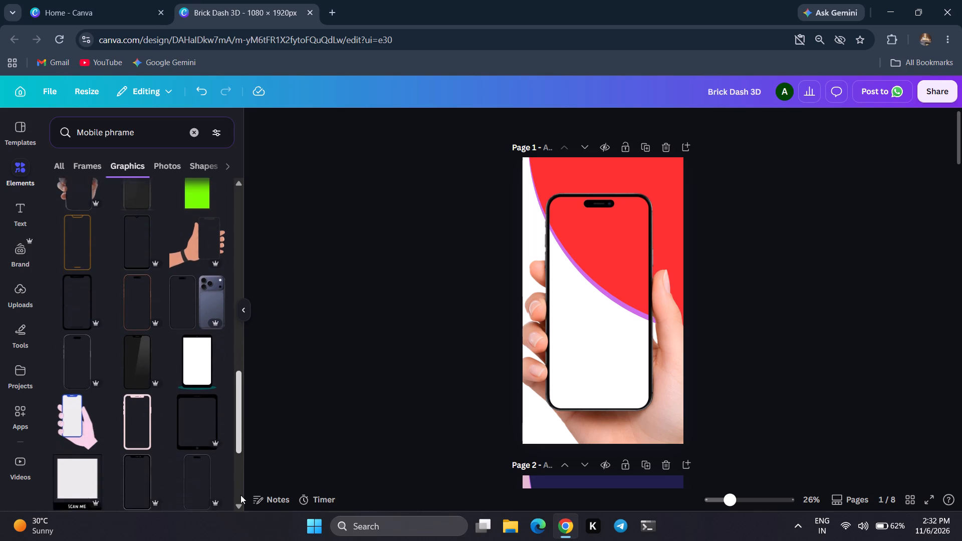
drag(241, 495, 255, 357)
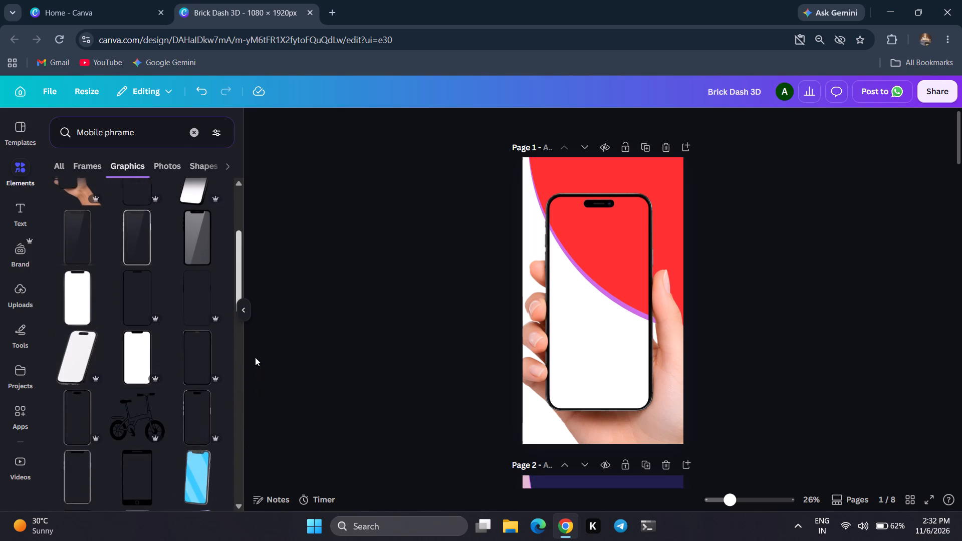
drag(255, 357, 261, 328)
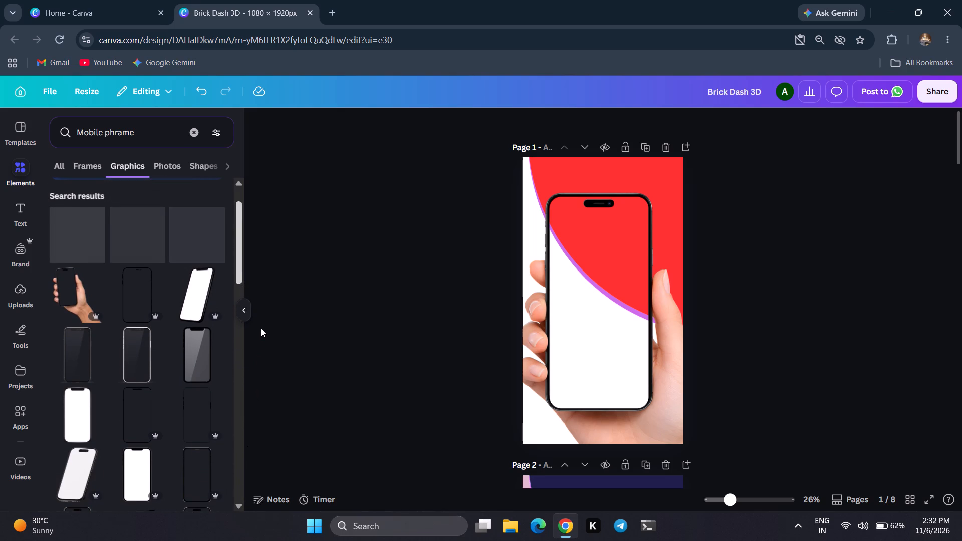
drag(261, 328, 260, 305)
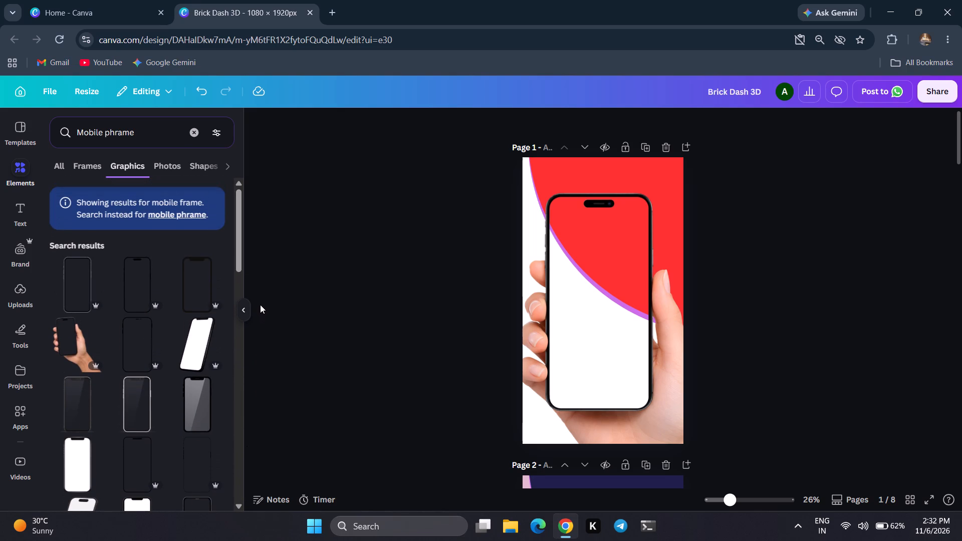
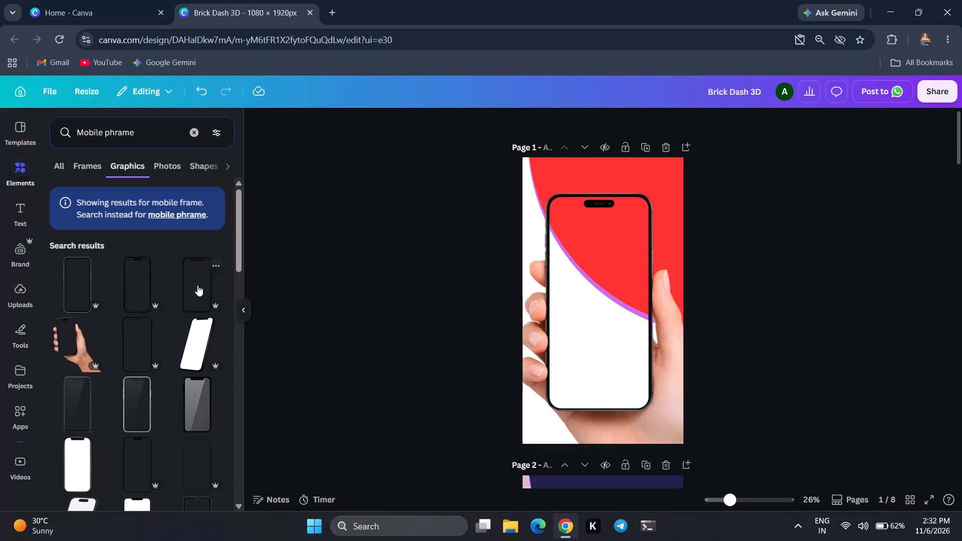
Delete the hand-held phone graphic from page 1.
click(483, 351)
click(590, 359)
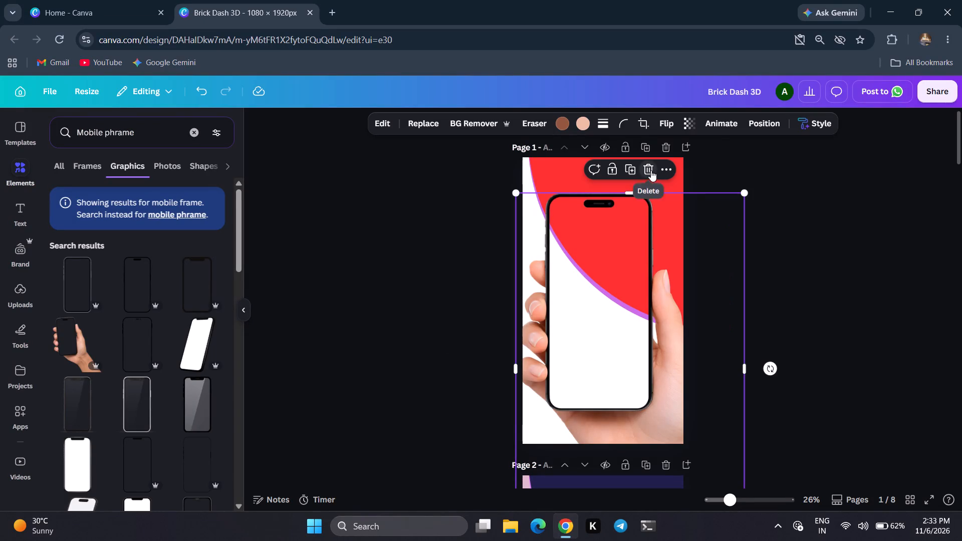
click(651, 170)
Add the black notched phone frame graphic to page 1, enlarge it and centre it horizontally over the lower part of the page.
click(186, 284)
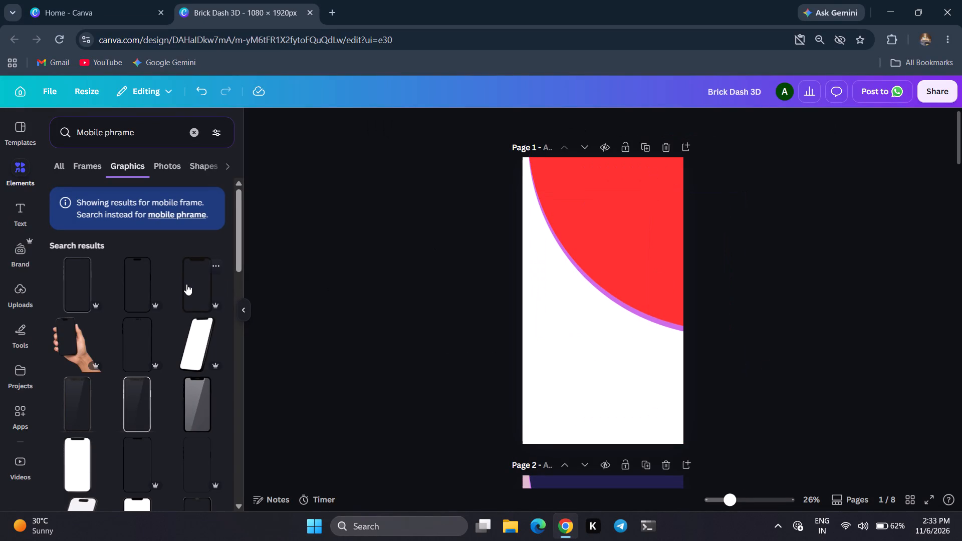
drag(632, 355, 664, 451)
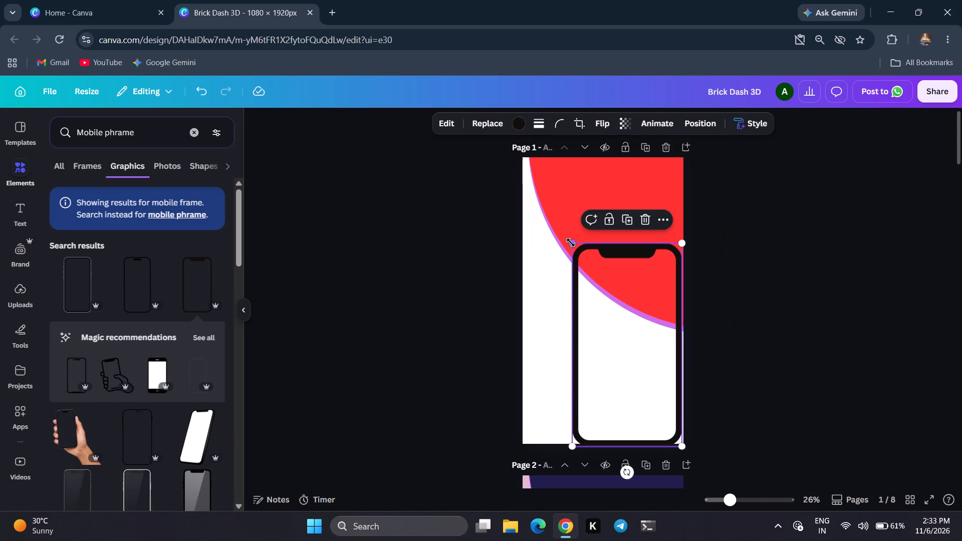
drag(571, 242, 539, 210)
click(596, 304)
drag(596, 304, 589, 304)
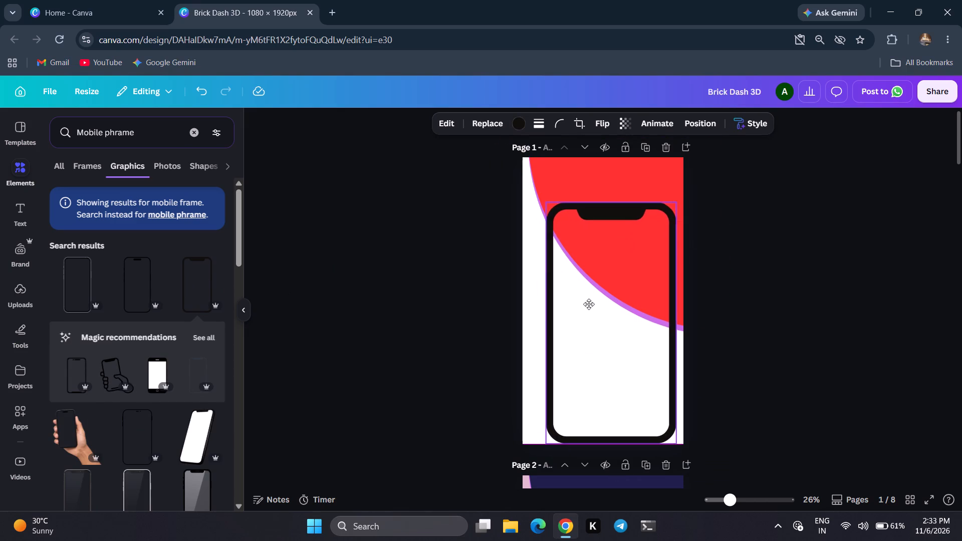
drag(589, 304, 585, 290)
click(468, 270)
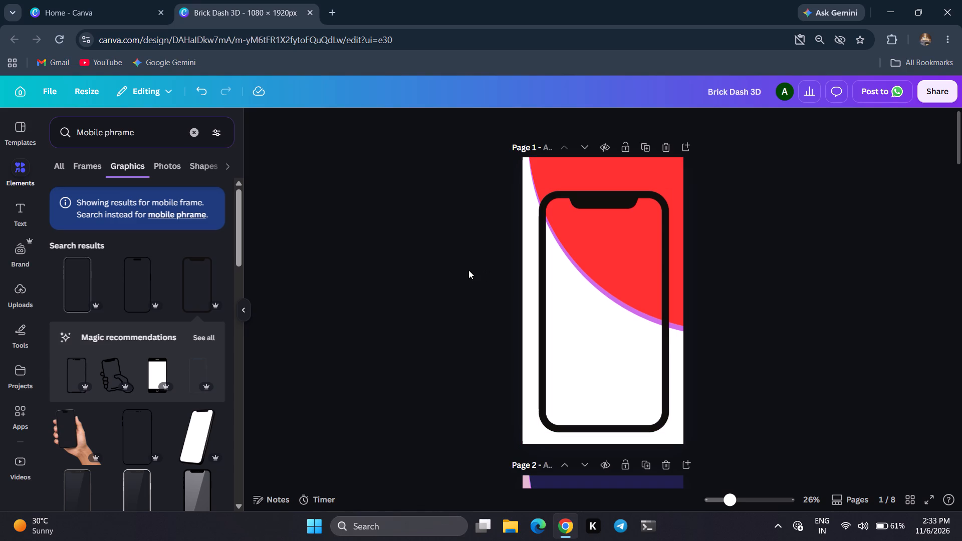
Place the uploaded Brick Dash 3D home-screen screenshot with the Play Now button inside the phone frame on page 1.
click(30, 294)
click(84, 277)
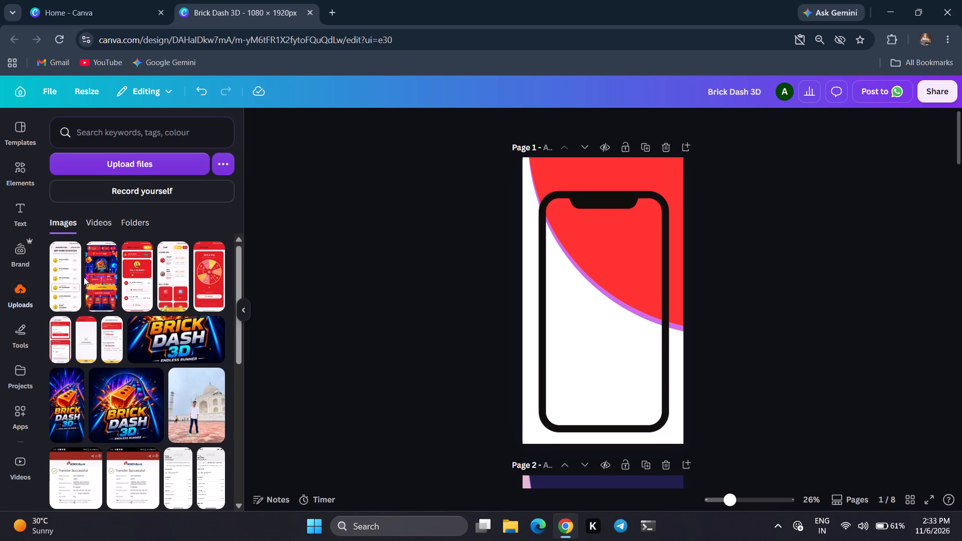
drag(100, 279, 580, 265)
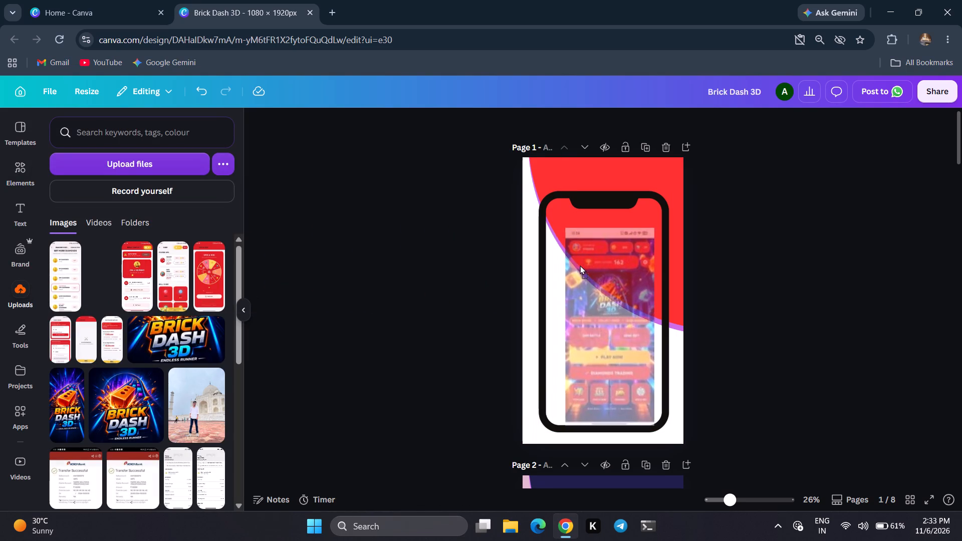
drag(580, 265, 549, 241)
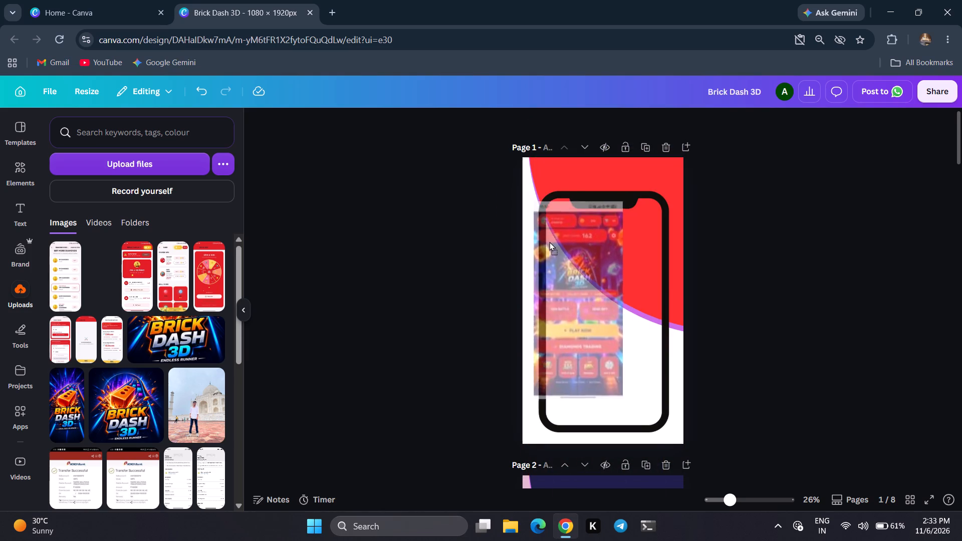
drag(549, 241, 572, 253)
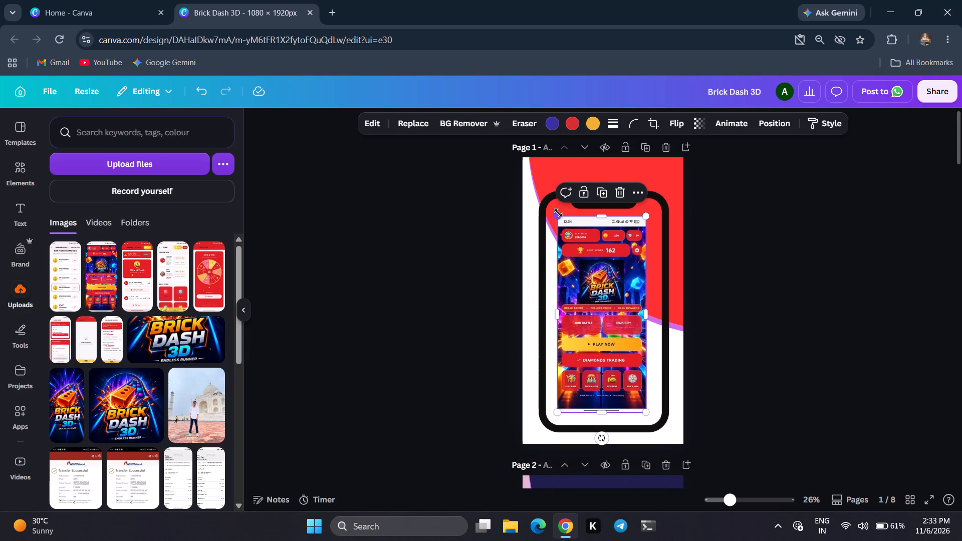
Enlarge the game screenshot to about 800 × 1,557 px, cropping its top and bottom slightly, so it fills the phone's screen area.
drag(558, 219, 551, 198)
drag(549, 408, 551, 415)
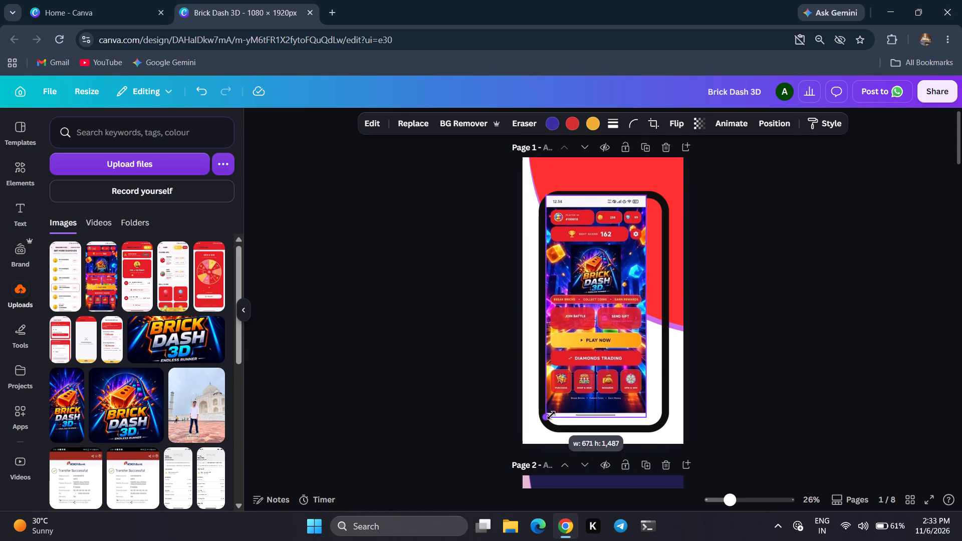
drag(551, 415, 554, 419)
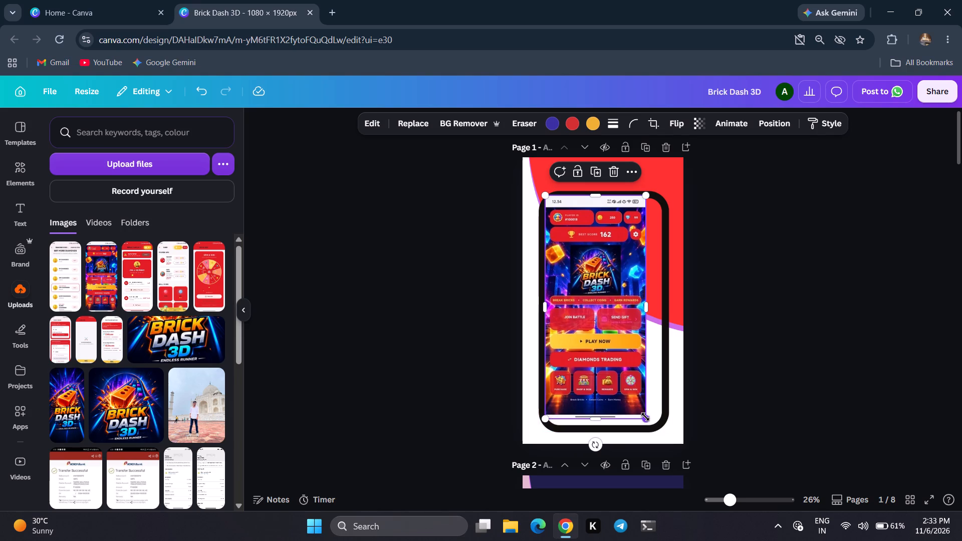
drag(645, 417, 662, 423)
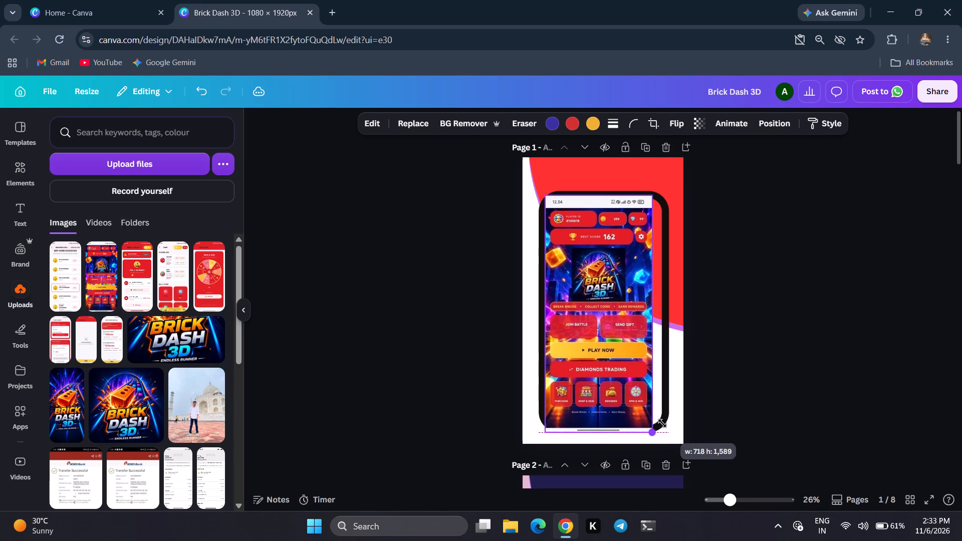
drag(662, 423, 661, 420)
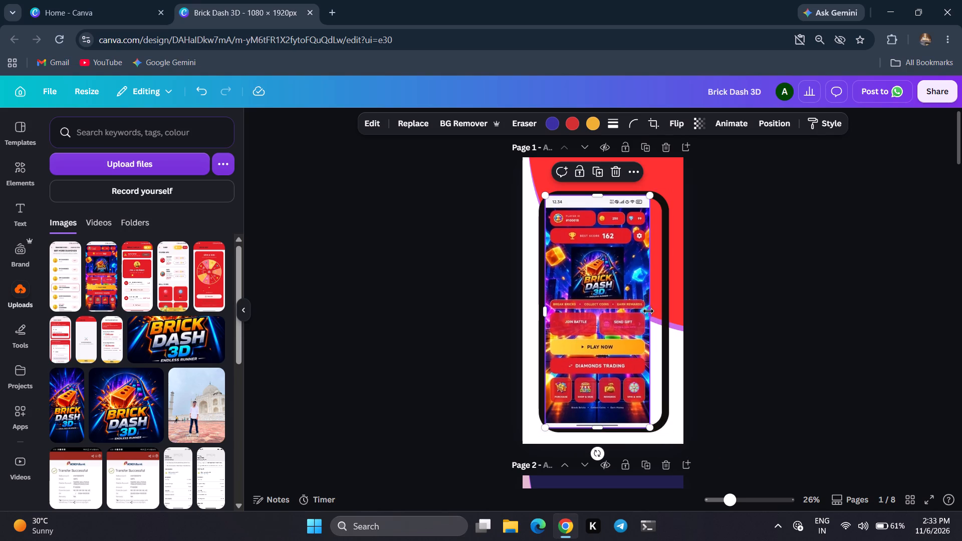
drag(650, 311, 657, 311)
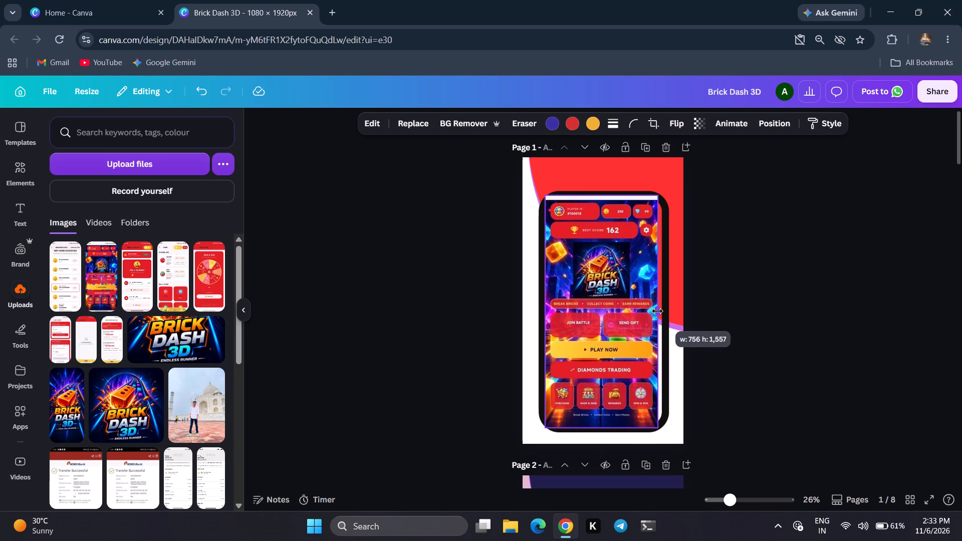
drag(657, 311, 661, 311)
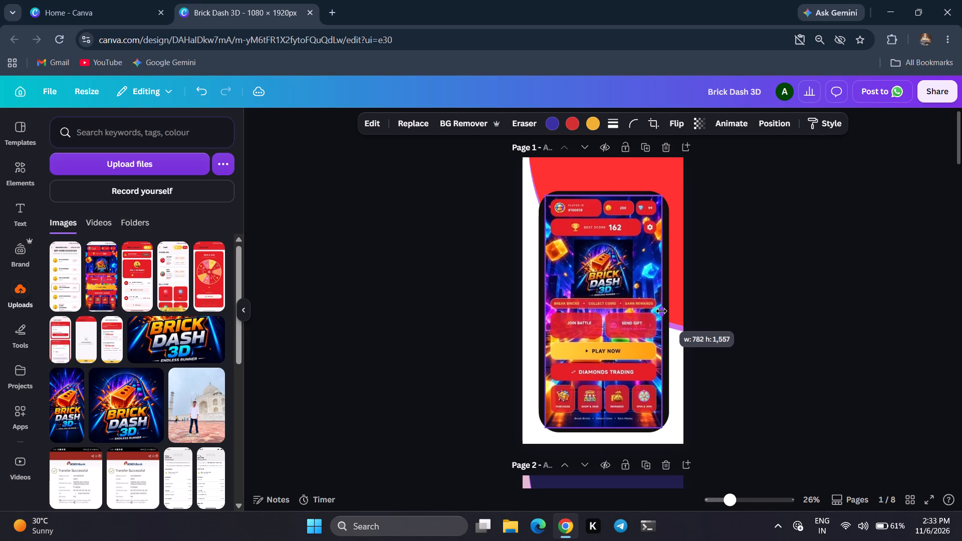
drag(661, 311, 664, 311)
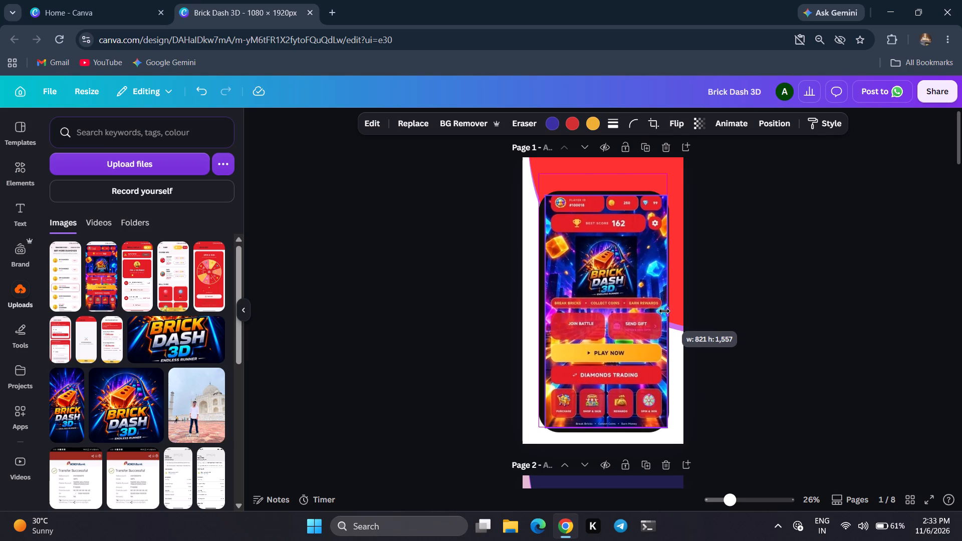
drag(664, 311, 664, 311)
click(762, 324)
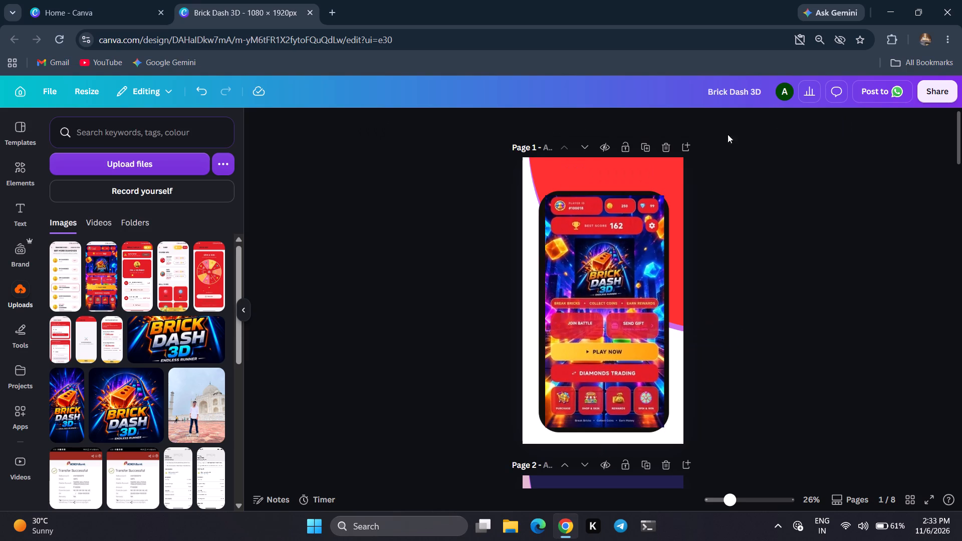
Move the game screenshot's layer directly beneath the phone frame.
click(621, 259)
click(770, 120)
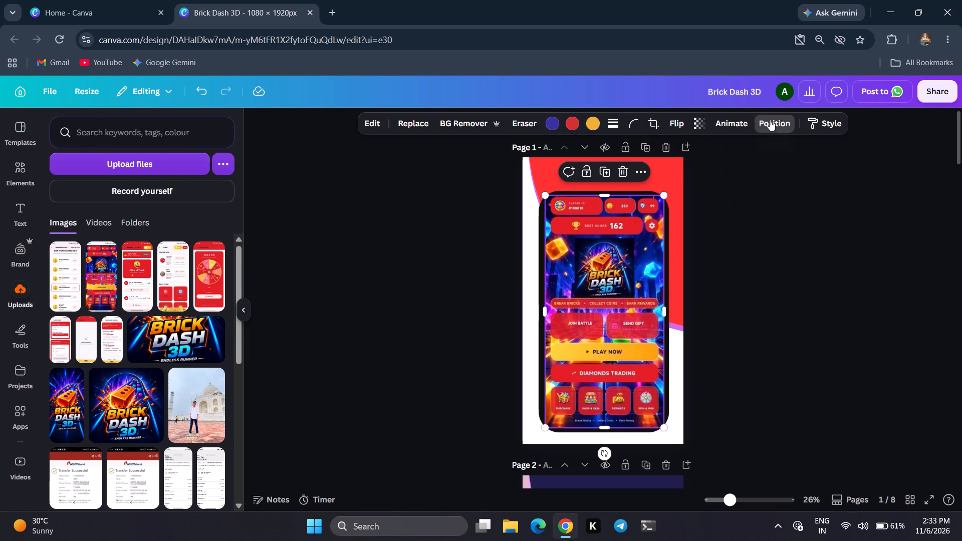
drag(61, 219, 60, 233)
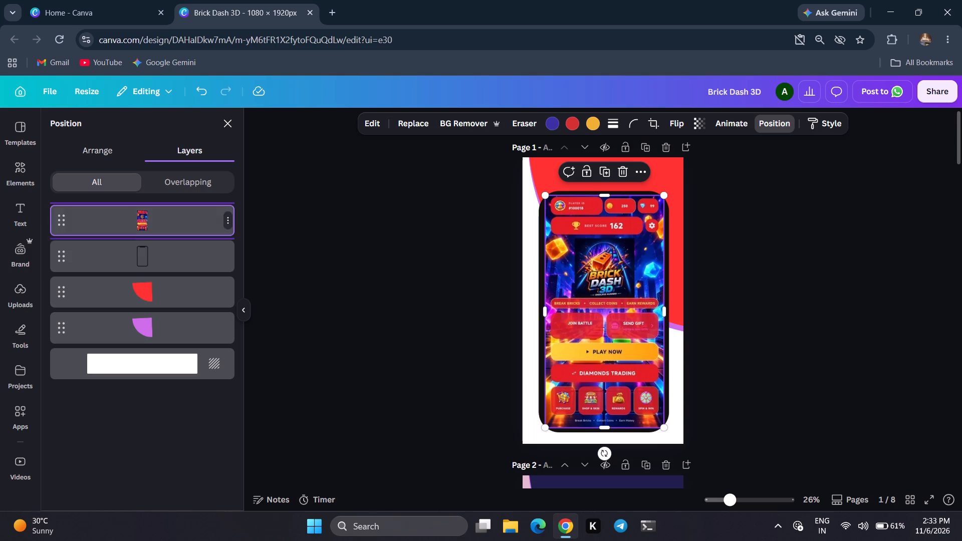
drag(60, 233, 56, 264)
click(343, 306)
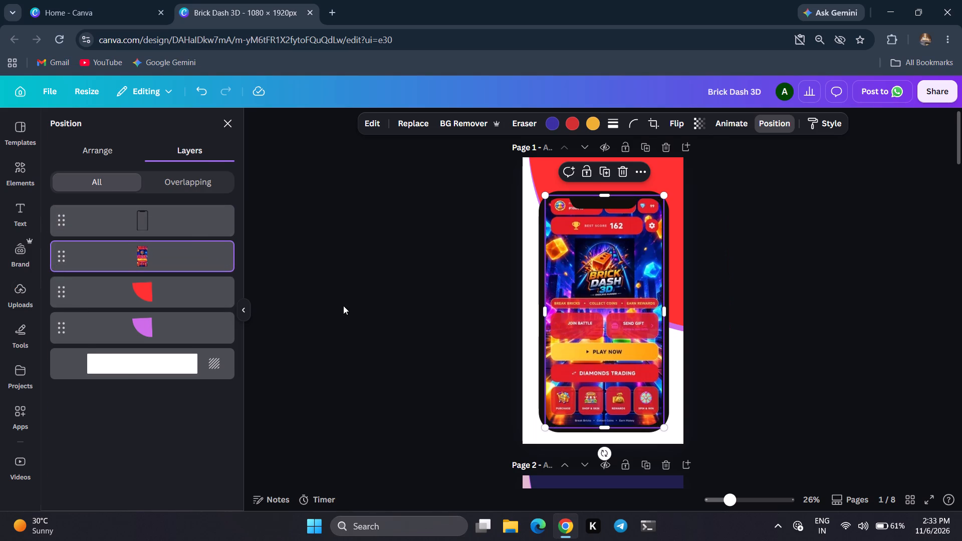
click(427, 278)
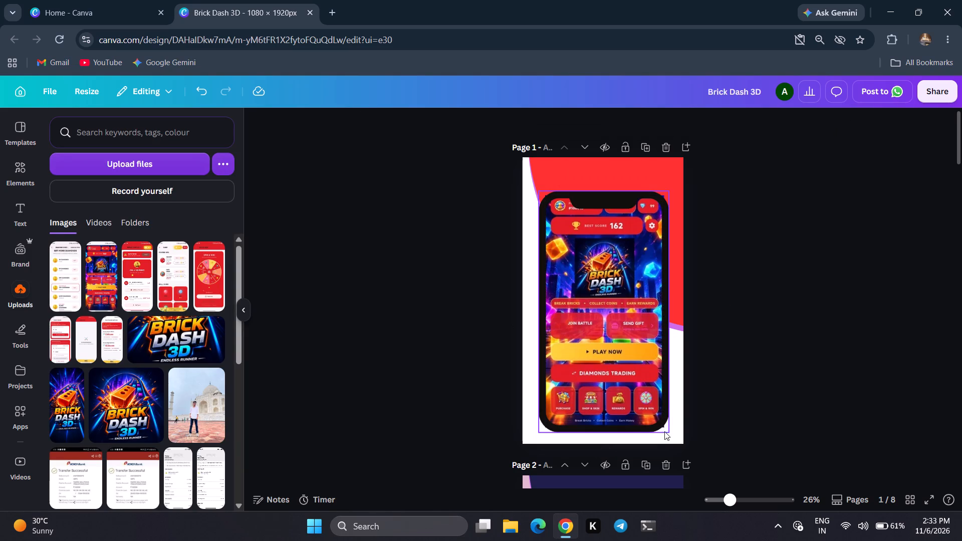
Enlarge the phone frame to about 892 × 1,652 px around the game screenshot.
click(630, 393)
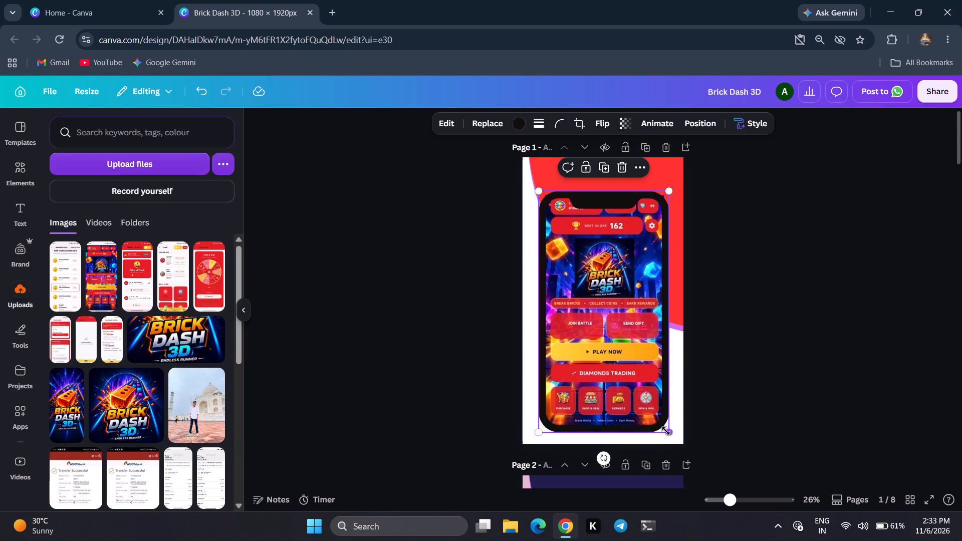
click(666, 431)
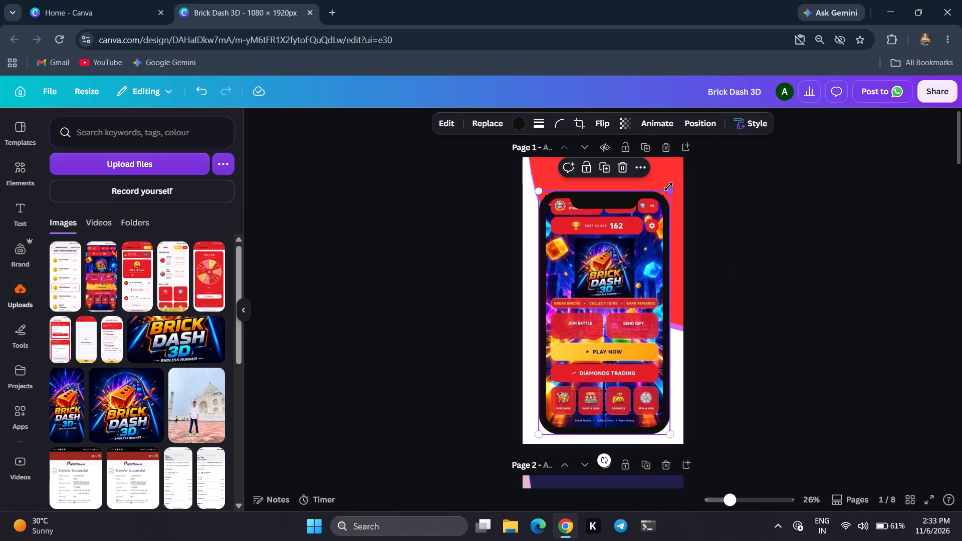
click(670, 189)
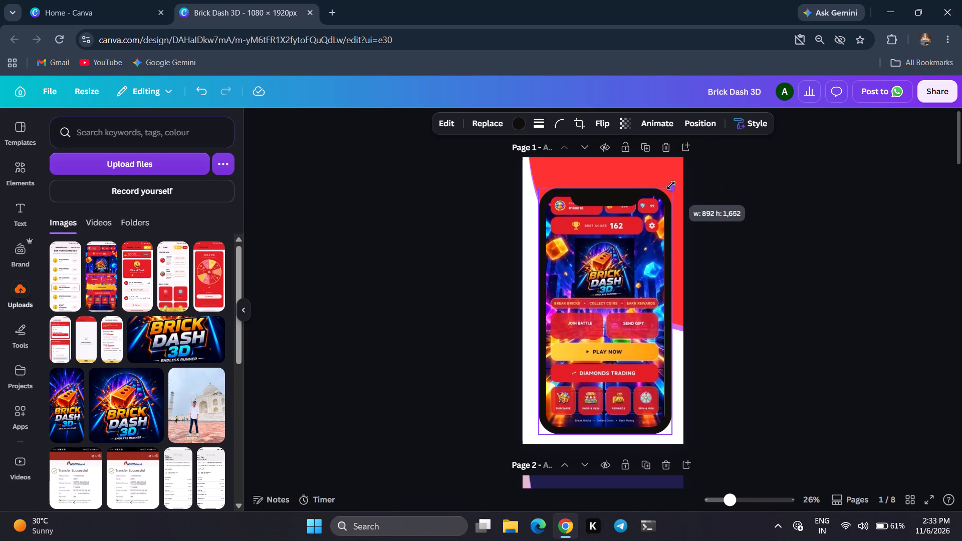
click(767, 268)
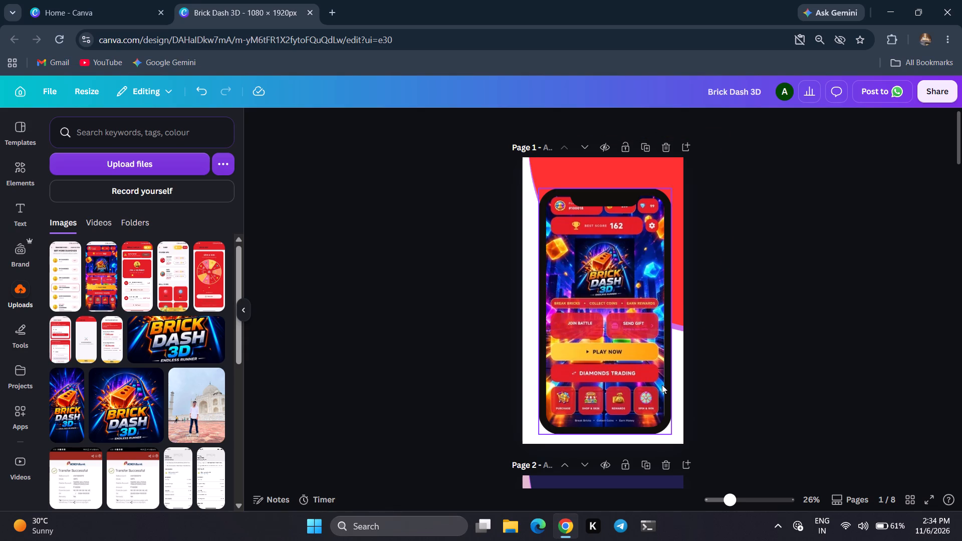
Nudge the phone frame slightly left to even out its side borders around the game screenshot.
click(603, 372)
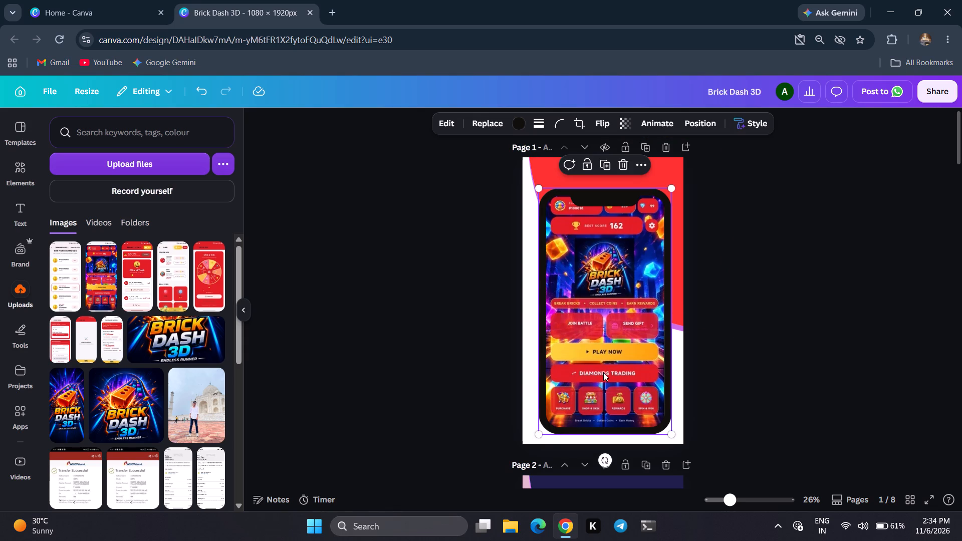
key(Right)
key(Left)
key(Left)
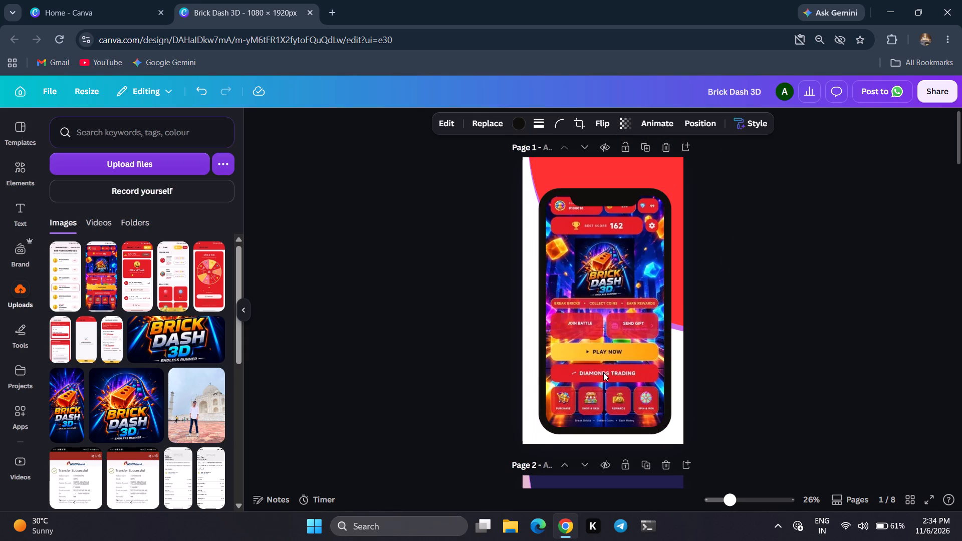
key(Left)
key(Left)
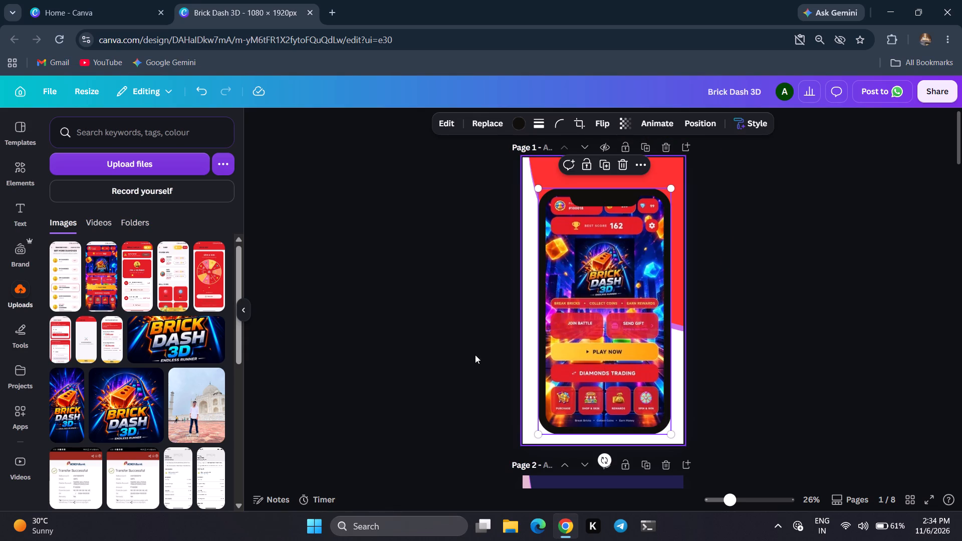
click(457, 355)
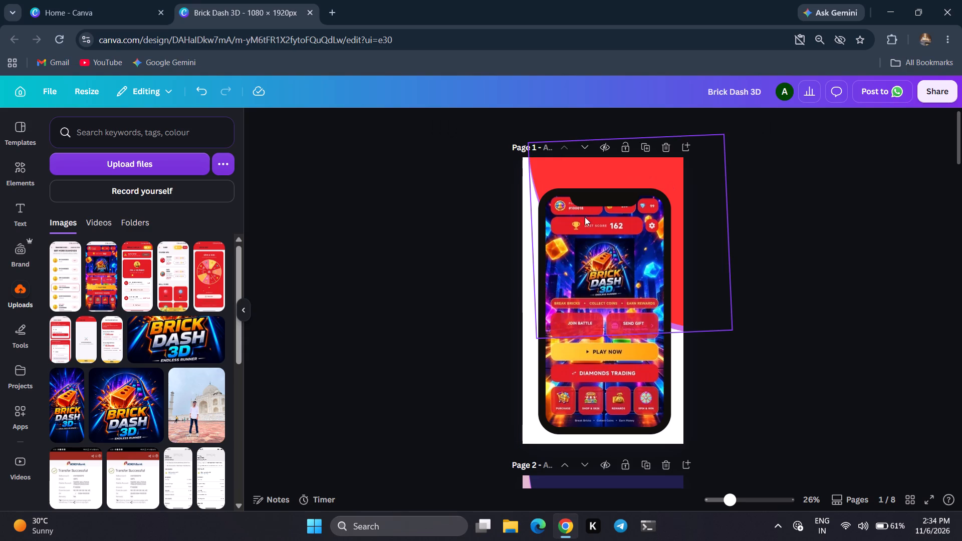
Nudge the phone frame up in small increments until its notch sits just above the game screenshot's player ID and coin badges.
click(606, 237)
key(Down)
key(Down)
key(Down)
key(Down)
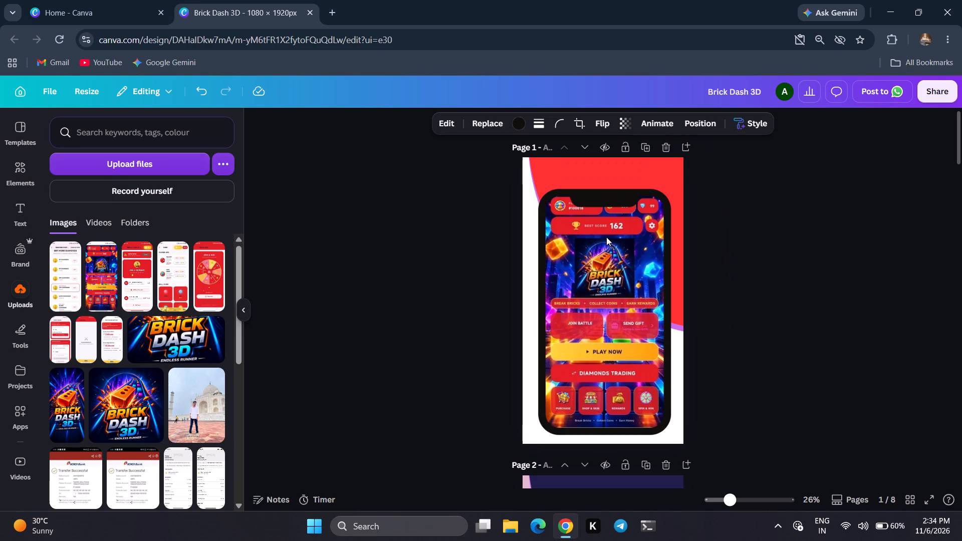
key(Up)
key(Up)
key(Up)
key(Up)
key(Up)
key(Up)
key(Up)
key(Up)
key(Up)
key(Up)
key(Up)
key(Up)
key(Up)
key(Up)
key(Up)
key(Up)
key(Up)
key(Up)
key(Up)
key(Up)
key(Up)
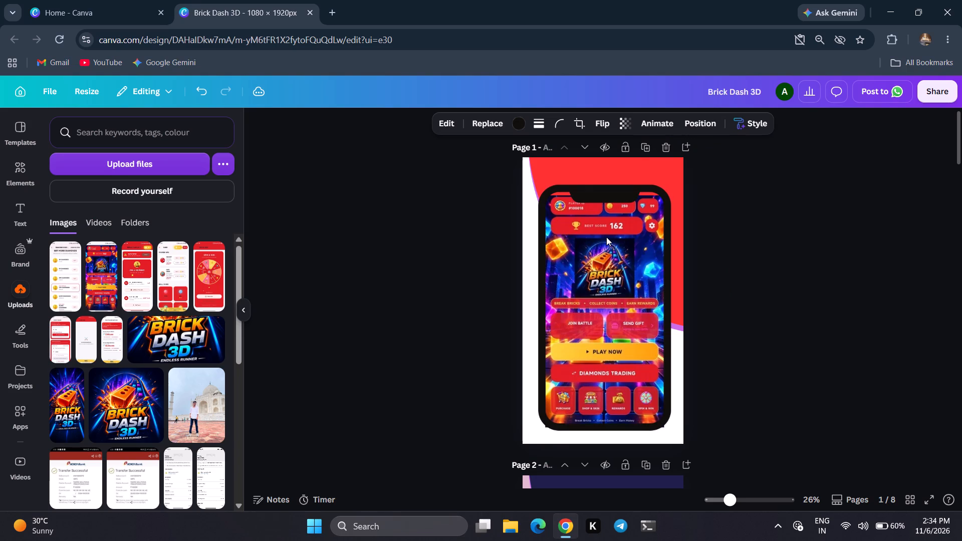
key(Up)
key(Up)
key(Up)
key(Up)
key(Up)
key(Up)
key(Up)
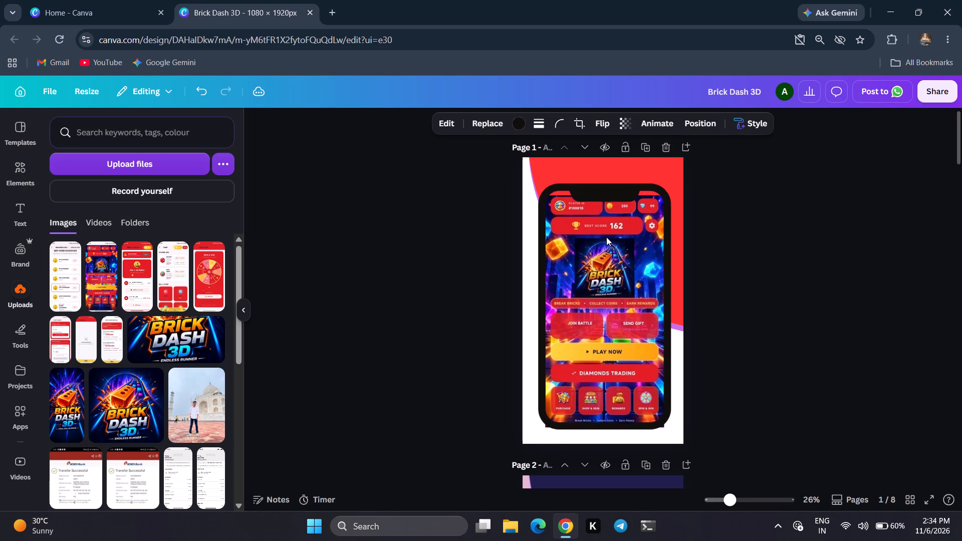
key(Up)
key(Up)
key(Up)
key(Up)
key(Up)
key(Up)
key(Up)
key(Up)
key(Up)
key(Up)
key(Up)
key(Up)
key(Up)
key(Up)
key(Up)
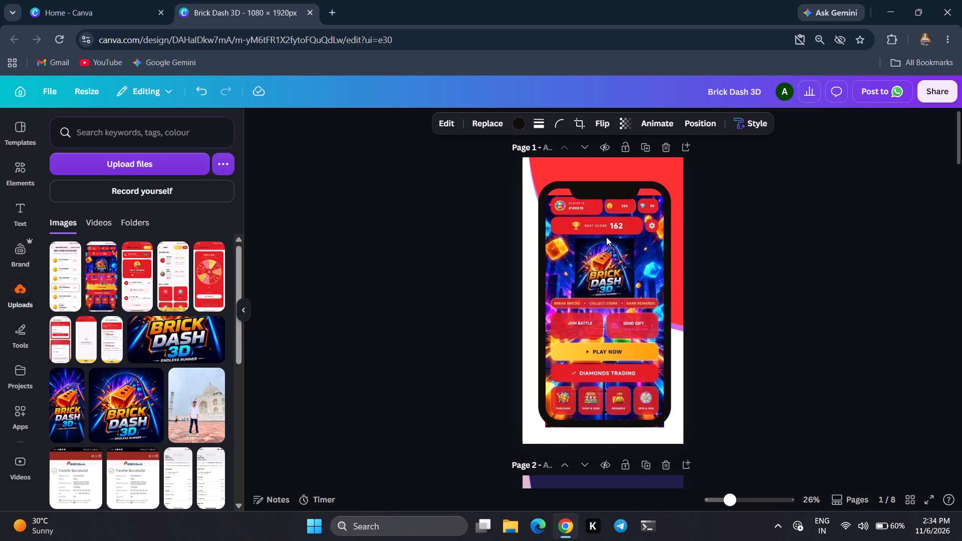
key(Up)
key(Up)
key(Up)
key(Up)
key(Up)
key(Up)
key(Up)
key(Up)
key(Up)
key(Up)
key(Up)
key(Up)
key(Up)
key(Up)
key(Up)
key(Up)
key(Up)
key(Up)
key(Up)
key(Up)
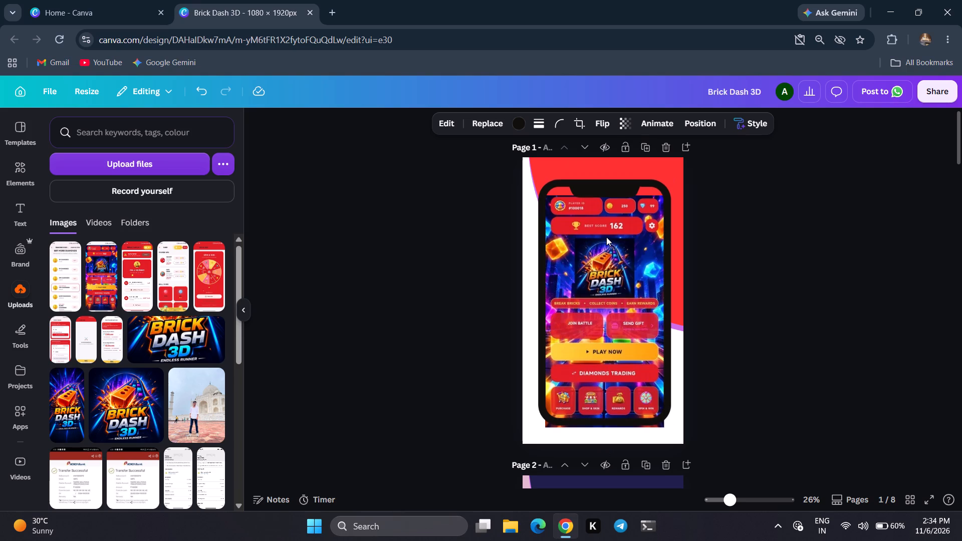
key(Down)
key(Down)
key(Down)
key(Down)
key(Down)
key(Down)
key(Down)
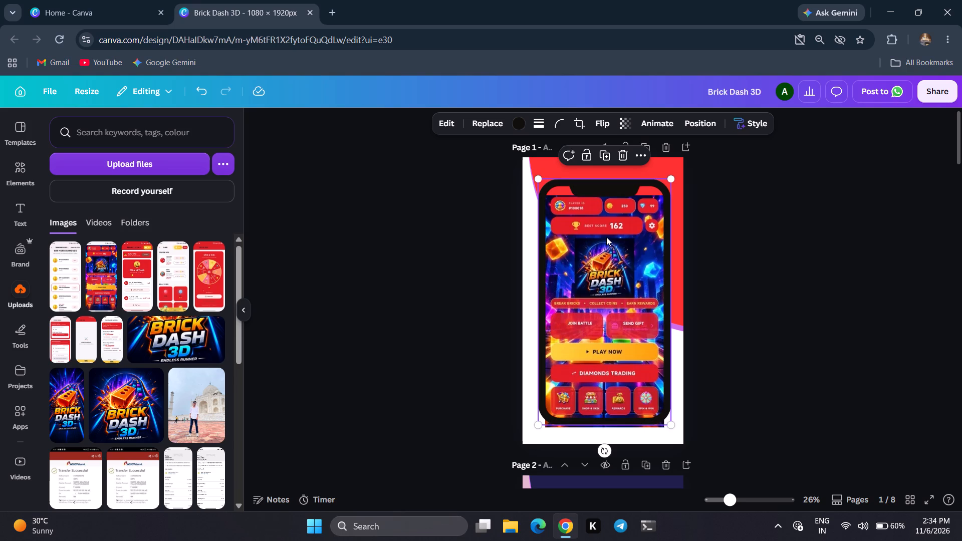
Extend the game screenshot's top edge up behind the phone notch, making it about 797 × 1,632 px.
click(614, 229)
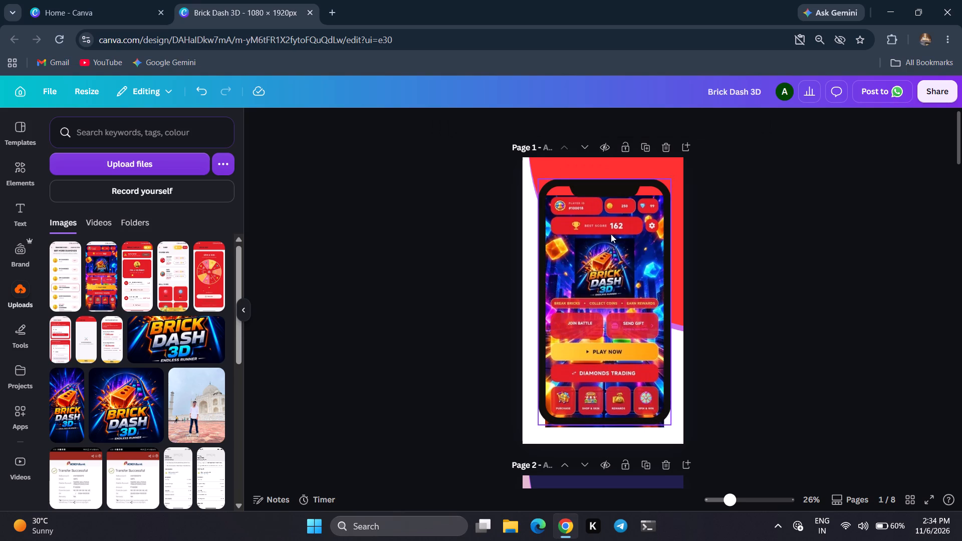
click(598, 273)
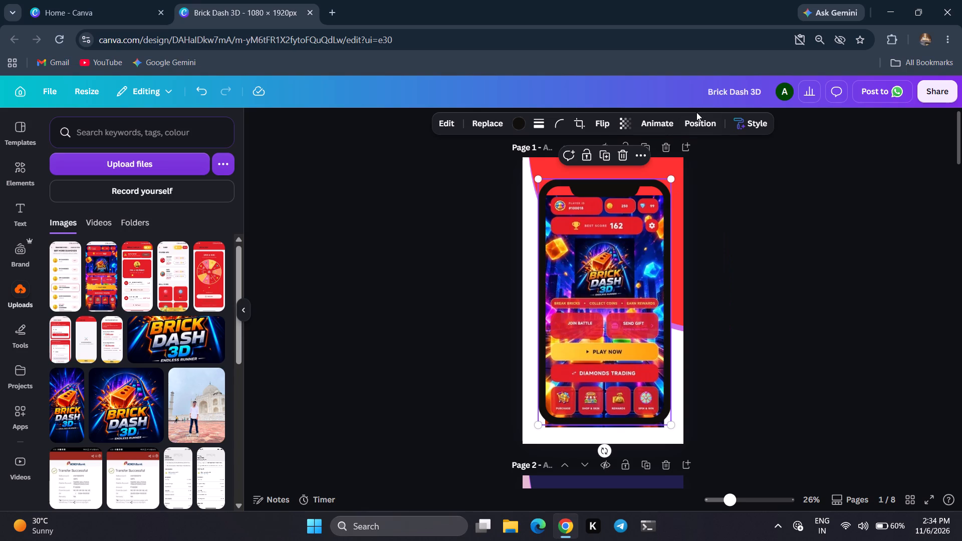
drag(696, 112, 693, 123)
click(693, 123)
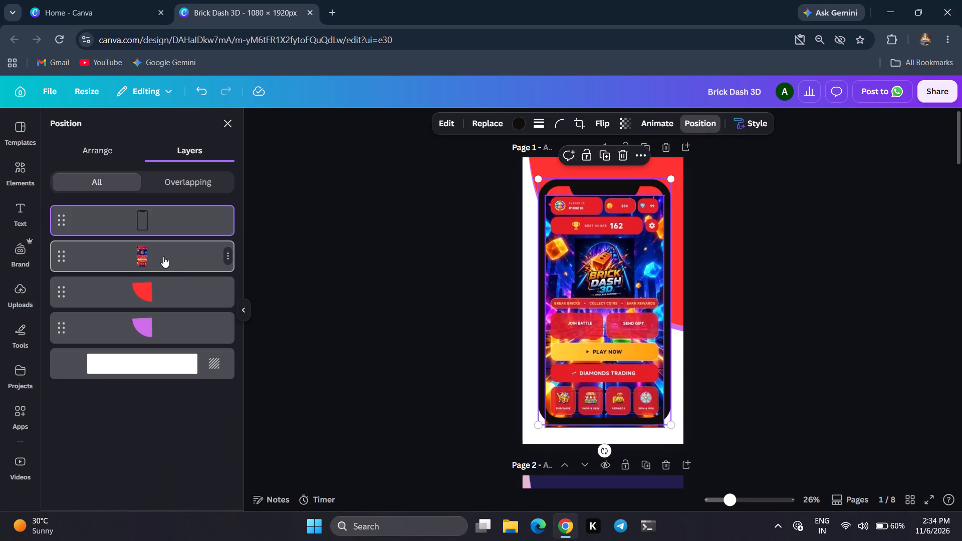
click(158, 256)
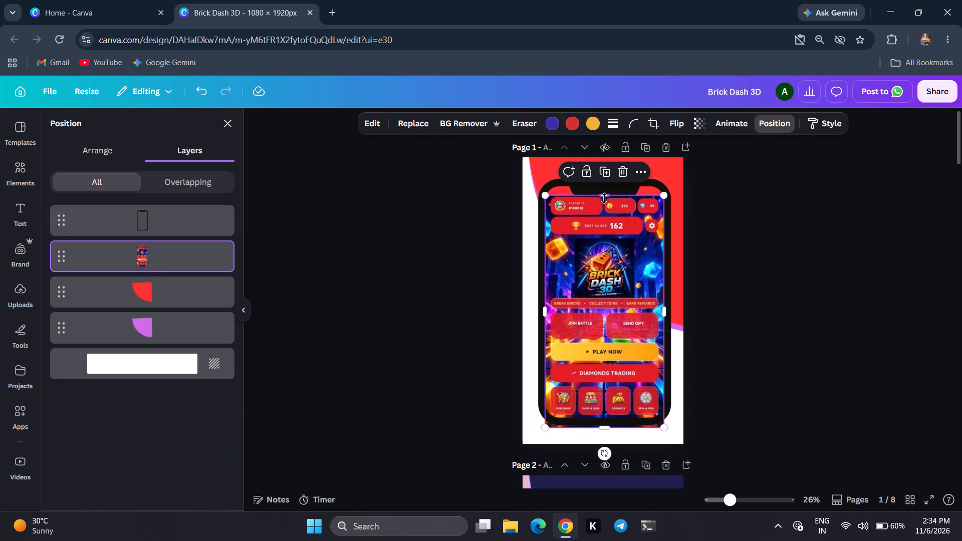
drag(604, 198, 605, 187)
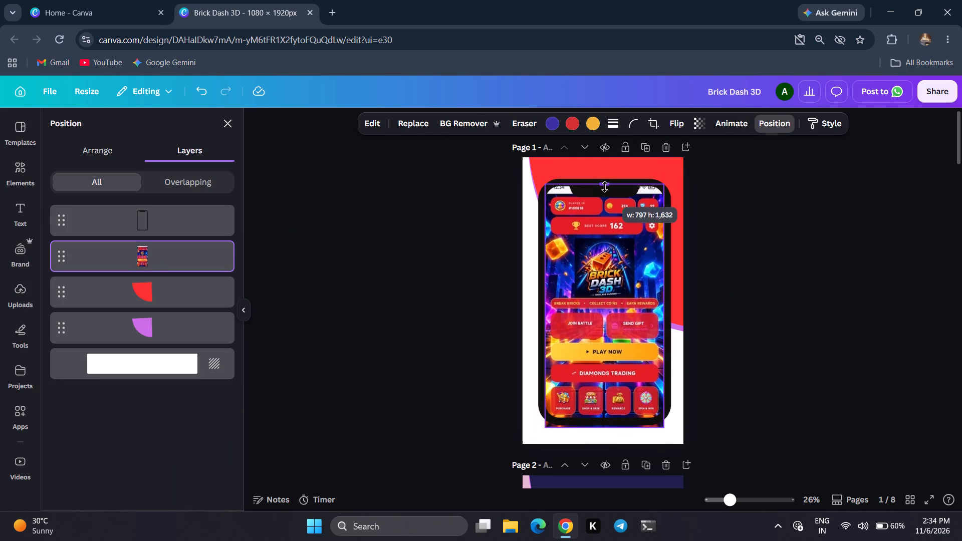
drag(605, 187, 605, 188)
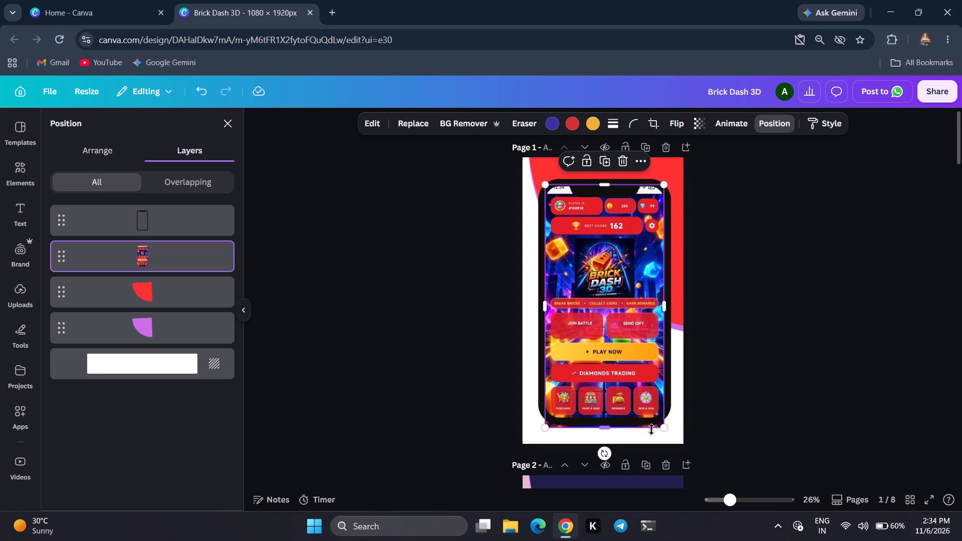
Trim the game screenshot's bottom edge so it ends inside the phone frame, at about 797 × 1,568 px.
drag(609, 428, 608, 421)
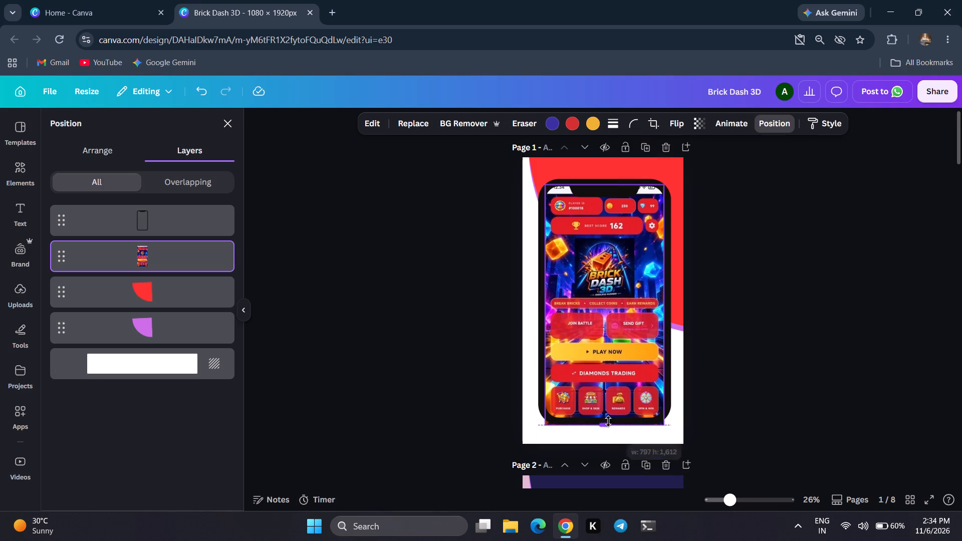
drag(608, 421, 609, 419)
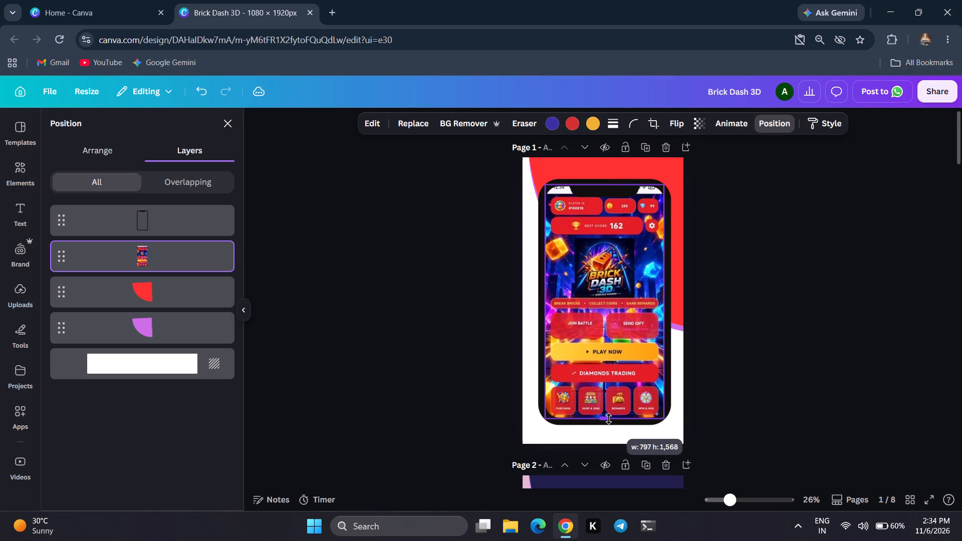
drag(609, 419, 609, 419)
click(415, 266)
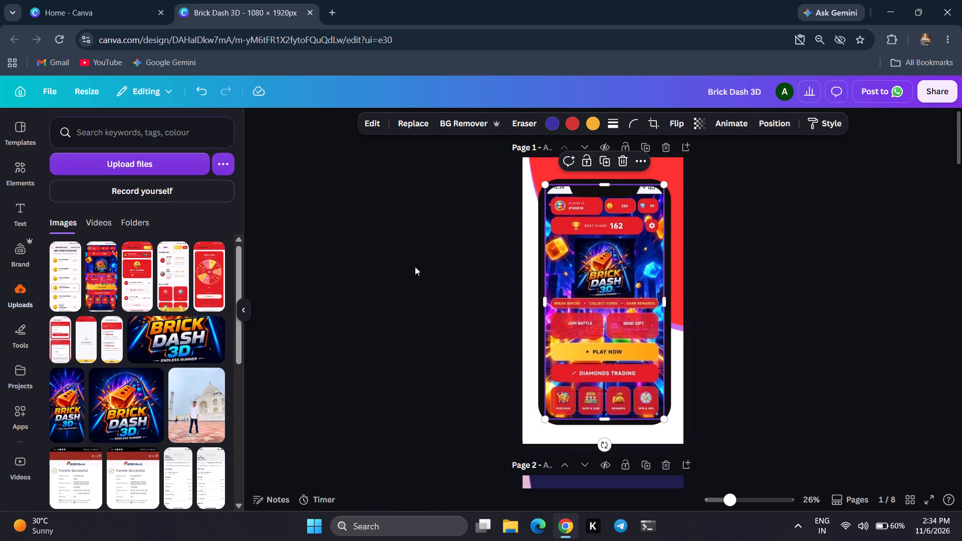
click(415, 266)
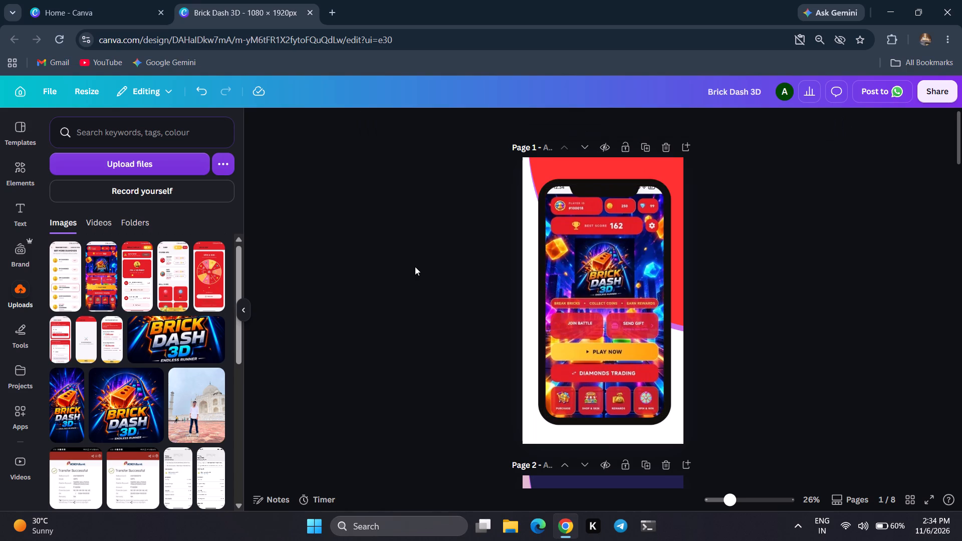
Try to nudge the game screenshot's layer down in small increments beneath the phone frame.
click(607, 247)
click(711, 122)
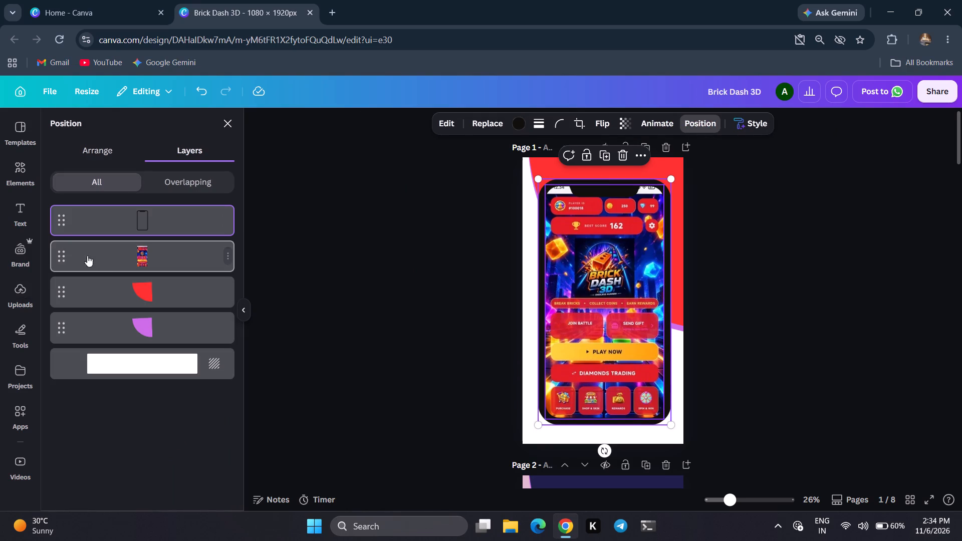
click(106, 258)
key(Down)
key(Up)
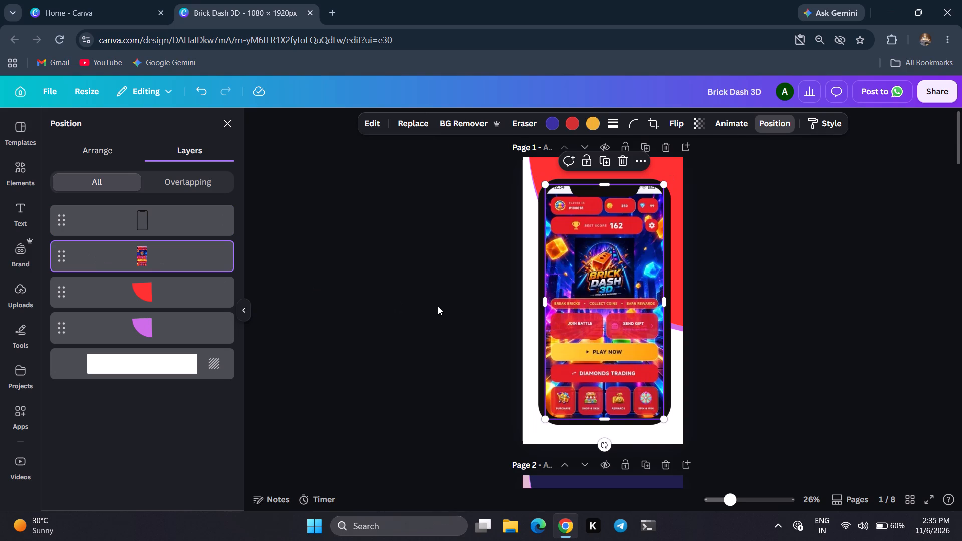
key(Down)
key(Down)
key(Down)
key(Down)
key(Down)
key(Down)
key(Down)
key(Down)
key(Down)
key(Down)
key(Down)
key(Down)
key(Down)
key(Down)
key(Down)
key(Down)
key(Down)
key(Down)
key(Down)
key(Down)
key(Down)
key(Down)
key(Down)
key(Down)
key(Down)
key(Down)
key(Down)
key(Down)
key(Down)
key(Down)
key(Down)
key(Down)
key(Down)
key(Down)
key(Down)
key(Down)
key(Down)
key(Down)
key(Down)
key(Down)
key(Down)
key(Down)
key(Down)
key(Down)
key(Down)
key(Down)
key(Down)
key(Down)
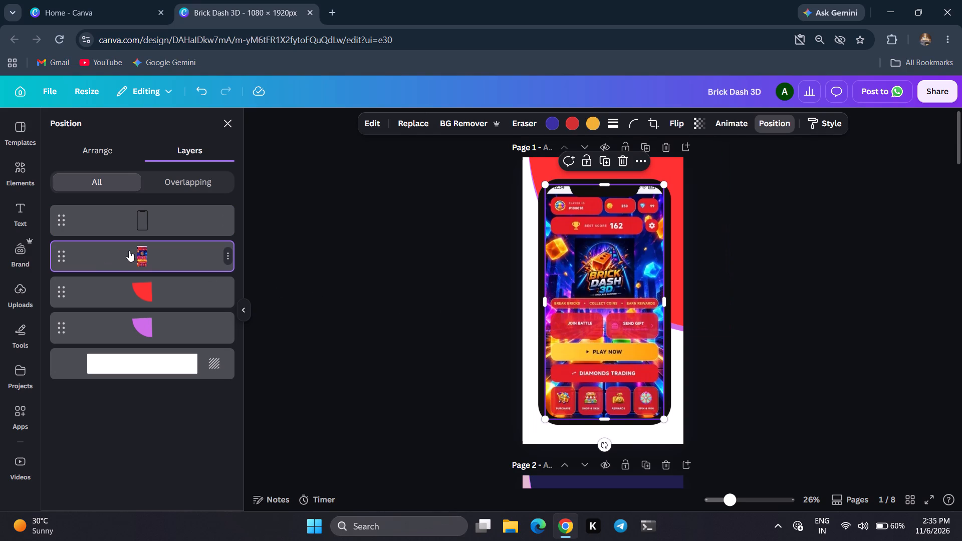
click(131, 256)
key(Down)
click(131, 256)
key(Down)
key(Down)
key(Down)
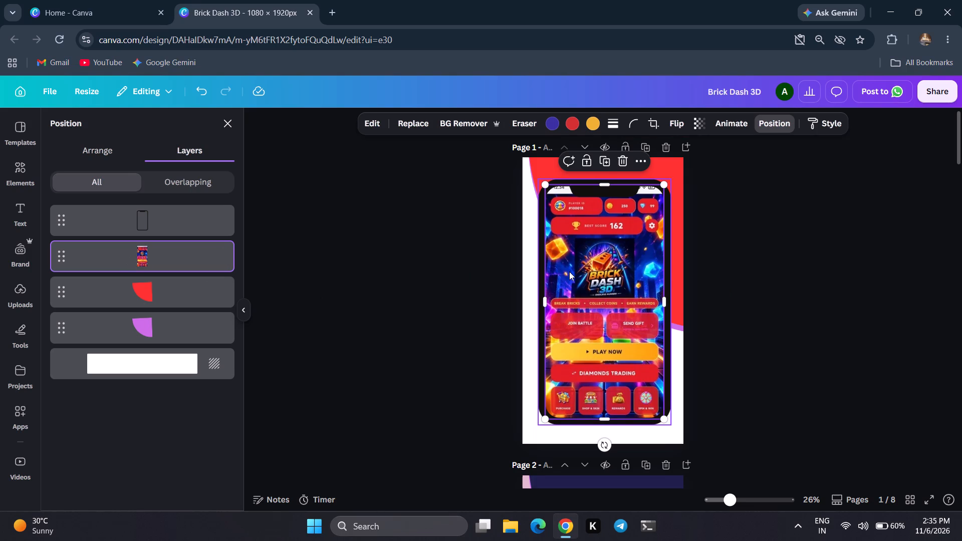
Reposition the game screenshot slightly lower inside the phone frame and extend its top edge up behind the notch.
click(569, 272)
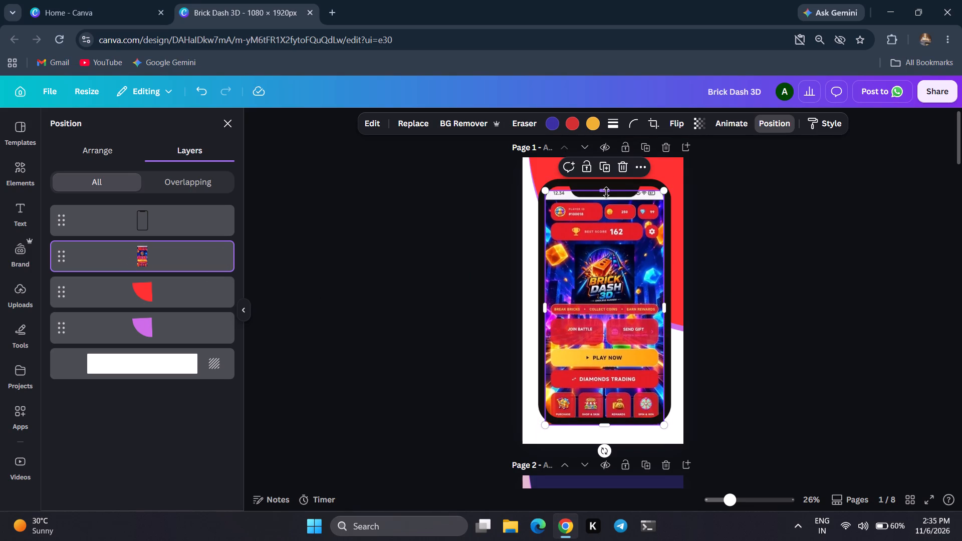
click(606, 192)
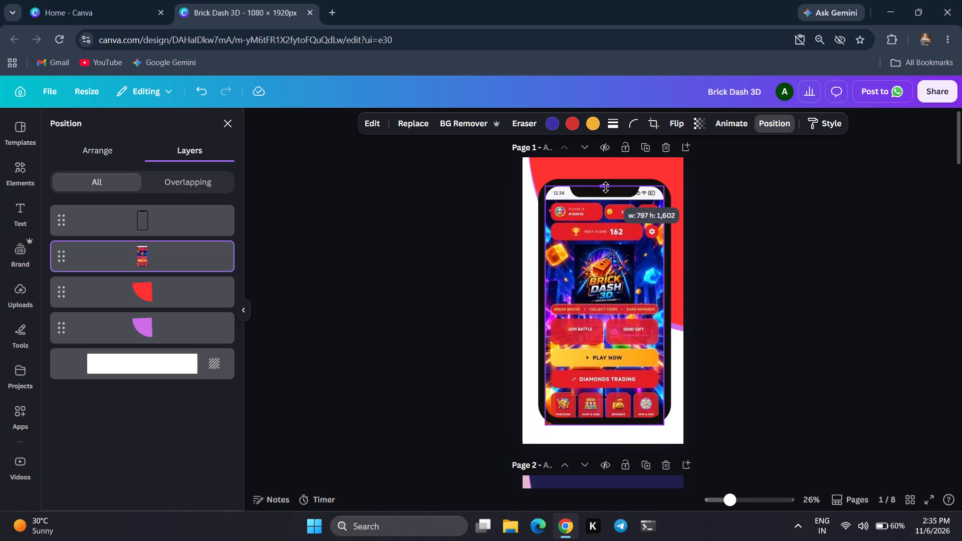
click(618, 266)
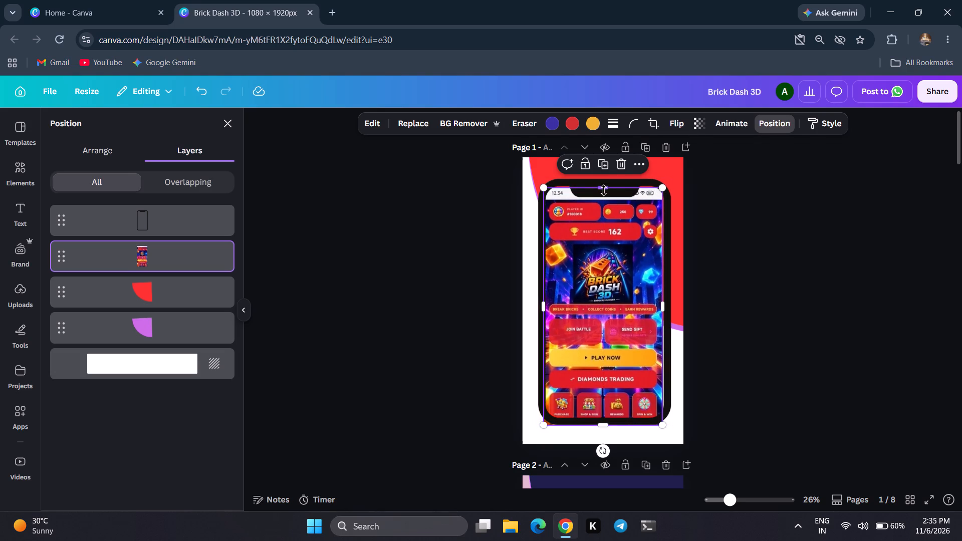
click(604, 190)
click(465, 272)
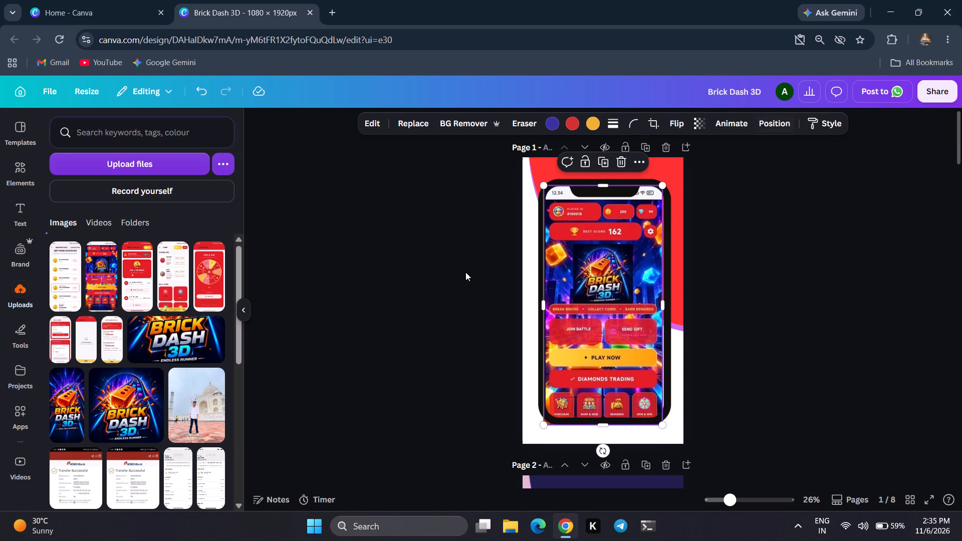
Trim the game screenshot's bottom edge to end within the phone frame's lower border.
drag(602, 425, 602, 420)
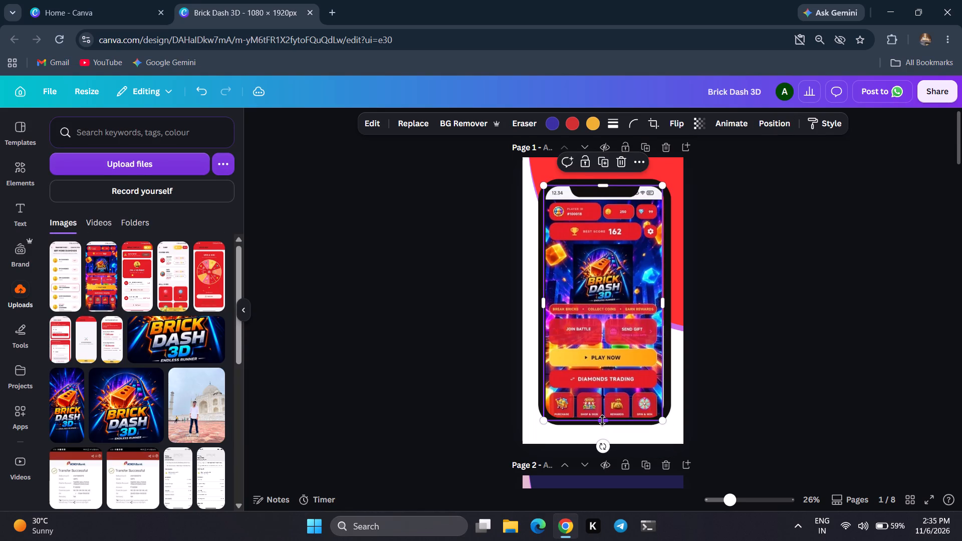
click(757, 410)
Nudge the phone frame slightly left over the game screenshot.
click(631, 360)
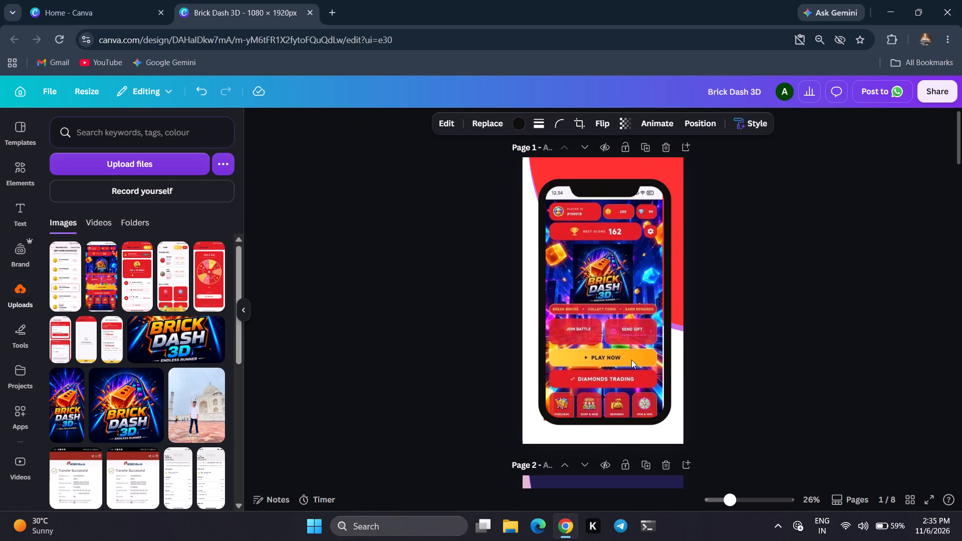
key(Right)
key(Left)
key(Left)
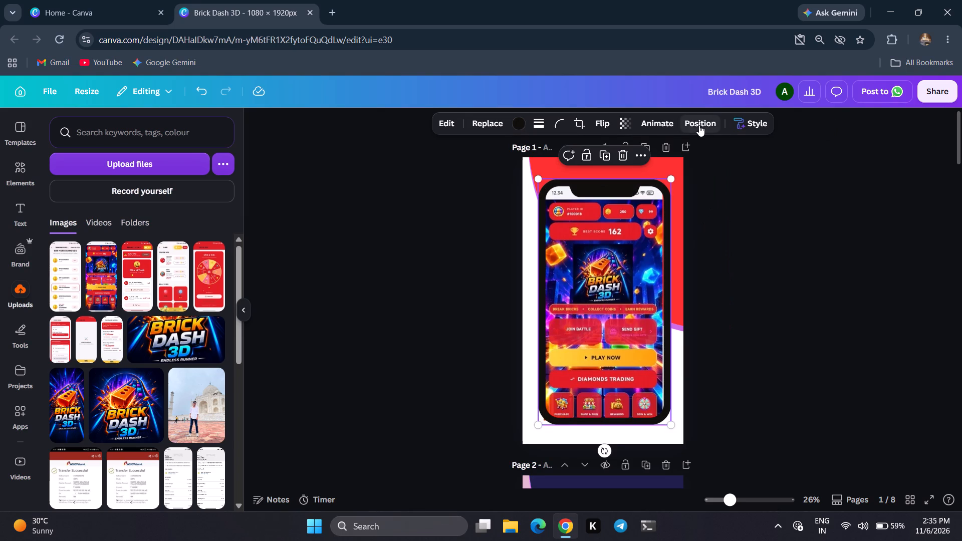
Widen the game screenshot slightly at its right edge and shift it right to centre it within the phone frame.
click(697, 124)
click(141, 264)
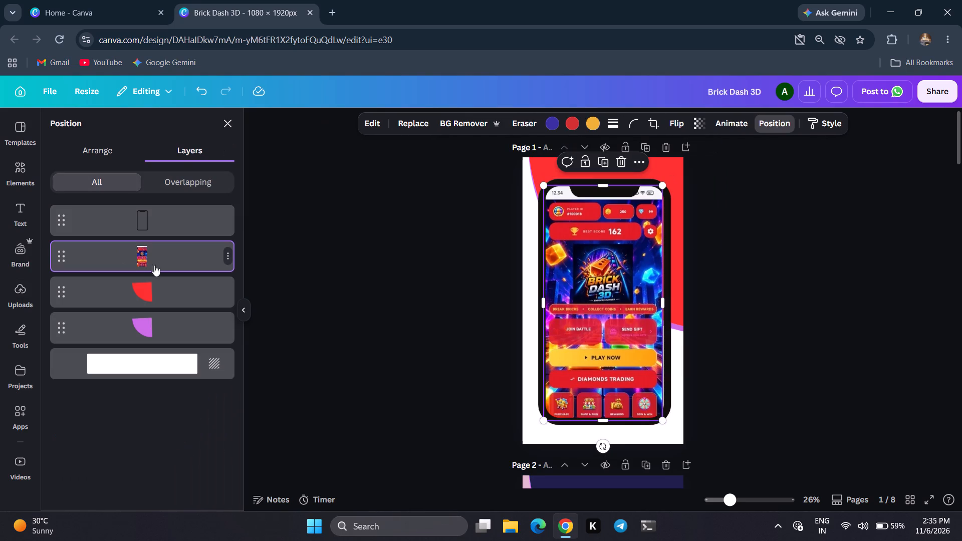
key(Right)
key(Right)
key(Right)
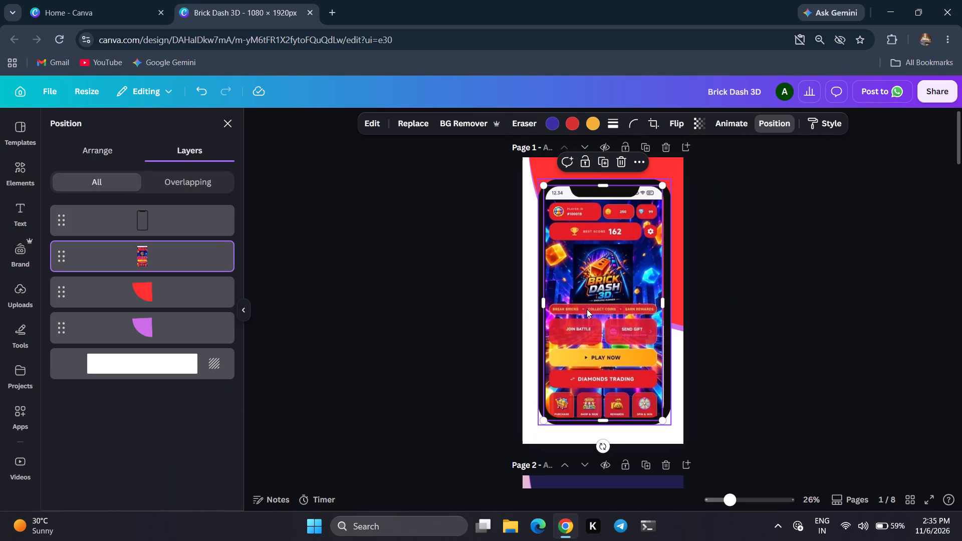
click(663, 300)
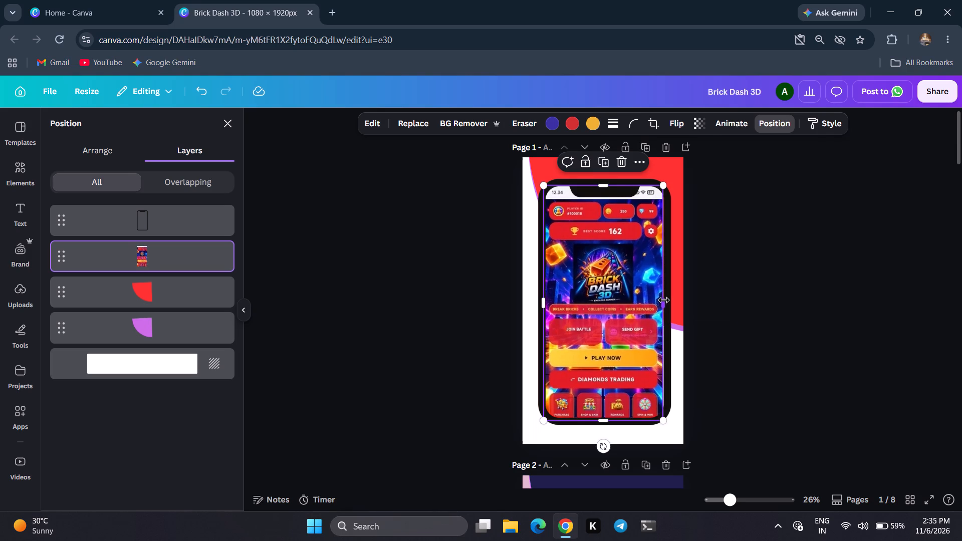
click(608, 289)
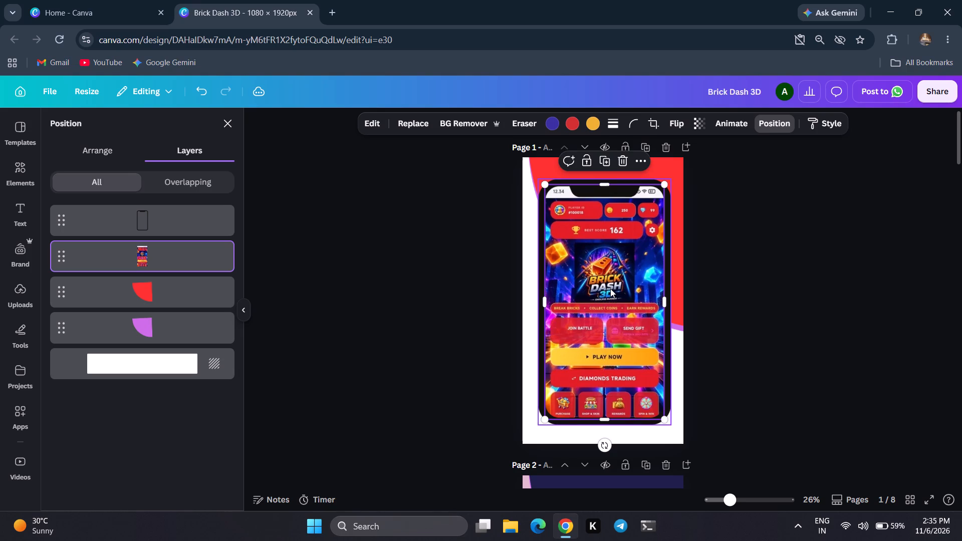
click(762, 320)
click(762, 320)
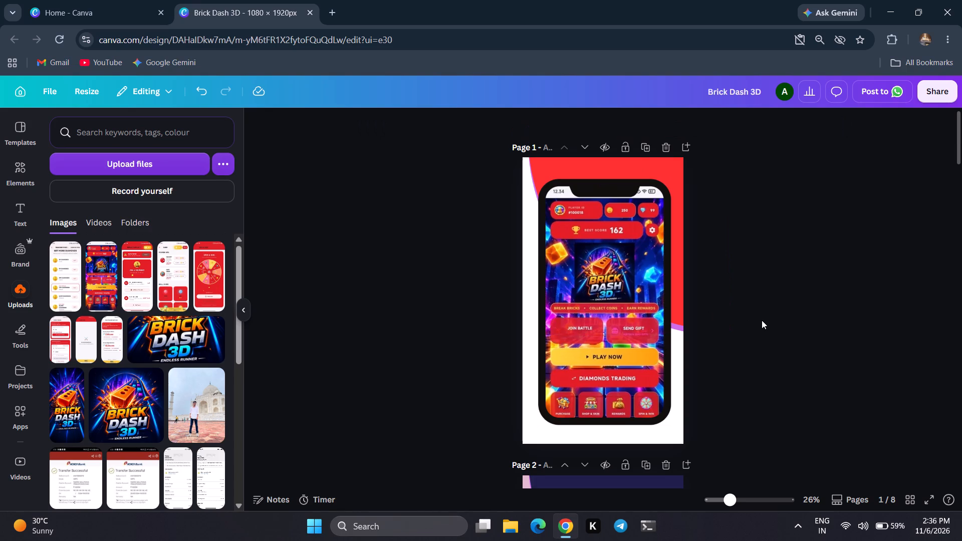
Delete all the leftover template pages after page 1.
drag(957, 160, 954, 207)
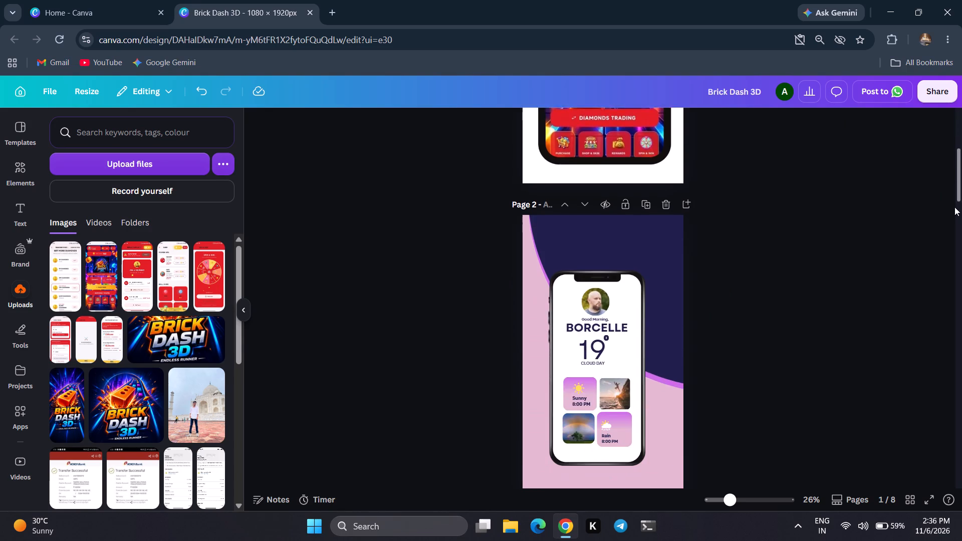
drag(954, 207, 954, 208)
click(666, 129)
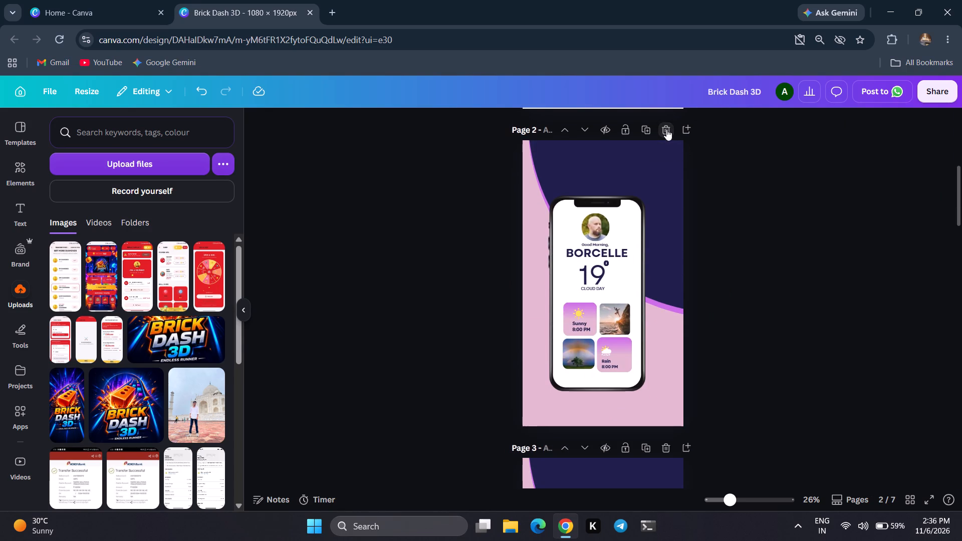
triple_click(666, 129)
double_click(666, 129)
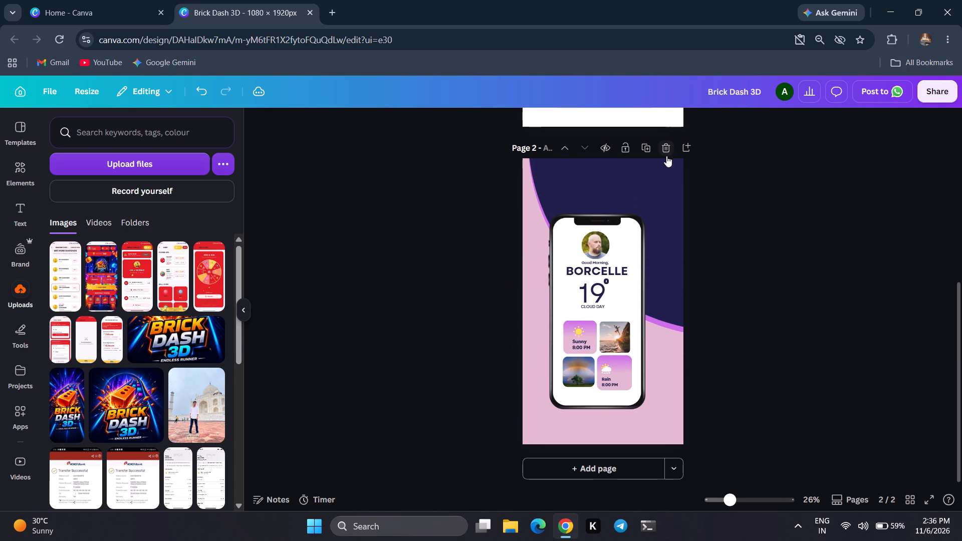
click(664, 149)
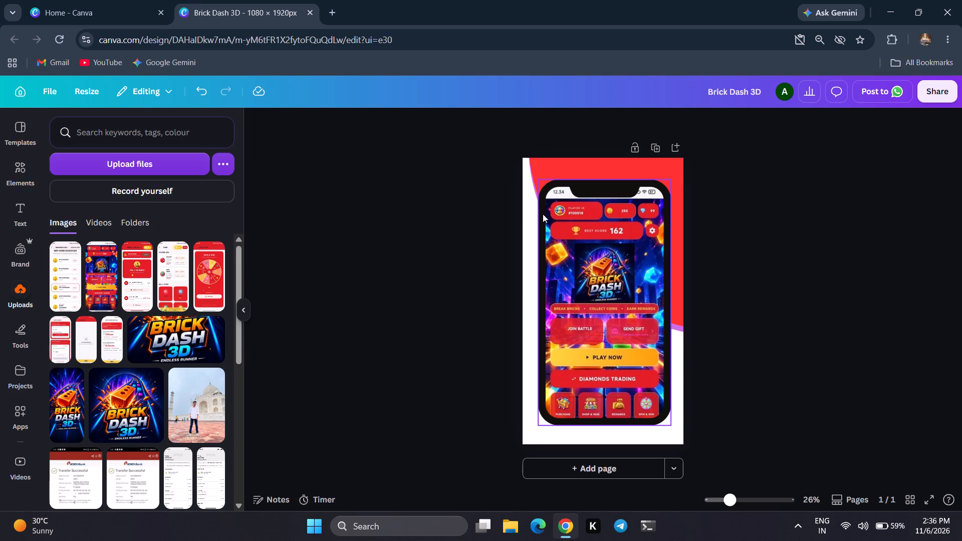
Duplicate the phone mockup page to create page 2.
right_click(556, 439)
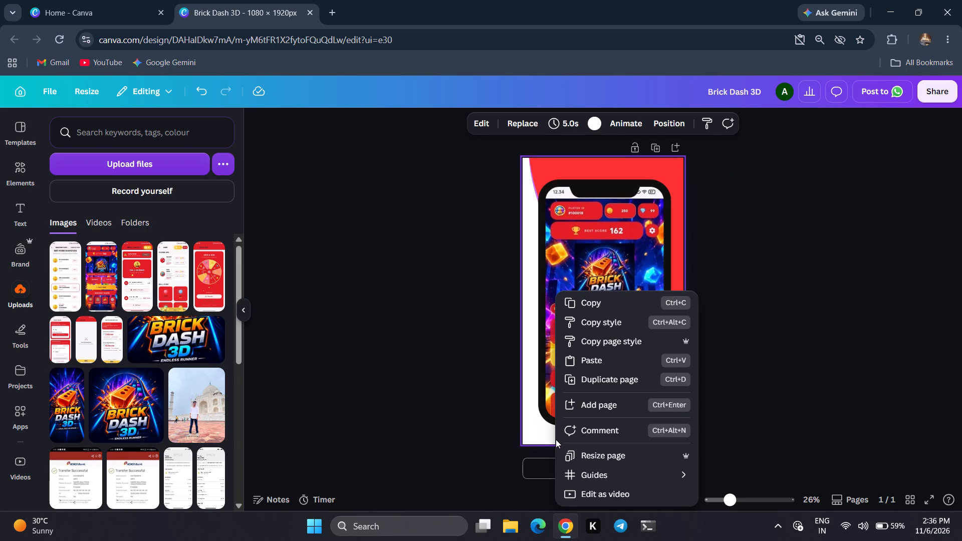
click(593, 378)
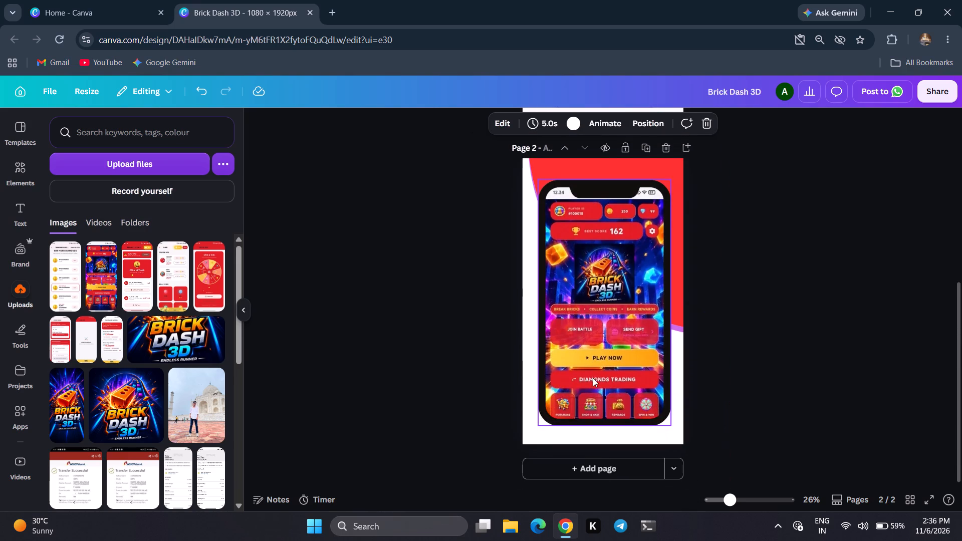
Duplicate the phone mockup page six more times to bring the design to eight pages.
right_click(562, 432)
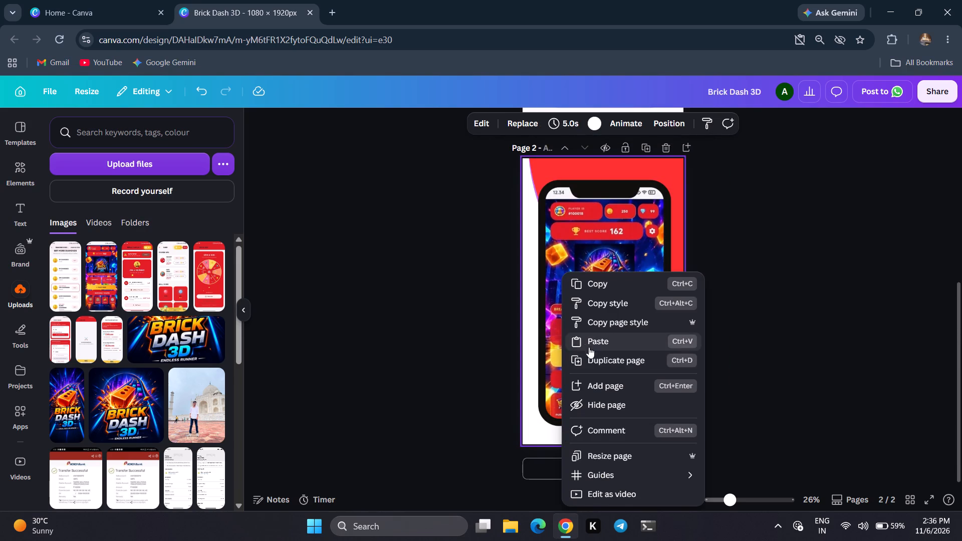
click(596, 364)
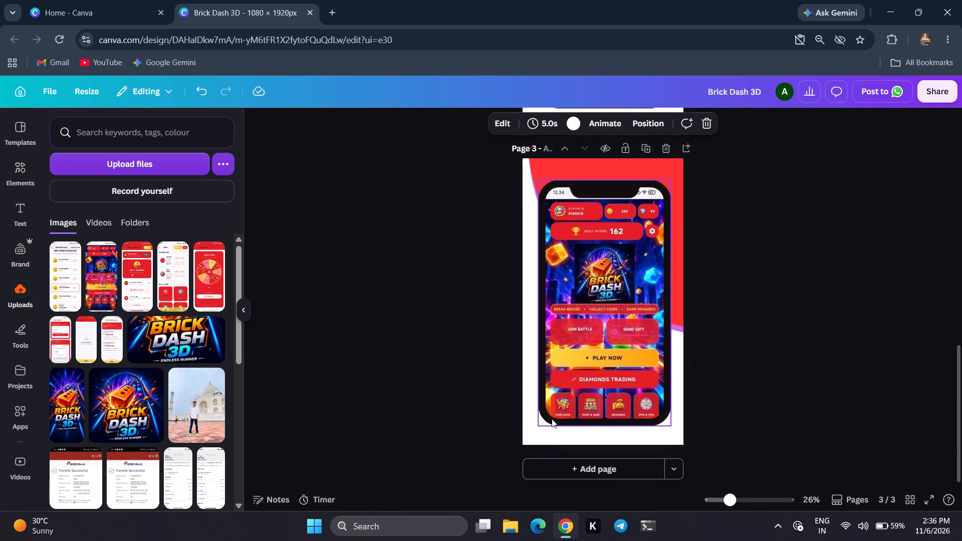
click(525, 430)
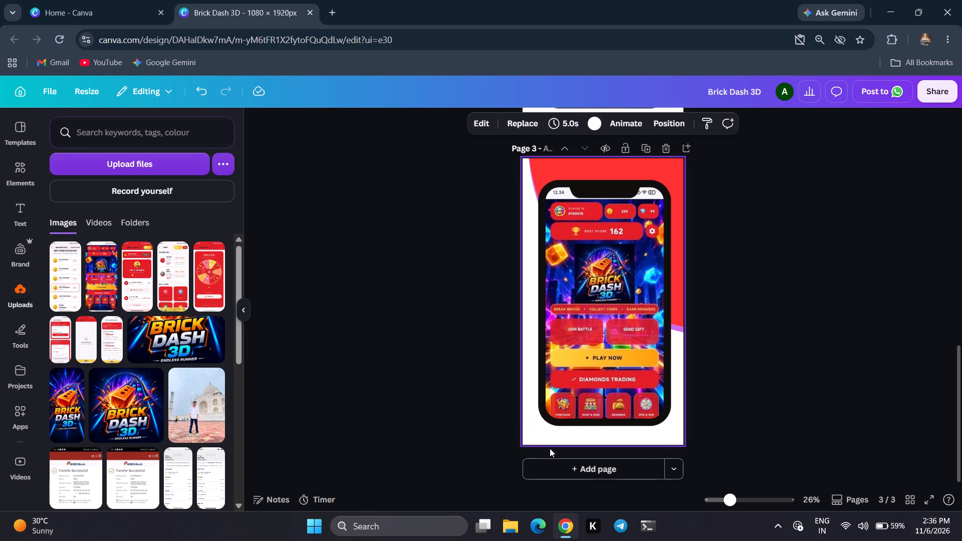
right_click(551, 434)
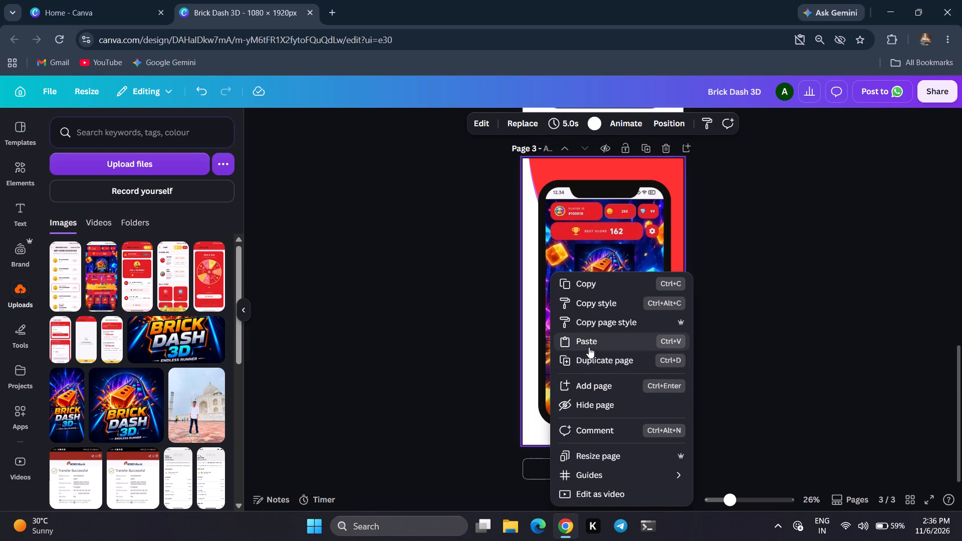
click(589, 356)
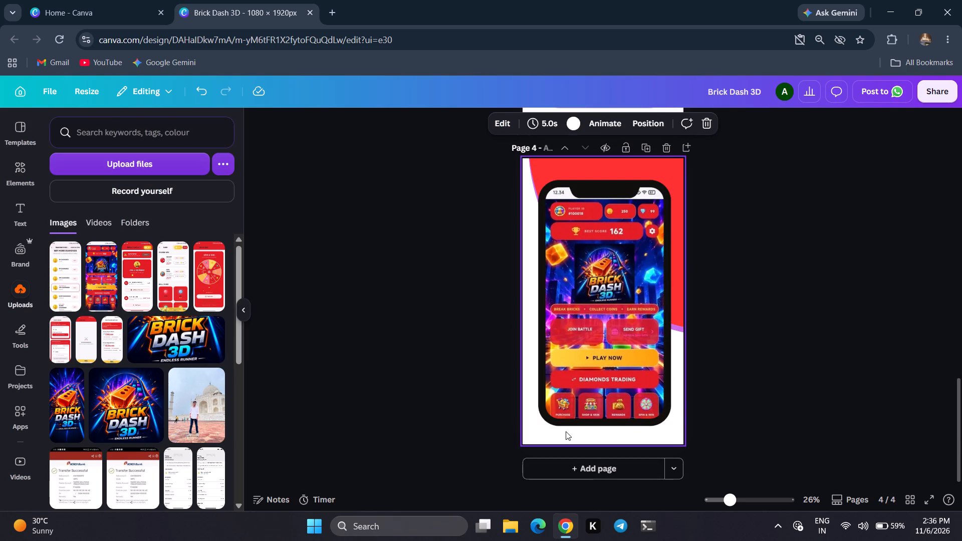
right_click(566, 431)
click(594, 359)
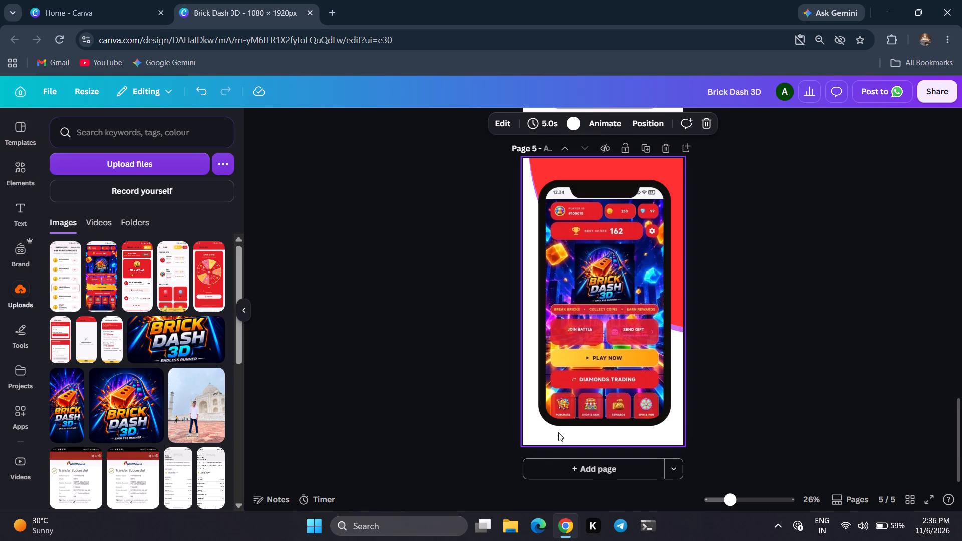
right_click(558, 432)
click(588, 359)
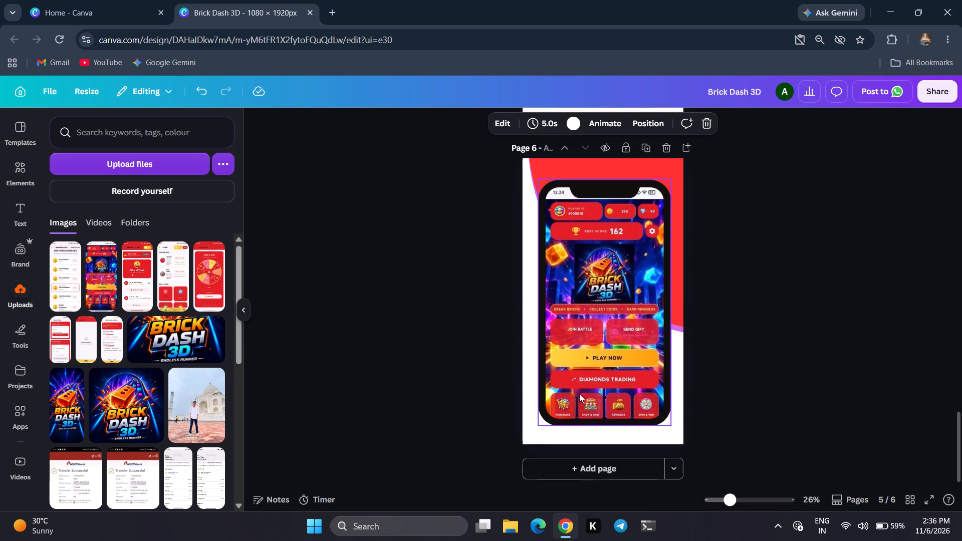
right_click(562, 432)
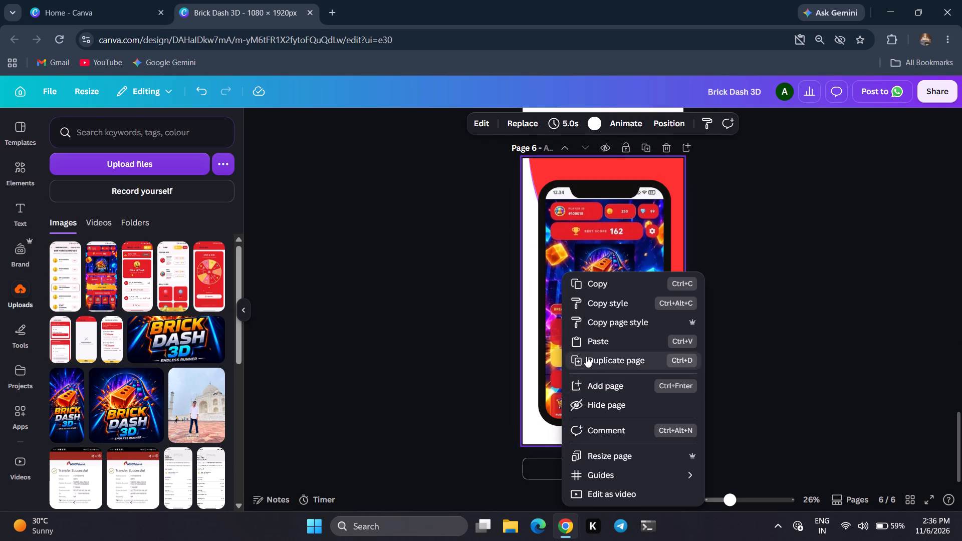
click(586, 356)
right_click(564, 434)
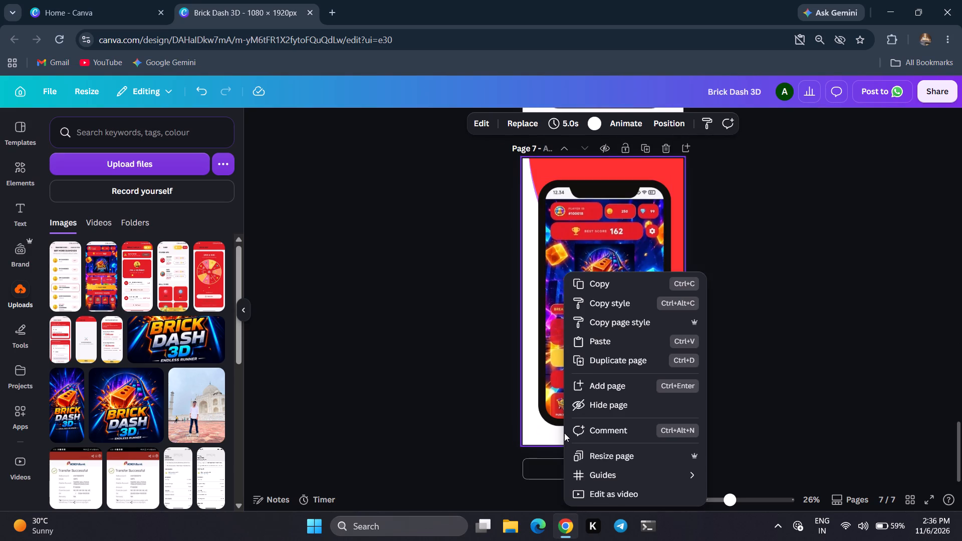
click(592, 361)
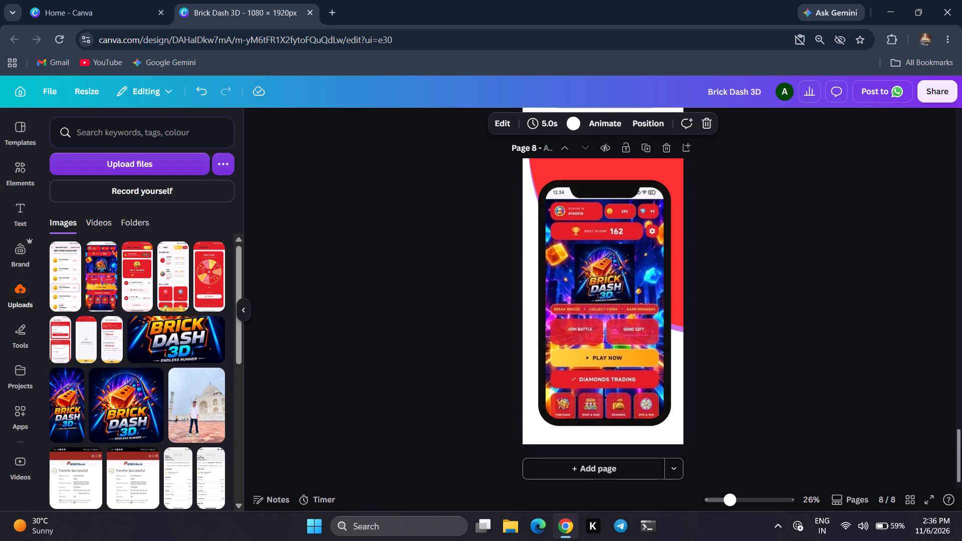
On page 1, nudge the phone frame and game screenshot together down towards the page's bottom edge and very slightly left.
drag(958, 450, 958, 198)
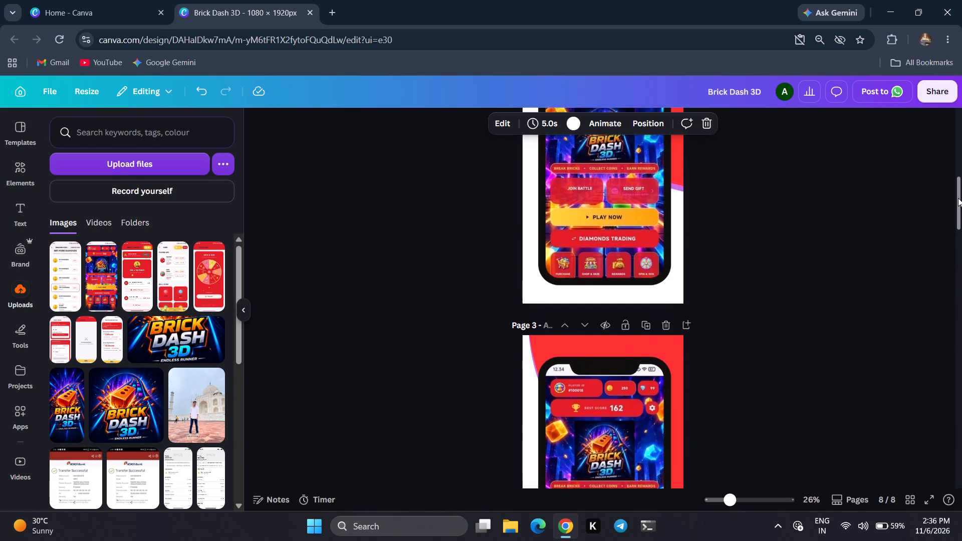
drag(958, 198, 960, 121)
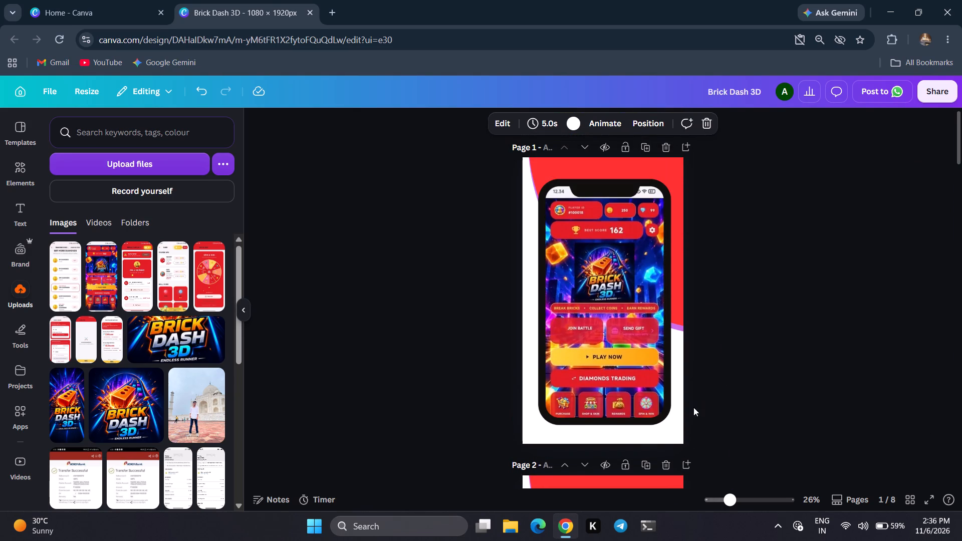
drag(668, 430, 598, 396)
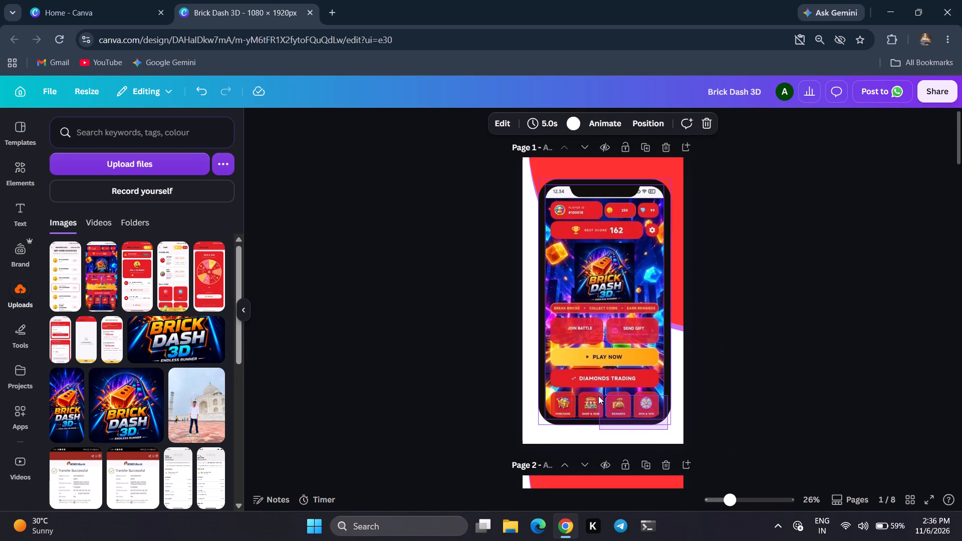
drag(598, 396, 535, 335)
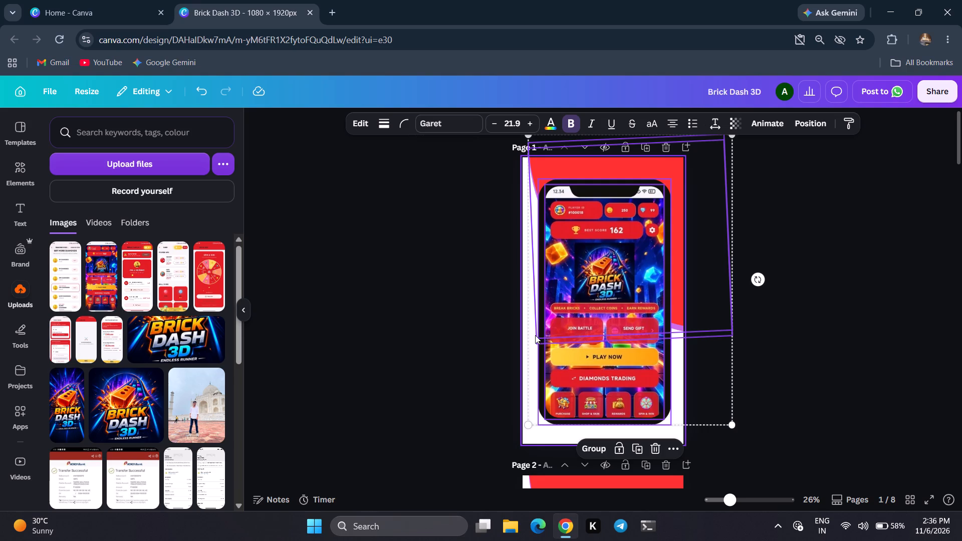
click(437, 330)
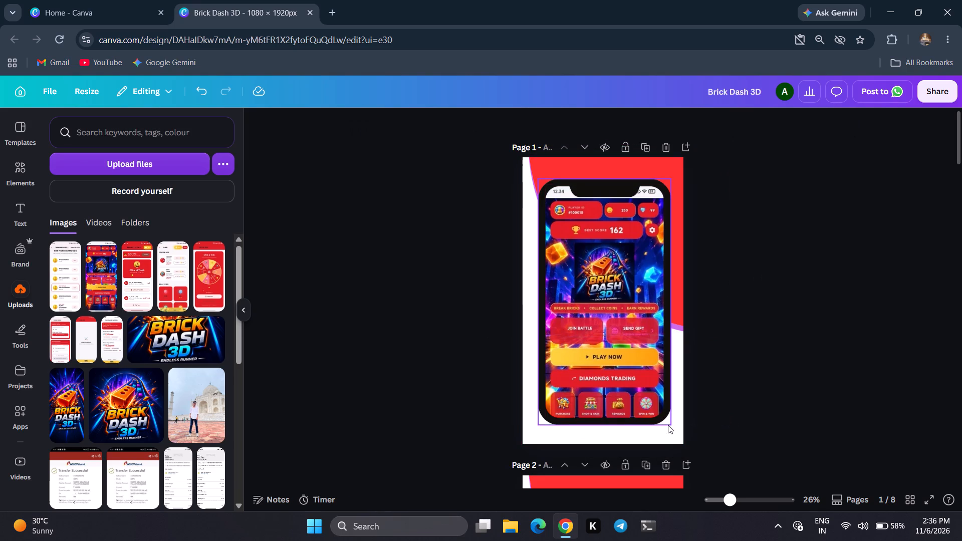
drag(671, 434, 611, 388)
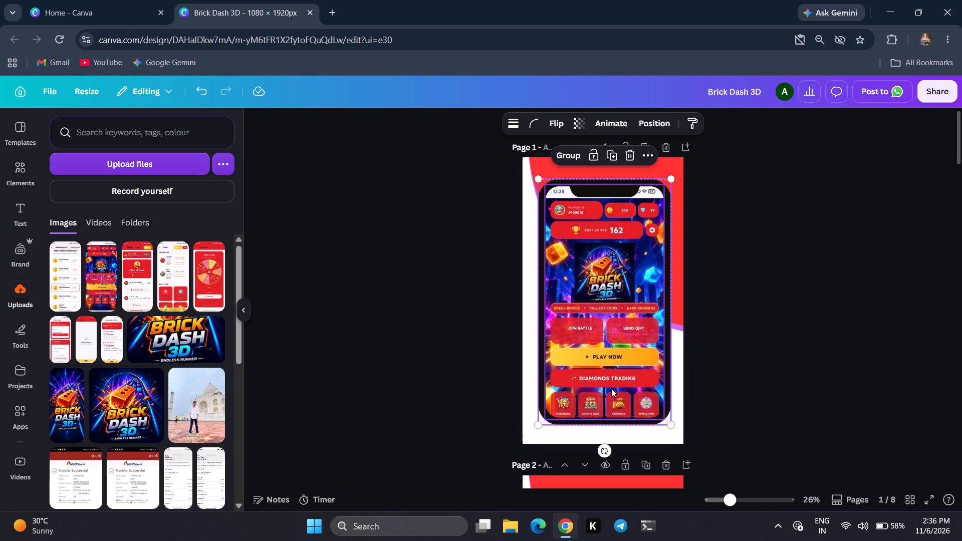
key(Down)
key(Down)
key(Down)
key(Down)
key(Down)
key(Down)
key(Down)
key(Down)
key(Down)
key(Down)
key(Down)
key(Down)
key(Down)
key(Down)
key(Down)
key(Down)
key(Down)
key(Down)
key(Down)
key(Down)
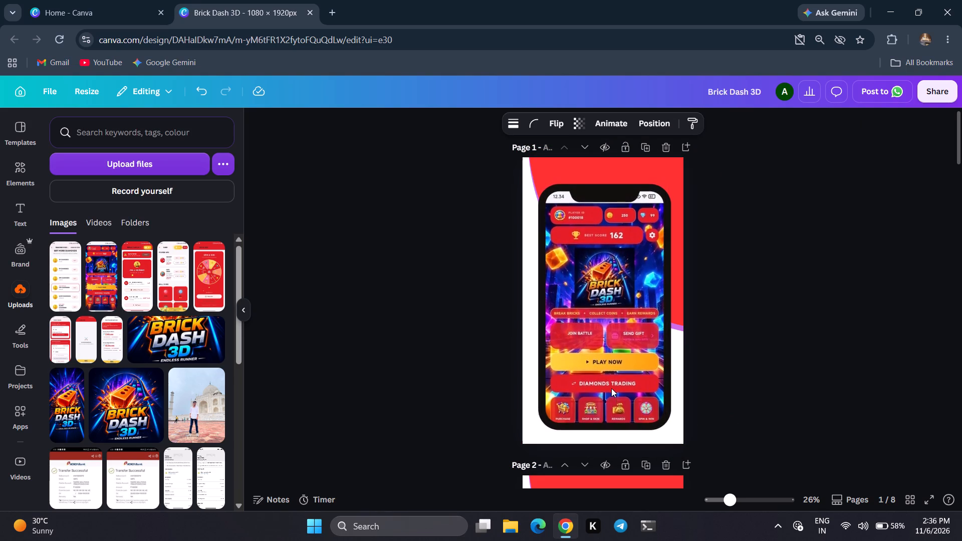
key(Right)
key(Right)
key(Right)
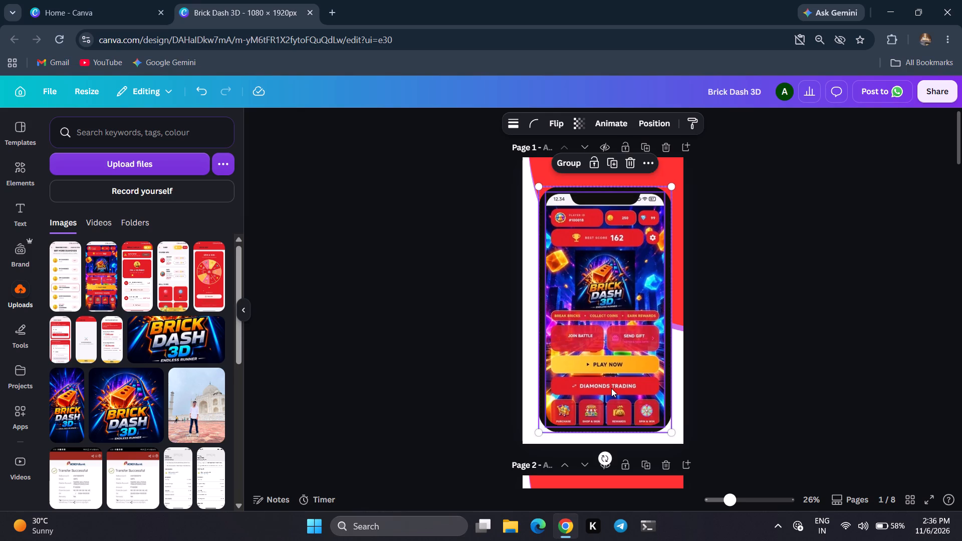
key(Left)
key(Left)
key(Left)
key(Left)
key(Left)
key(Left)
key(Left)
key(Left)
key(Down)
key(Down)
key(Down)
key(Down)
key(Down)
key(Down)
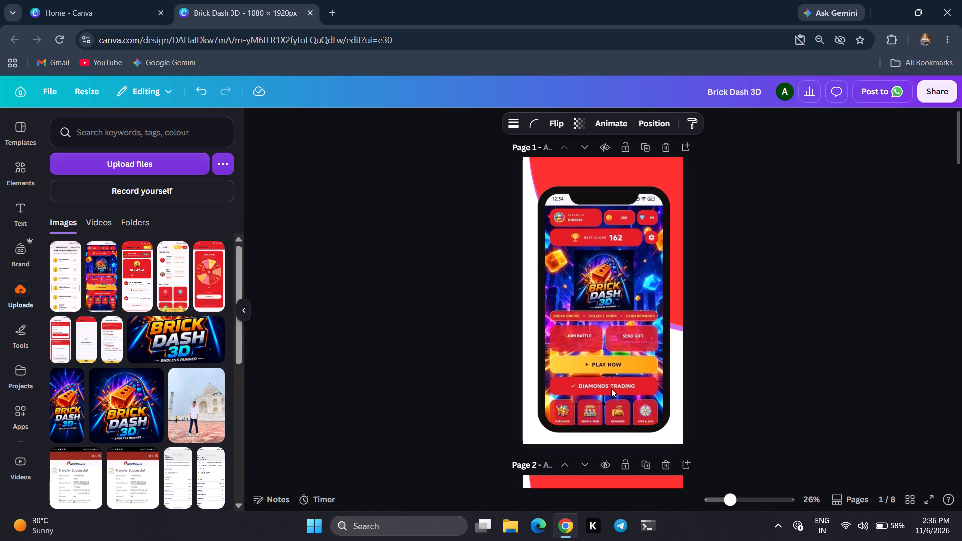
key(Down)
key(Down)
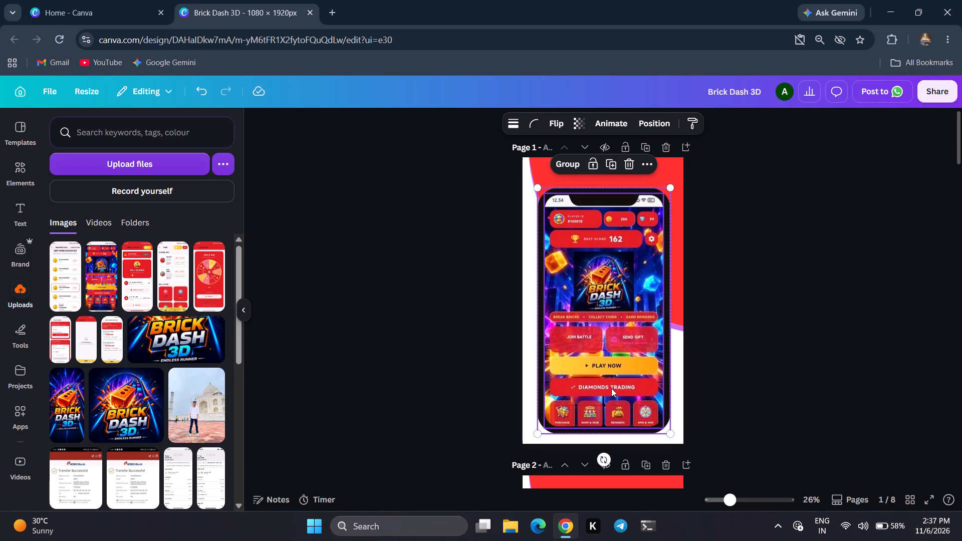
click(728, 394)
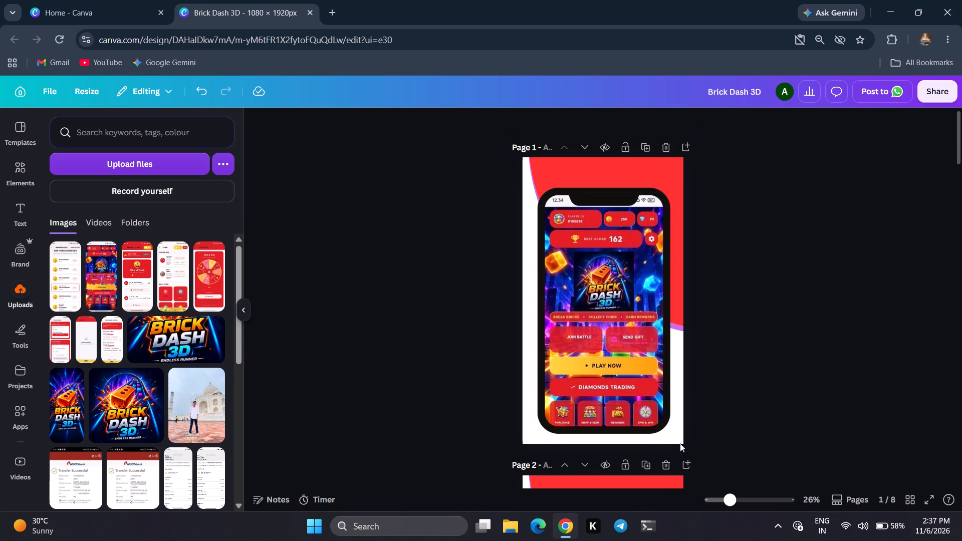
Delete pages 2 to 8, keeping only the repositioned phone mockup page.
triple_click(670, 465)
triple_click(670, 465)
double_click(670, 465)
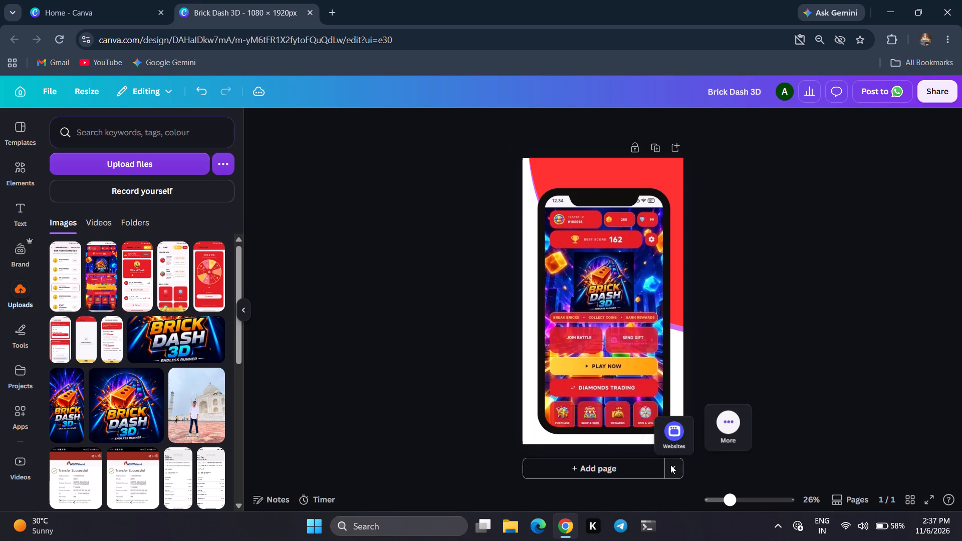
click(799, 463)
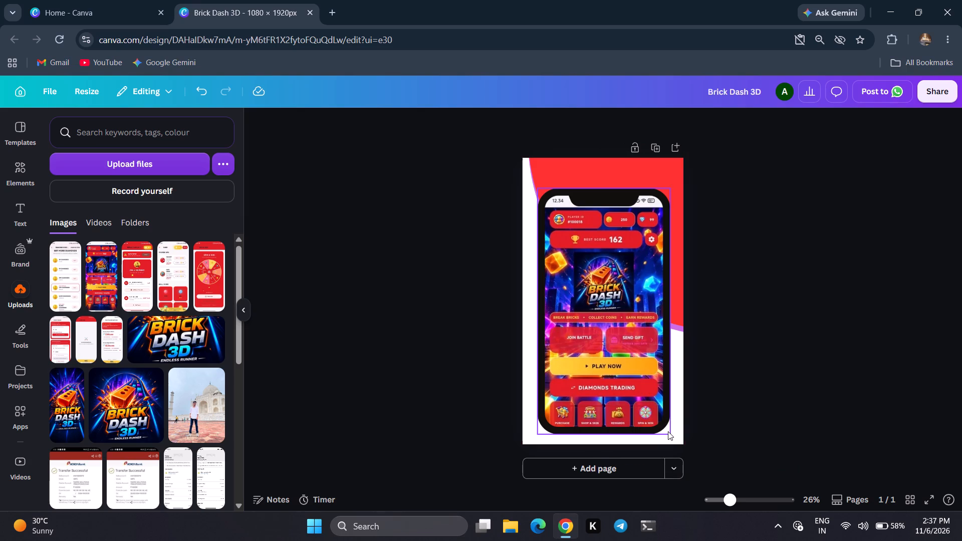
Duplicate the repositioned phone mockup page seven times to make an eight-page design.
right_click(673, 432)
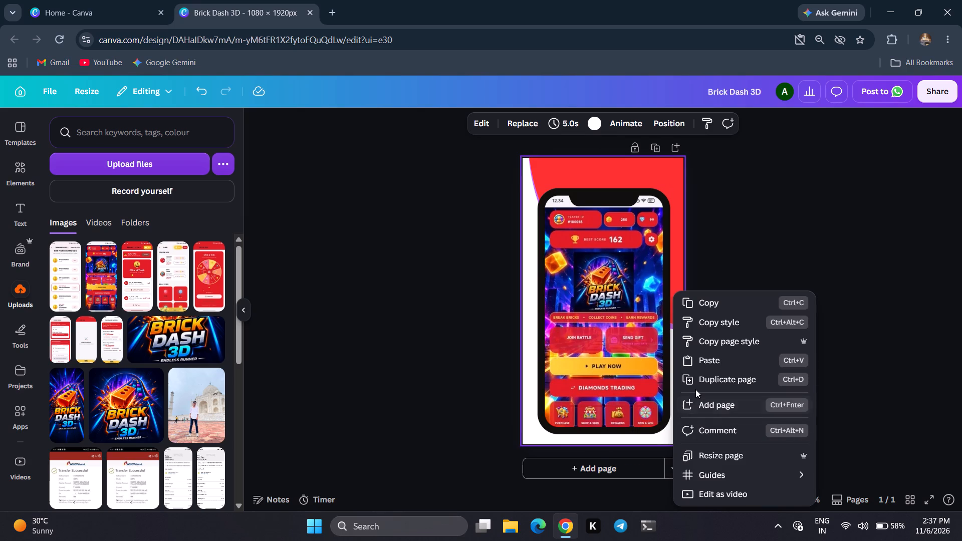
click(696, 382)
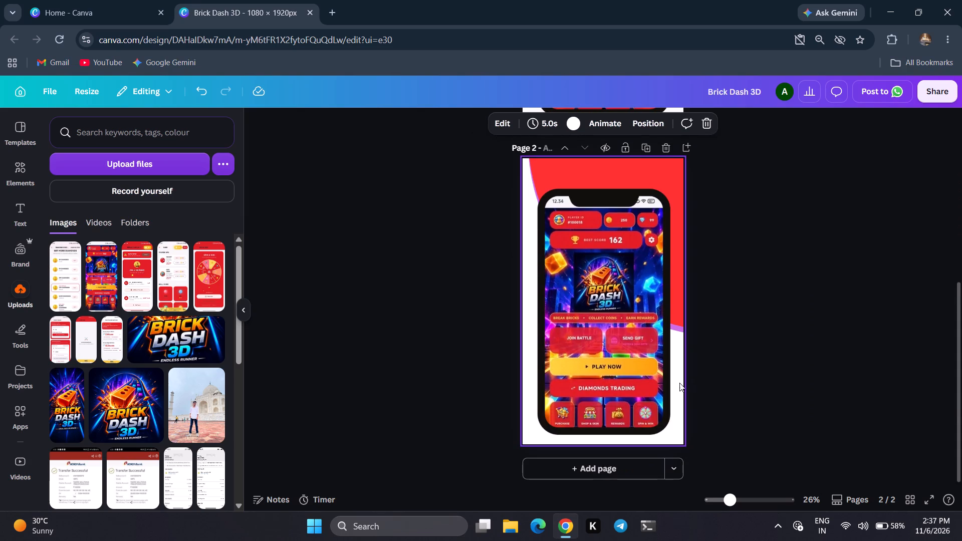
right_click(674, 384)
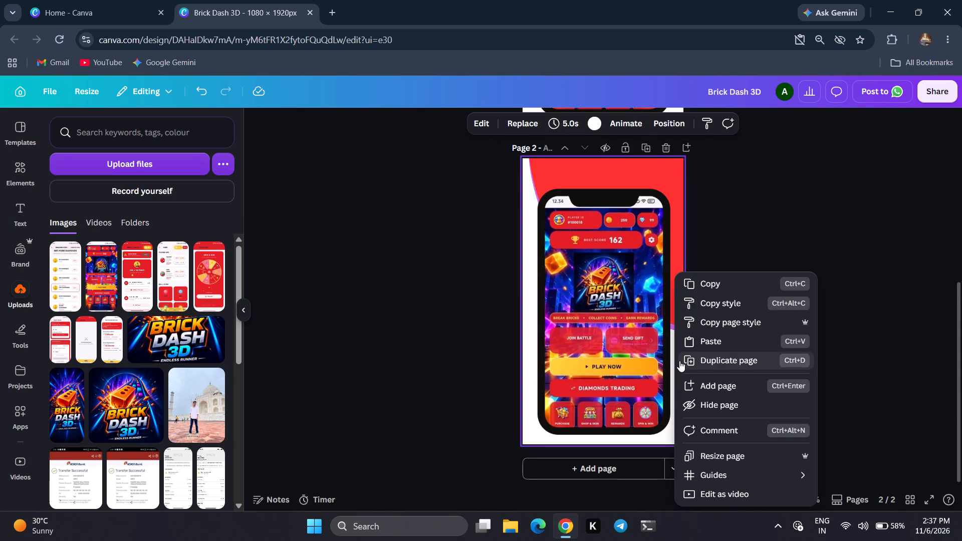
click(679, 361)
right_click(679, 361)
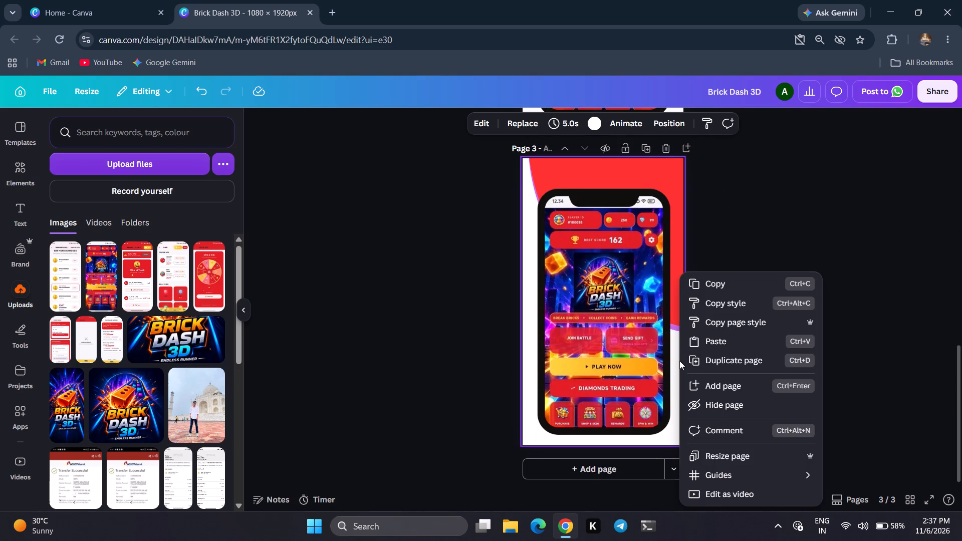
click(689, 362)
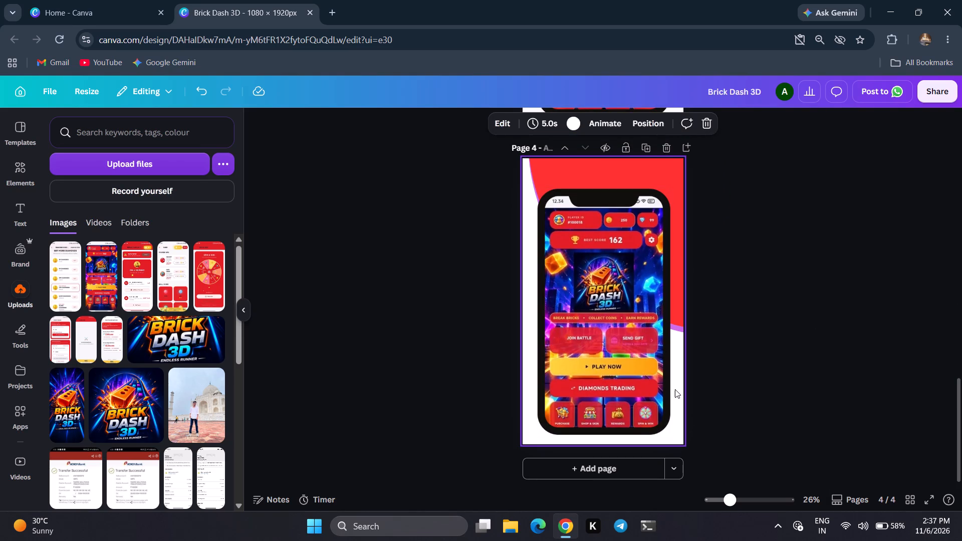
right_click(675, 389)
click(689, 356)
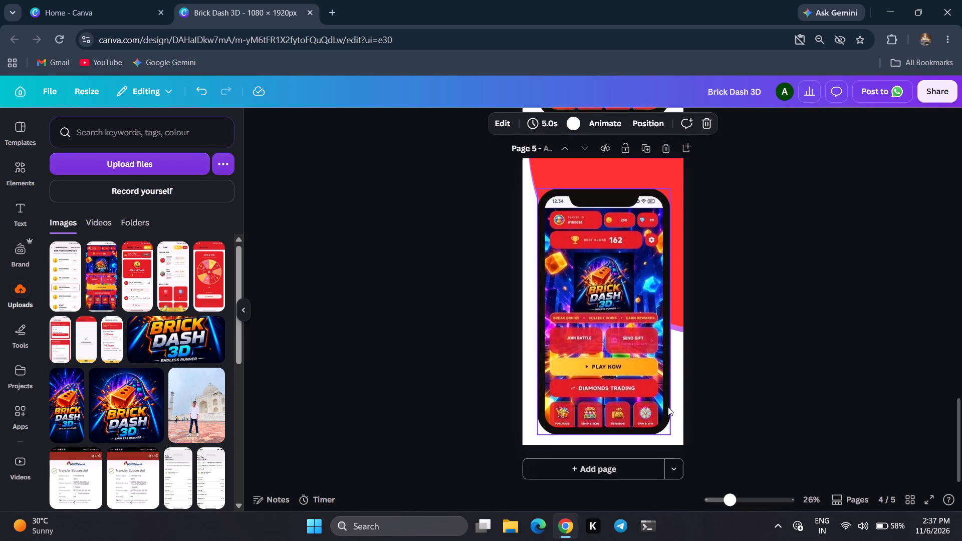
right_click(671, 423)
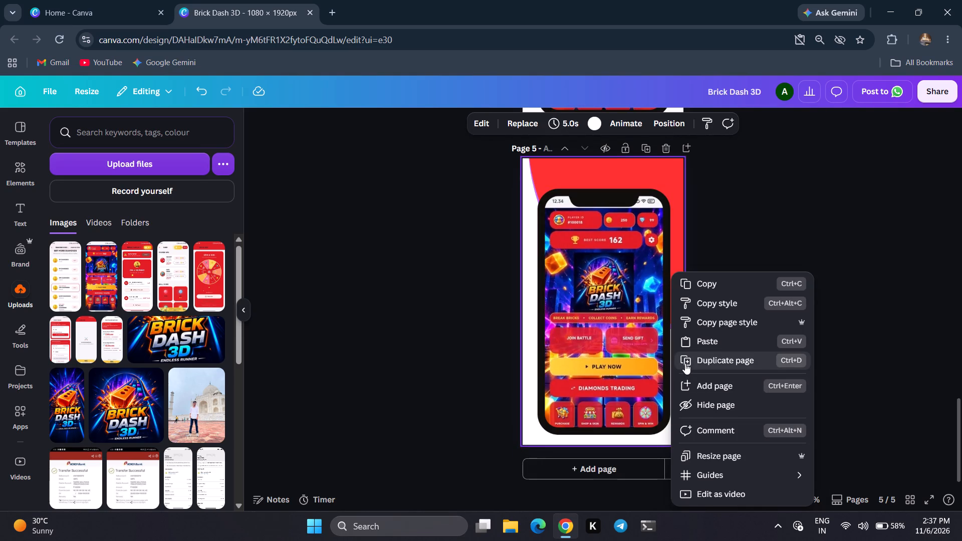
click(685, 363)
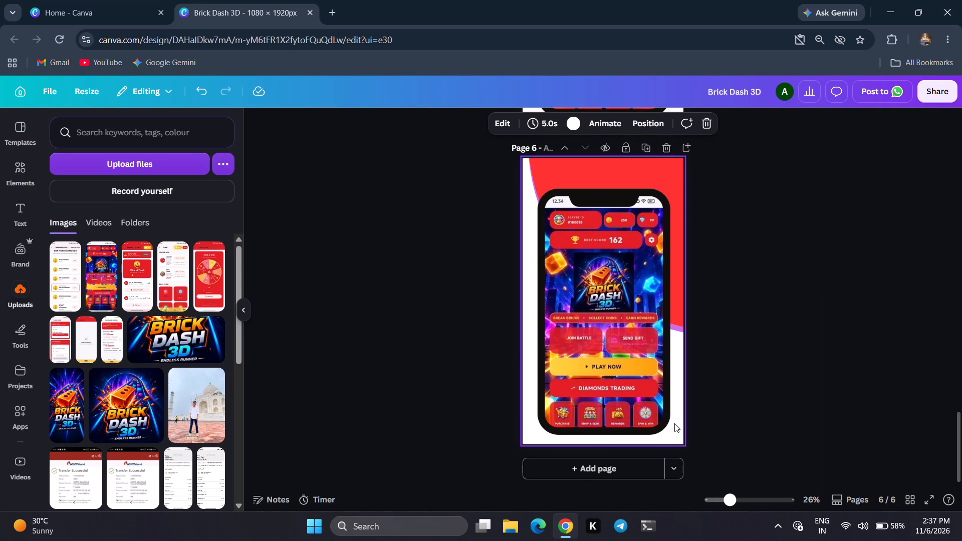
right_click(674, 423)
click(684, 362)
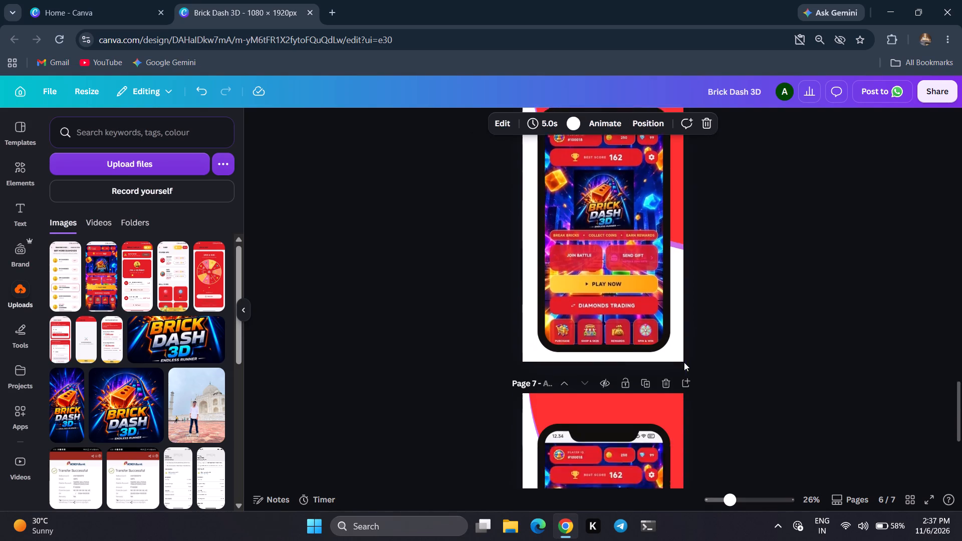
right_click(673, 412)
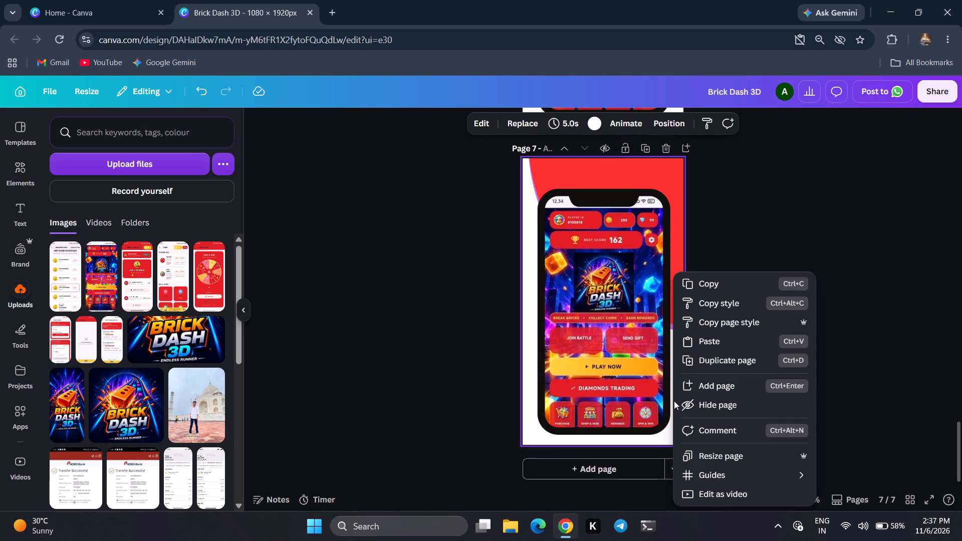
click(689, 357)
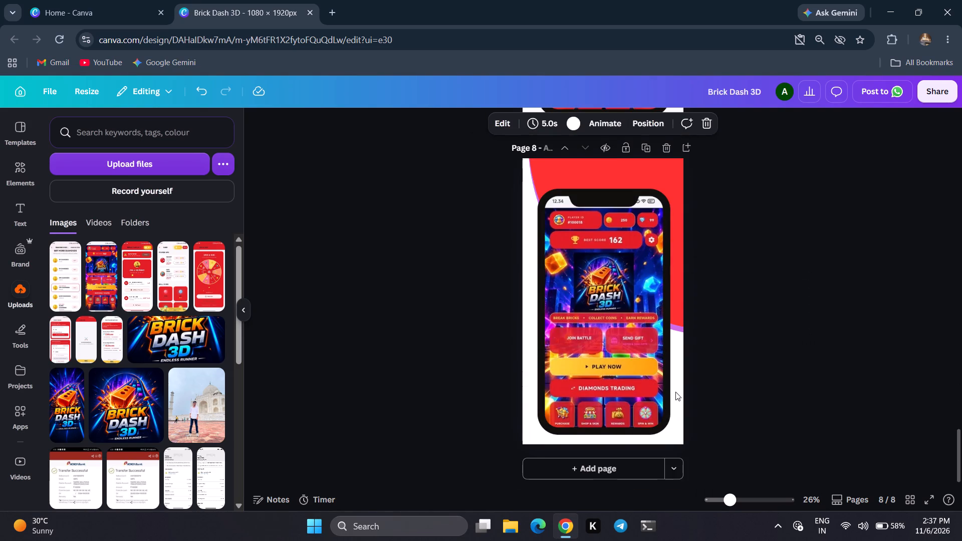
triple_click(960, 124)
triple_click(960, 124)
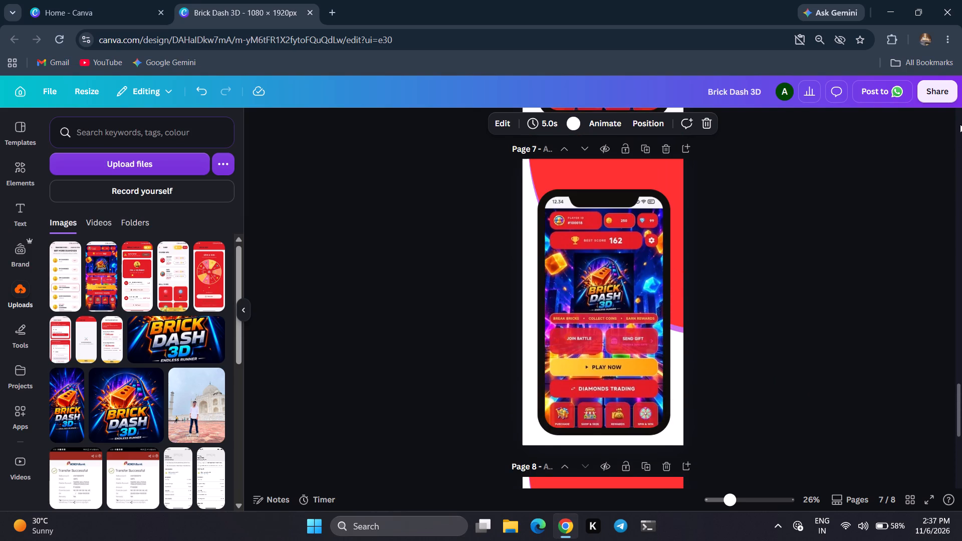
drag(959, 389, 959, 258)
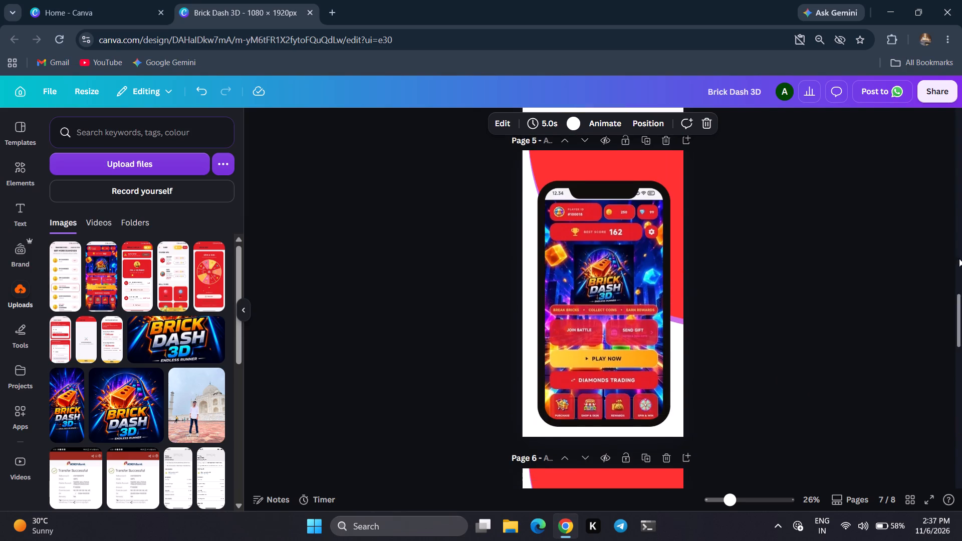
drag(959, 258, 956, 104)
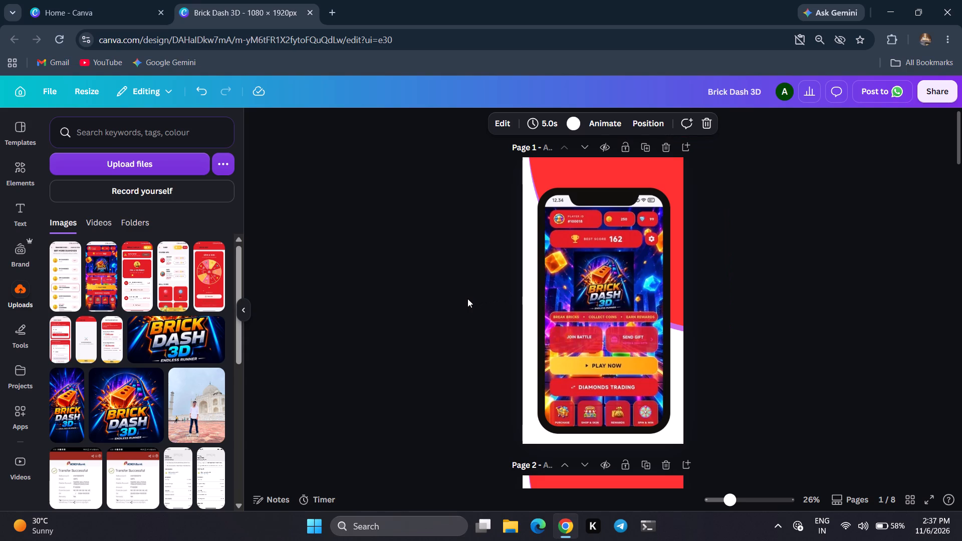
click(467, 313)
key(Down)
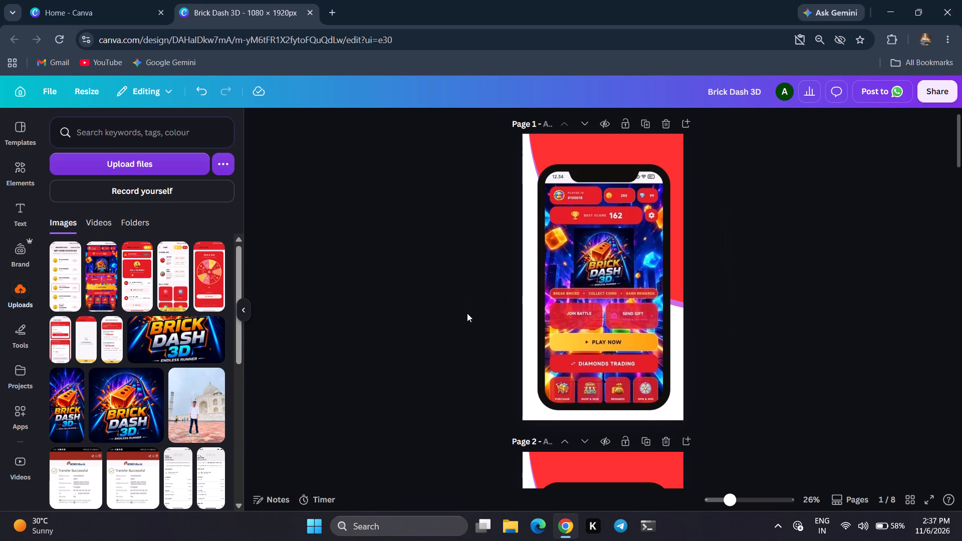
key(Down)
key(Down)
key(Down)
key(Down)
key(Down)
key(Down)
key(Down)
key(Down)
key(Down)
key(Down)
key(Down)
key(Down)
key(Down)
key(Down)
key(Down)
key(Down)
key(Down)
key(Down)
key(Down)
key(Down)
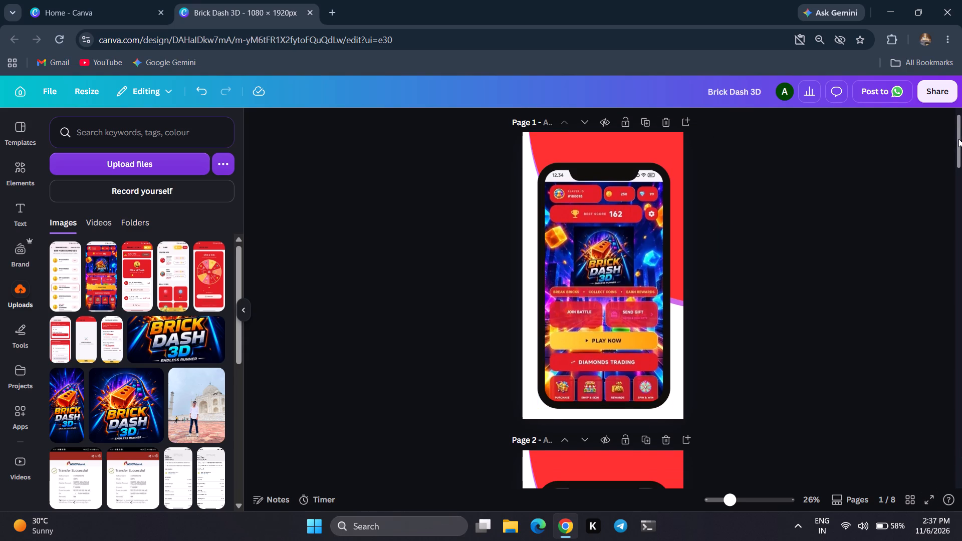
Delete the game home screenshot layer from page 2, keeping the phone frame and background shapes.
drag(959, 139, 949, 190)
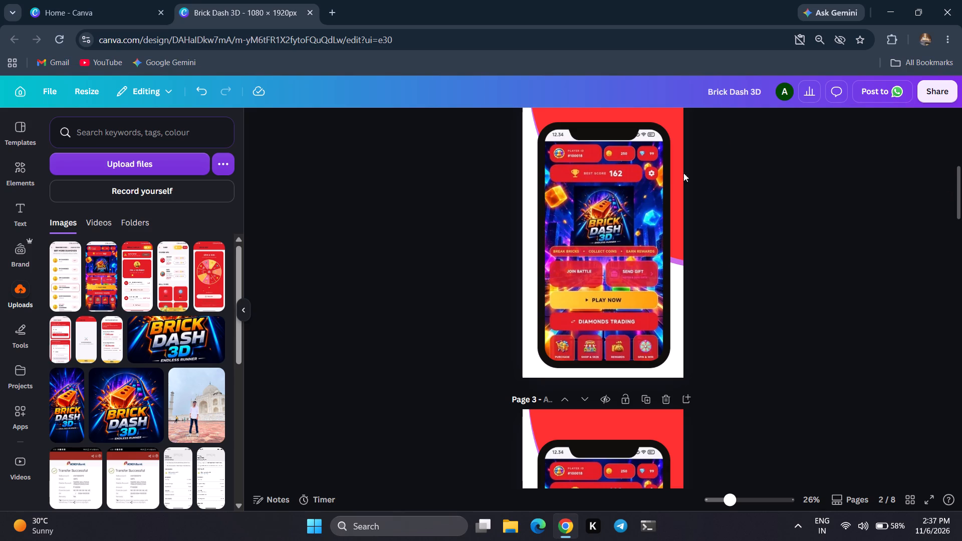
click(623, 255)
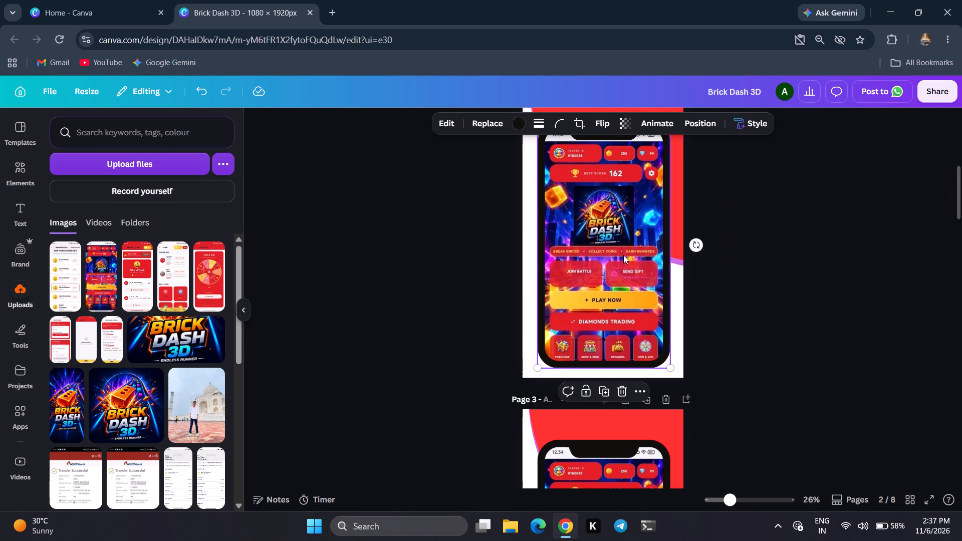
click(623, 255)
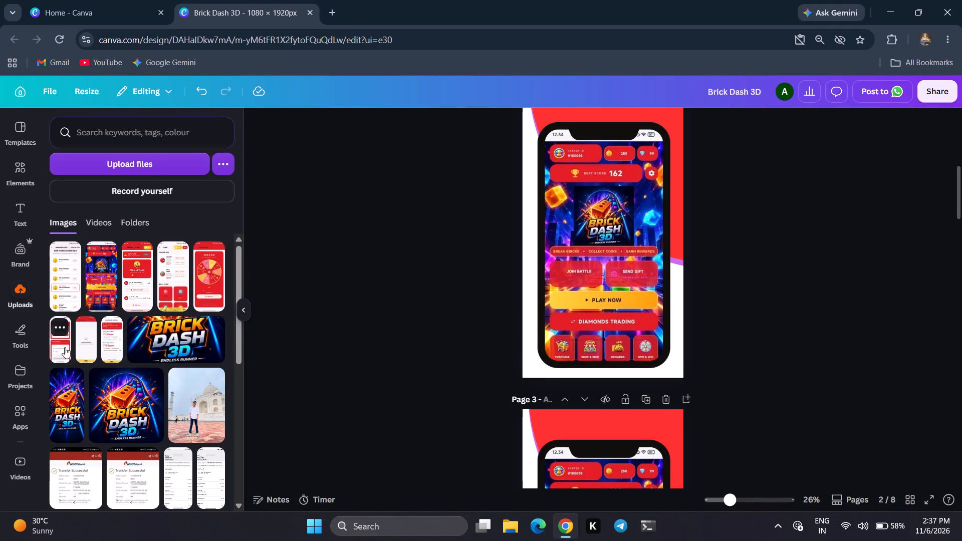
click(105, 343)
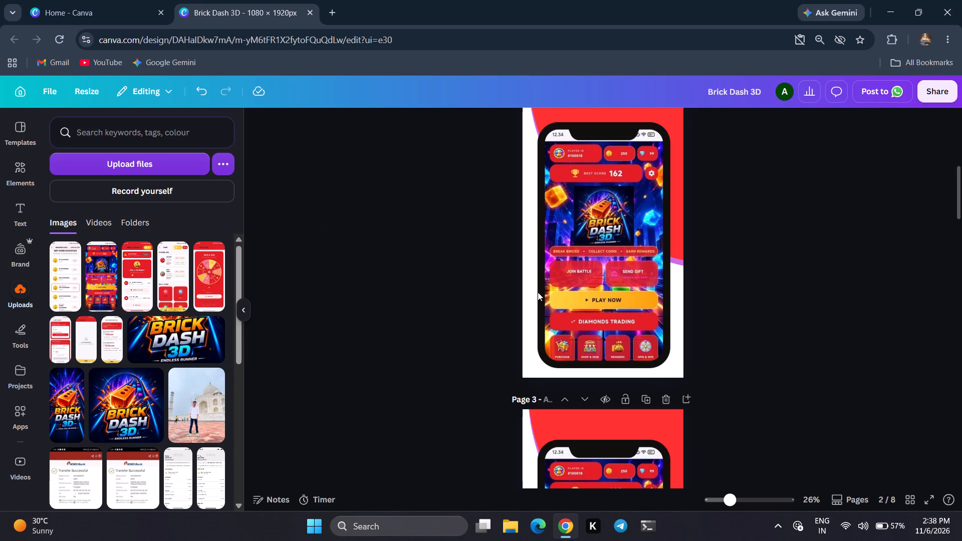
click(598, 277)
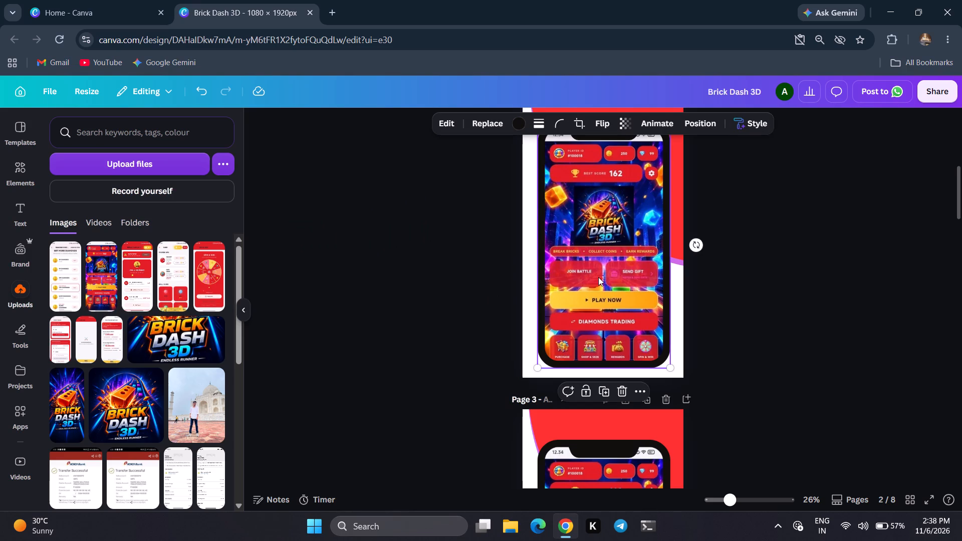
click(697, 126)
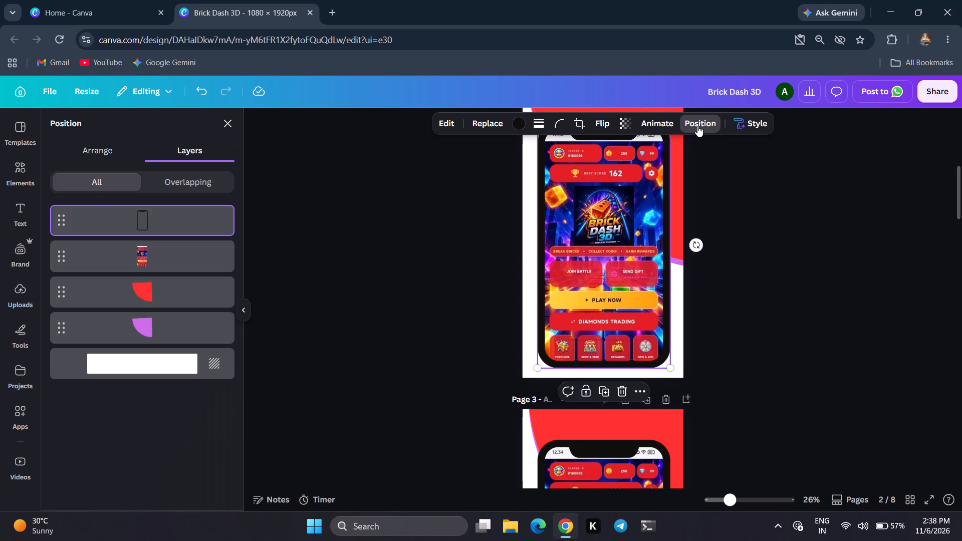
click(155, 259)
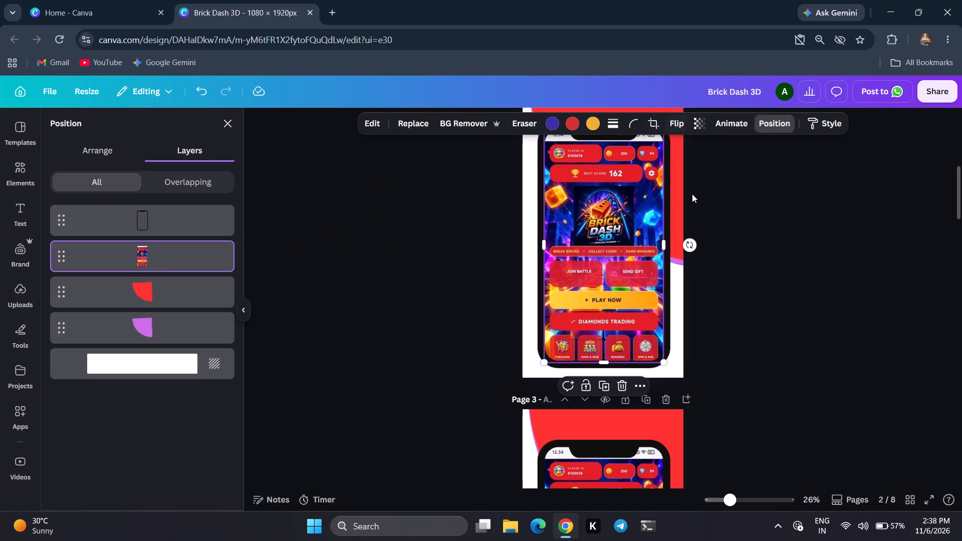
click(621, 385)
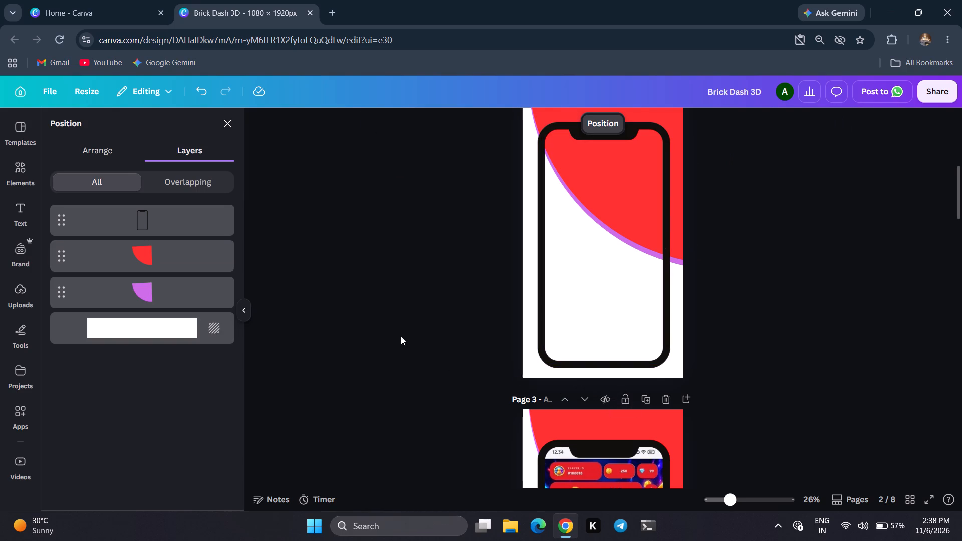
Place the uploaded Coins Trading screenshot on page 2, inside the empty phone frame.
click(559, 275)
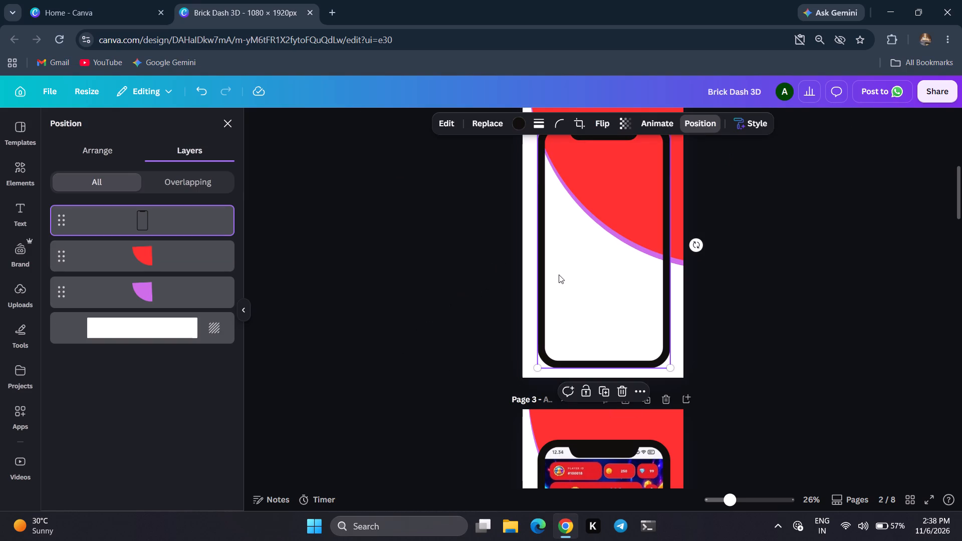
click(18, 289)
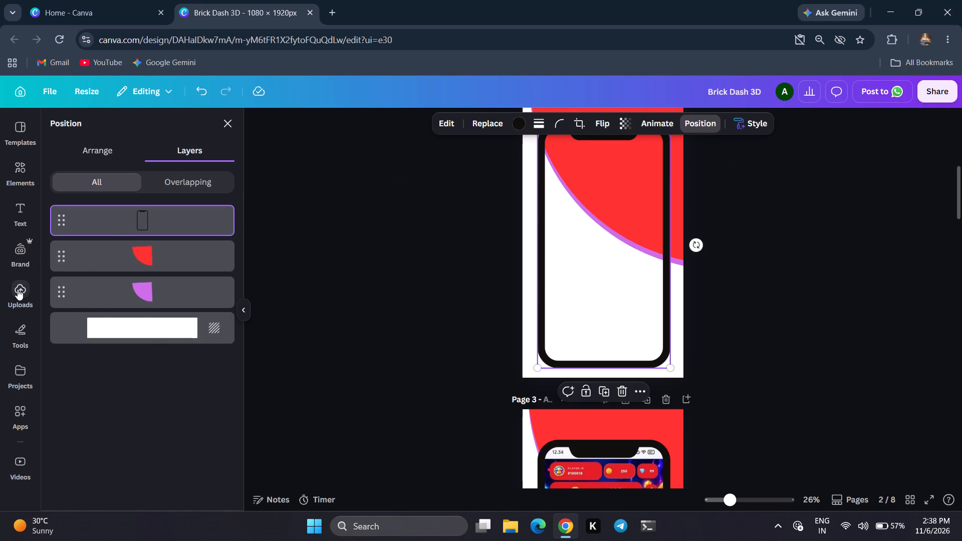
drag(66, 344, 297, 312)
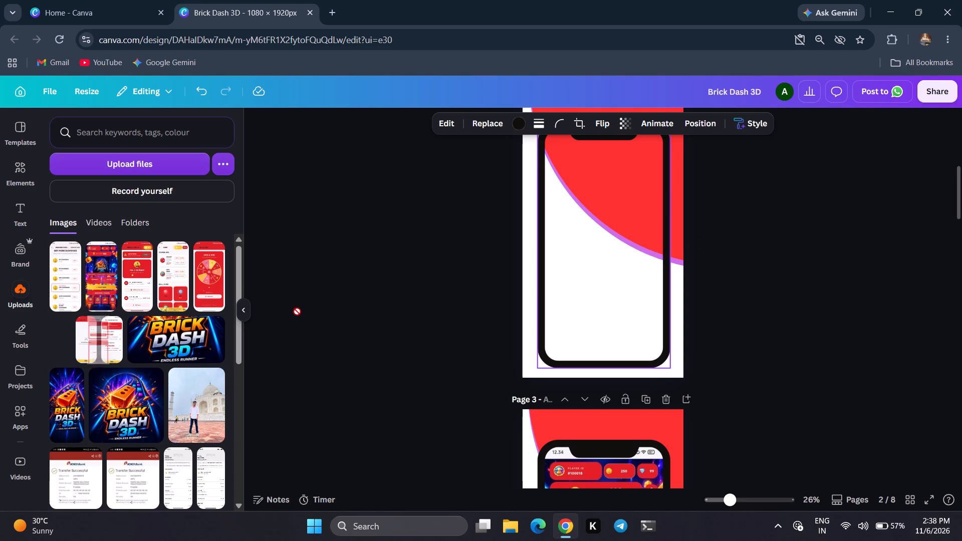
drag(297, 312, 575, 167)
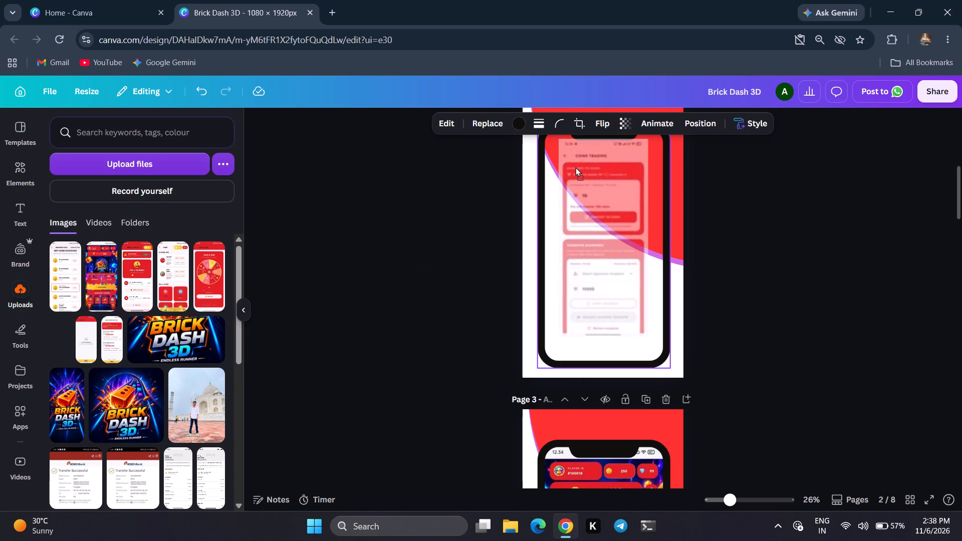
drag(575, 167, 577, 173)
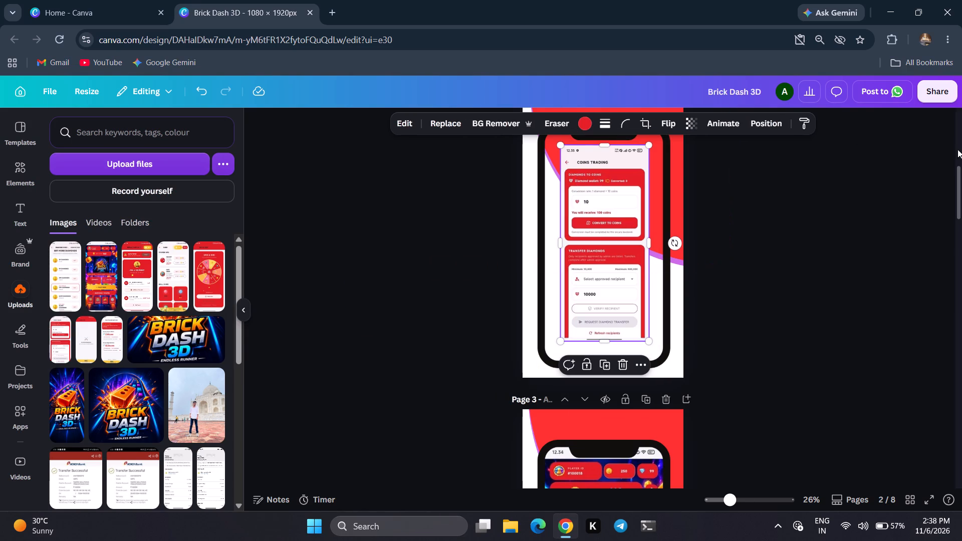
Enlarge the Coins Trading screenshot on page 2 to about 719 × 1,553 px, towards the phone frame's inner edges.
drag(958, 171, 960, 162)
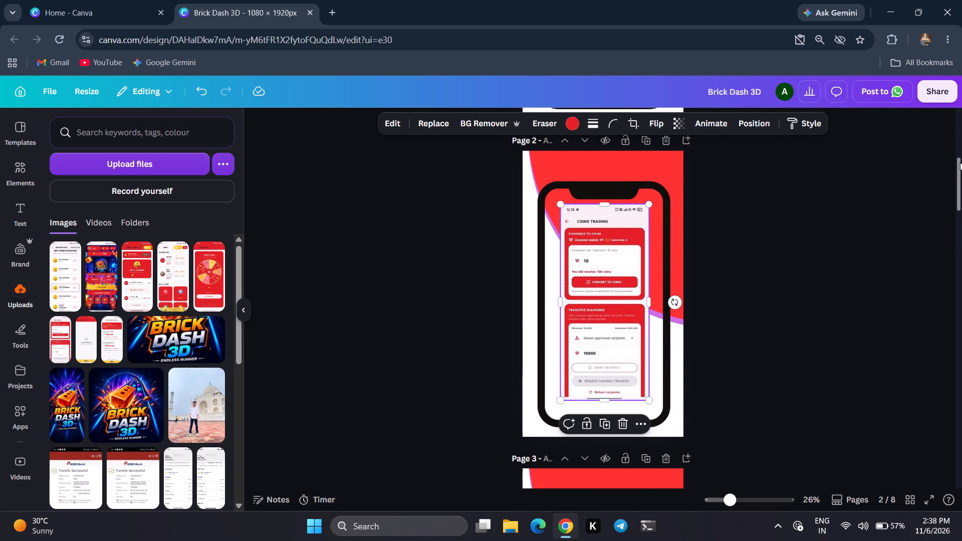
click(562, 303)
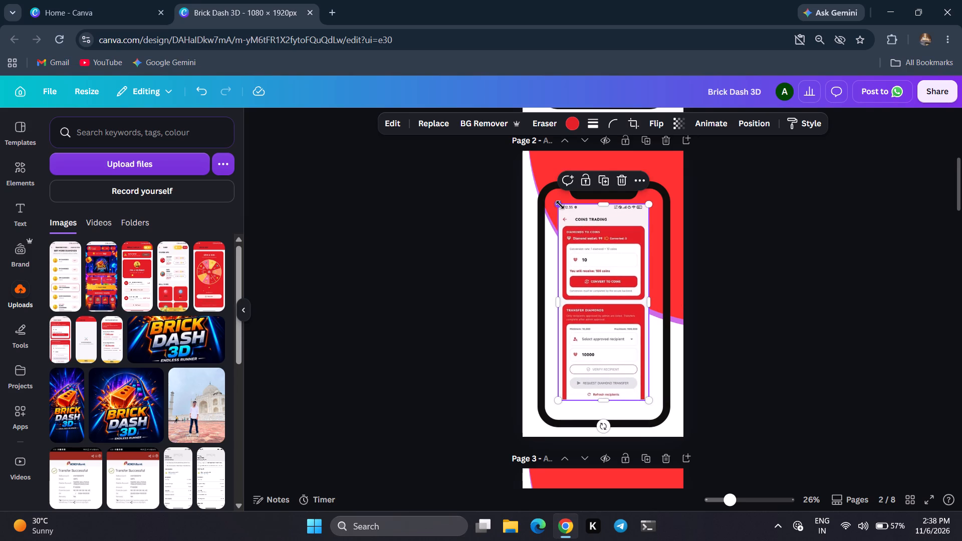
drag(560, 205, 546, 193)
drag(590, 319, 594, 325)
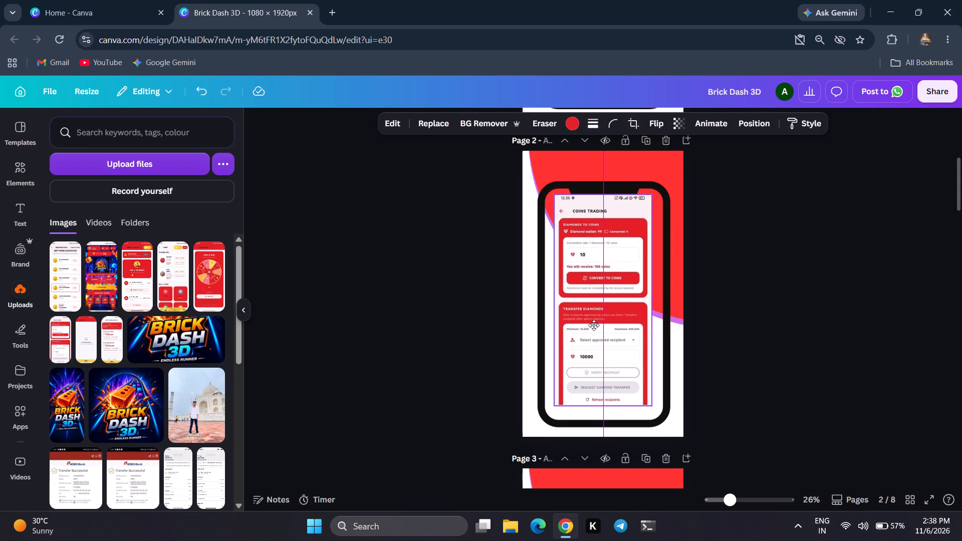
drag(594, 325, 594, 325)
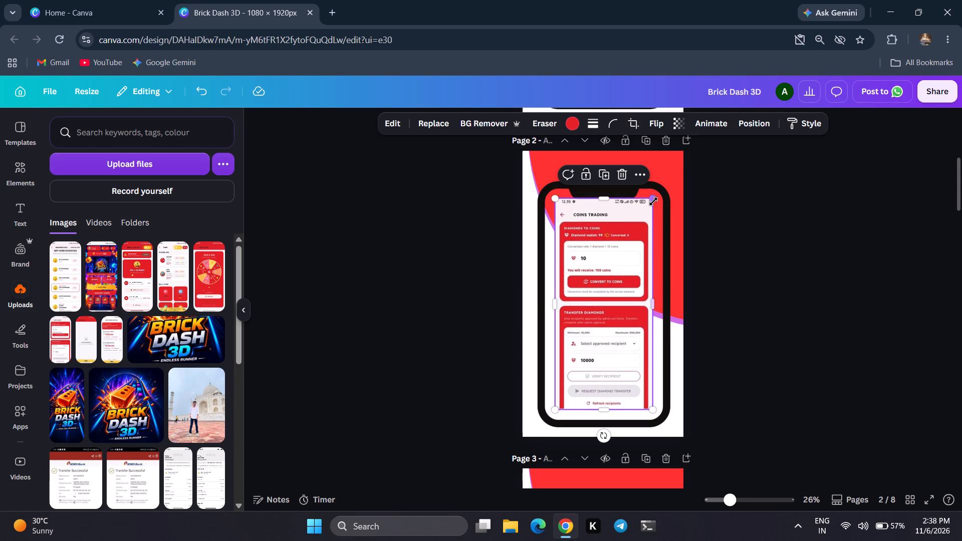
drag(653, 201, 662, 194)
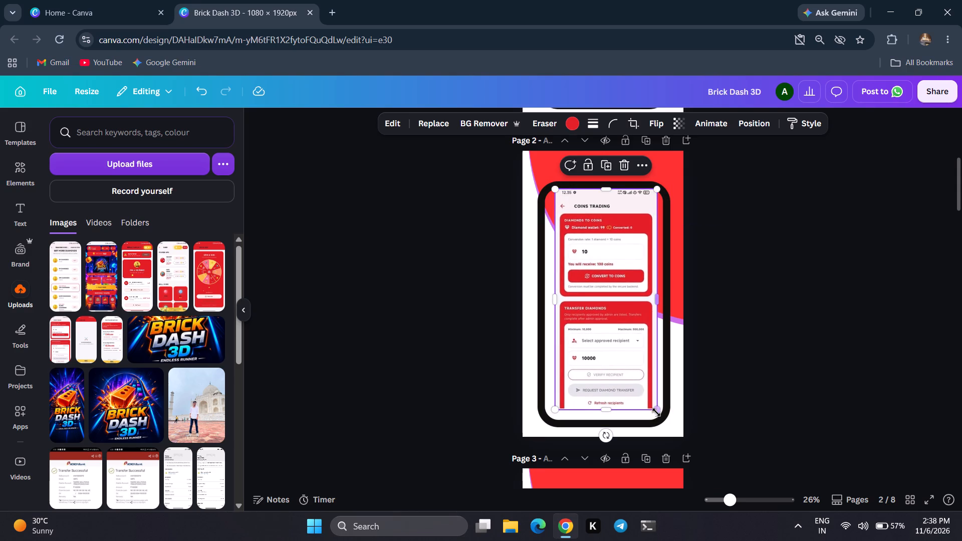
drag(657, 414, 659, 423)
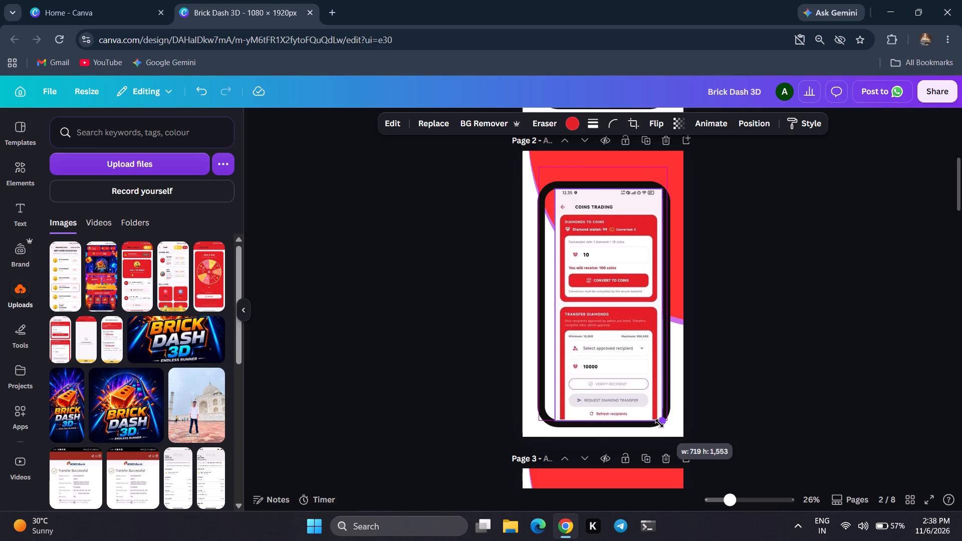
drag(659, 423, 659, 424)
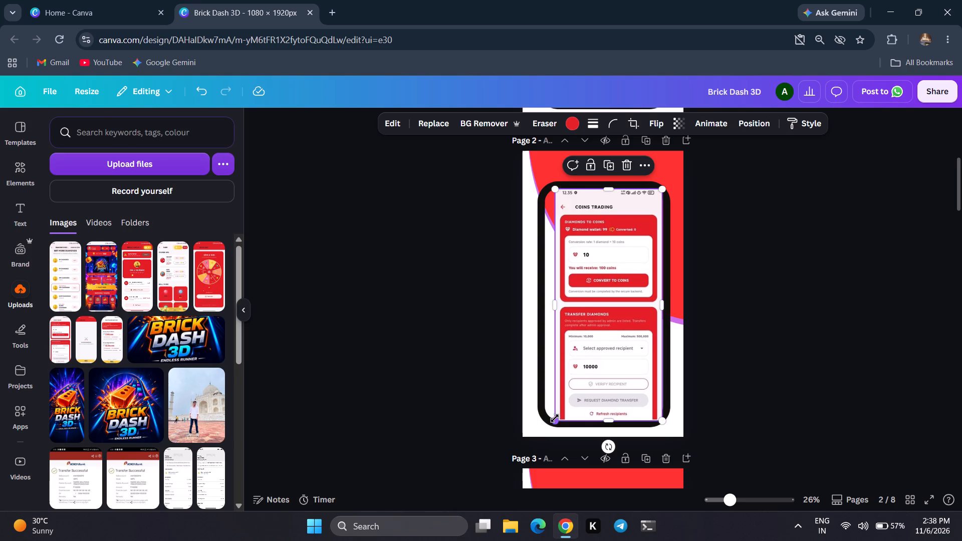
Crop the Coins Trading screenshot's bottom edge and enlarge it to about 831 px wide, spanning the phone frame's inner width.
click(610, 414)
click(607, 408)
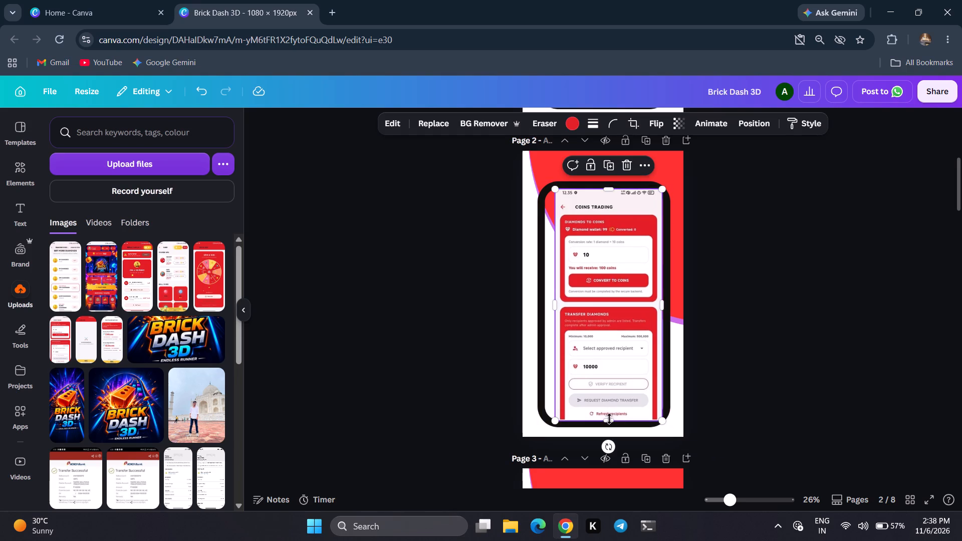
drag(610, 421, 610, 411)
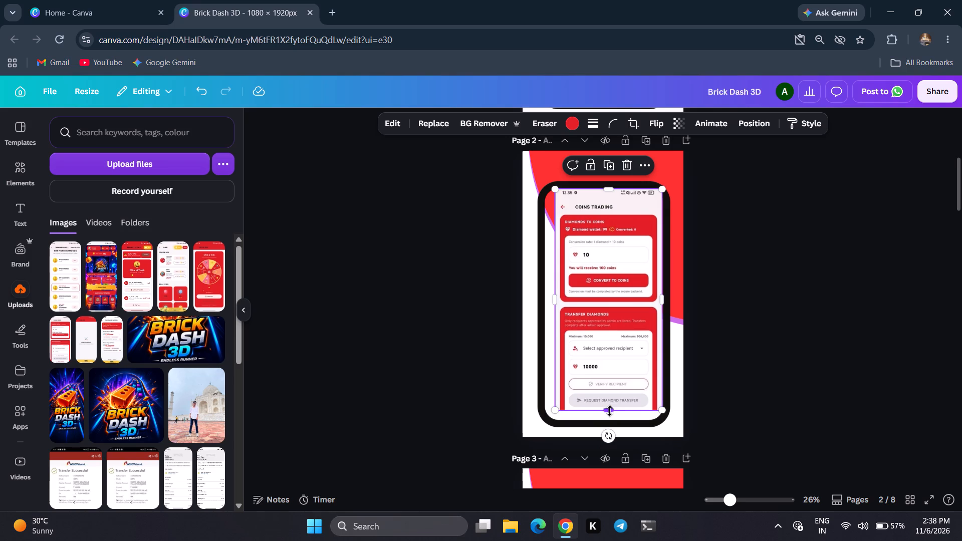
drag(556, 410, 542, 411)
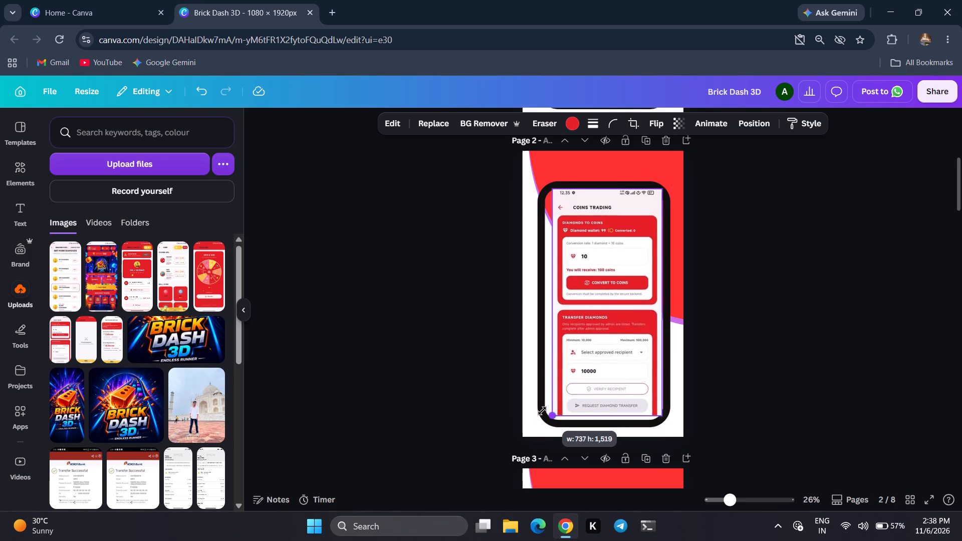
drag(542, 411, 533, 414)
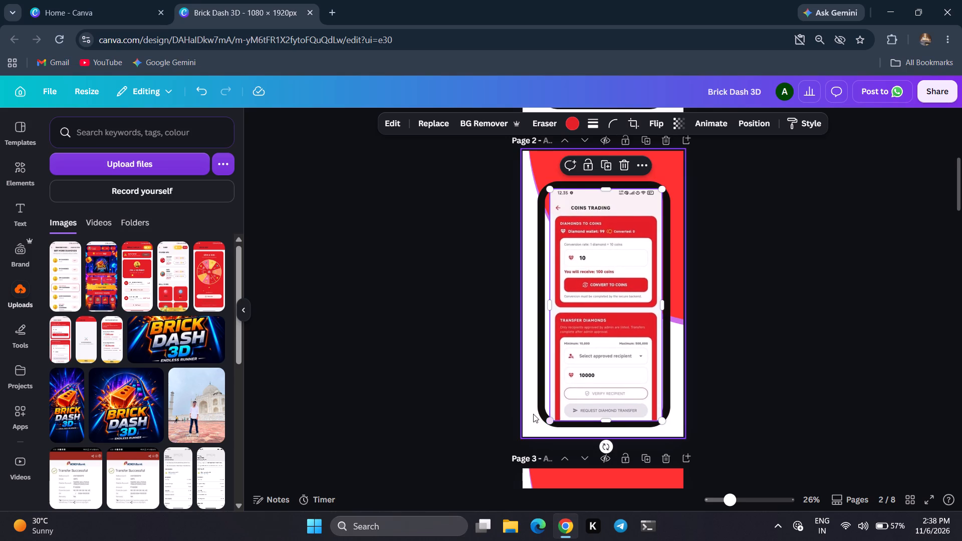
drag(550, 307, 544, 307)
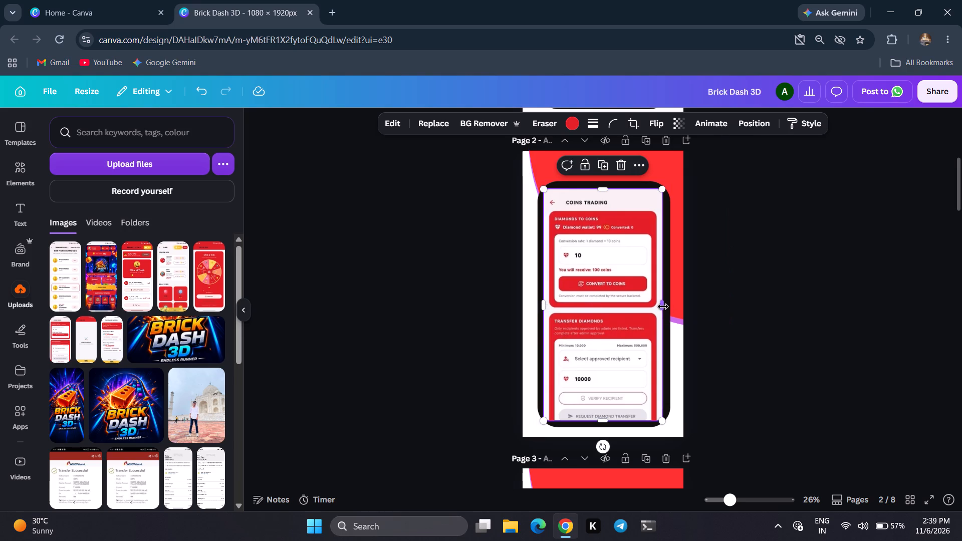
click(663, 307)
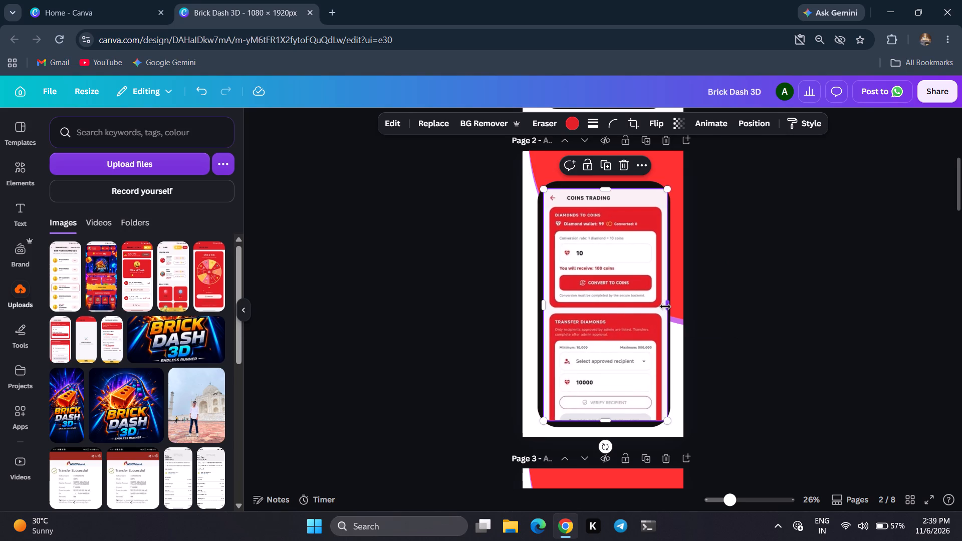
Shift the Coins Trading screenshot upward on page 2 and extend its cropped bottom edge to include the Request Diamond Transfer button.
drag(612, 310, 611, 315)
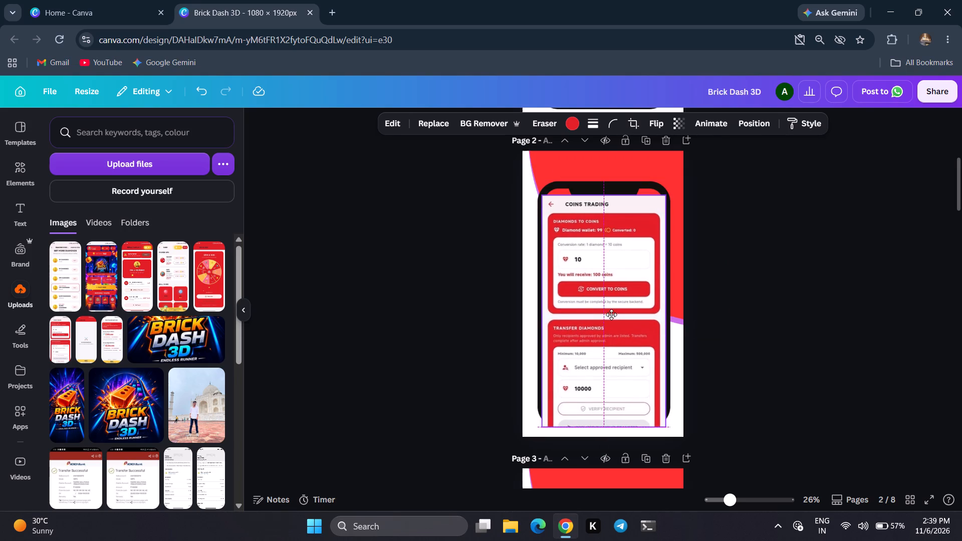
drag(611, 315, 609, 306)
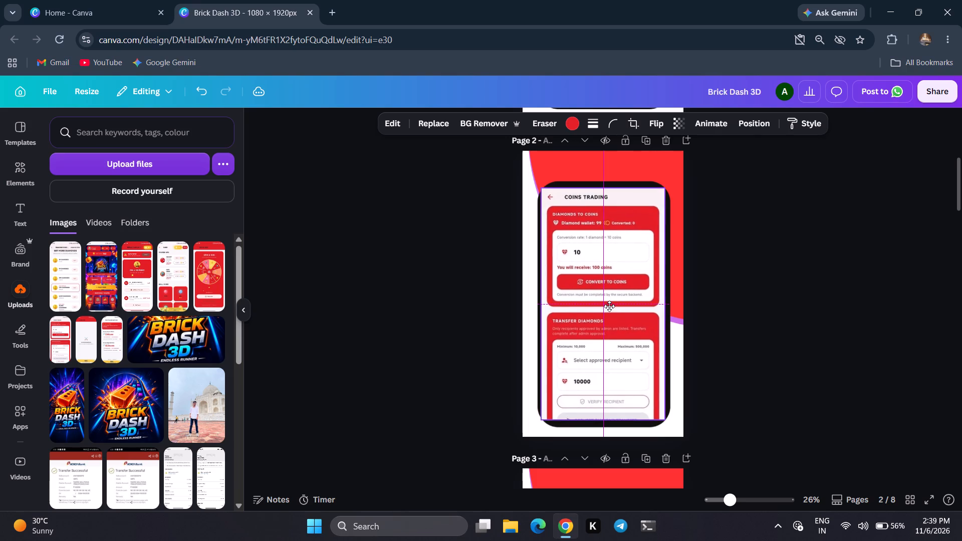
drag(609, 306, 610, 284)
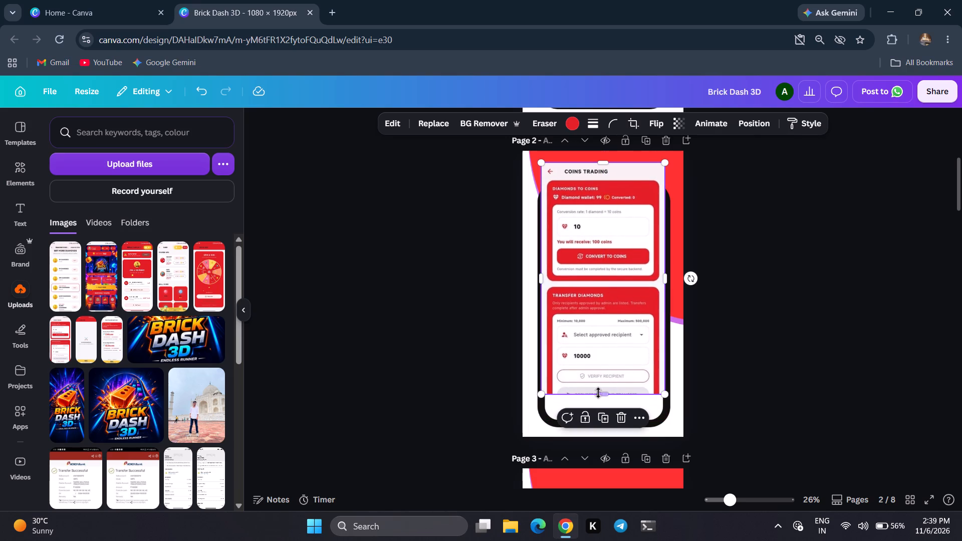
drag(600, 395, 603, 420)
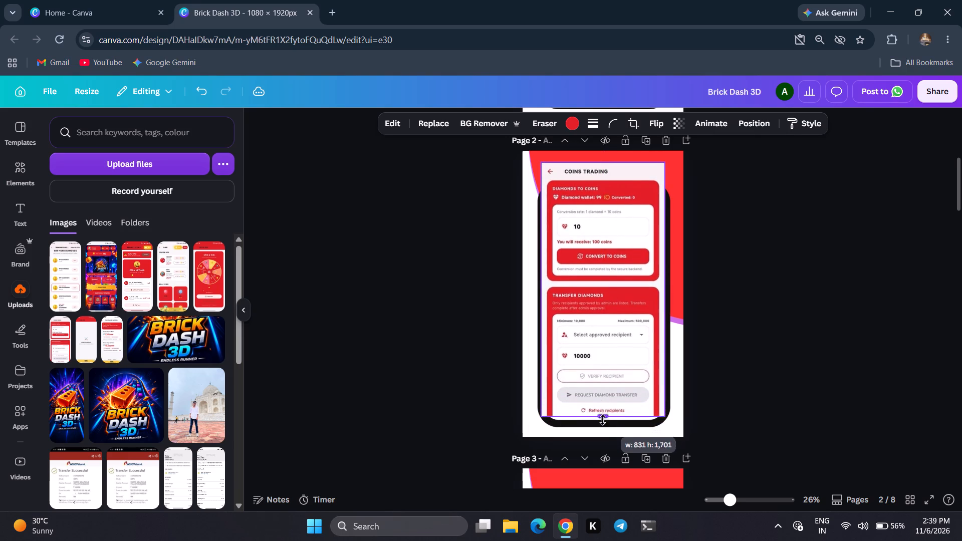
drag(603, 420, 604, 407)
Move the Coins Trading screenshot down over page 2's phone frame, with its lower edge just past the frame's bottom.
drag(598, 343, 598, 355)
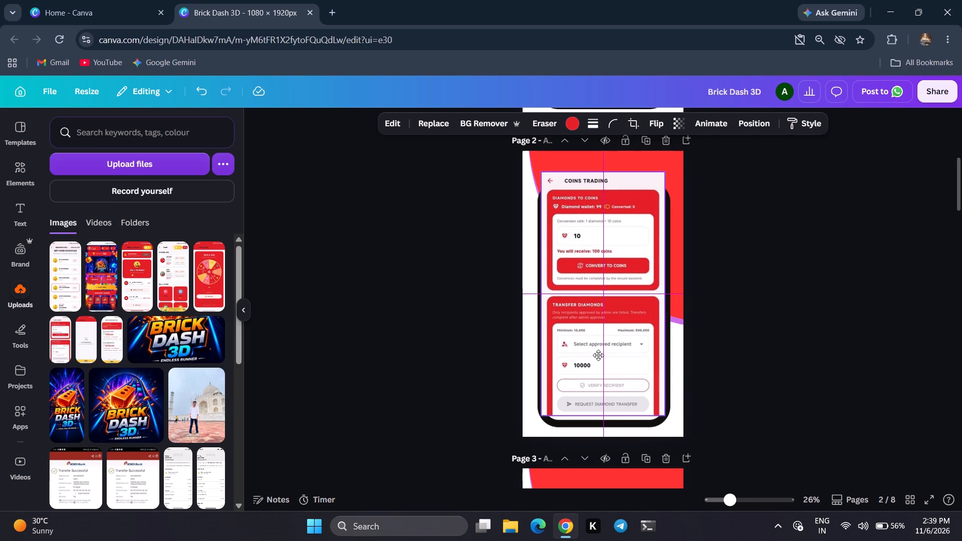
drag(598, 355, 599, 360)
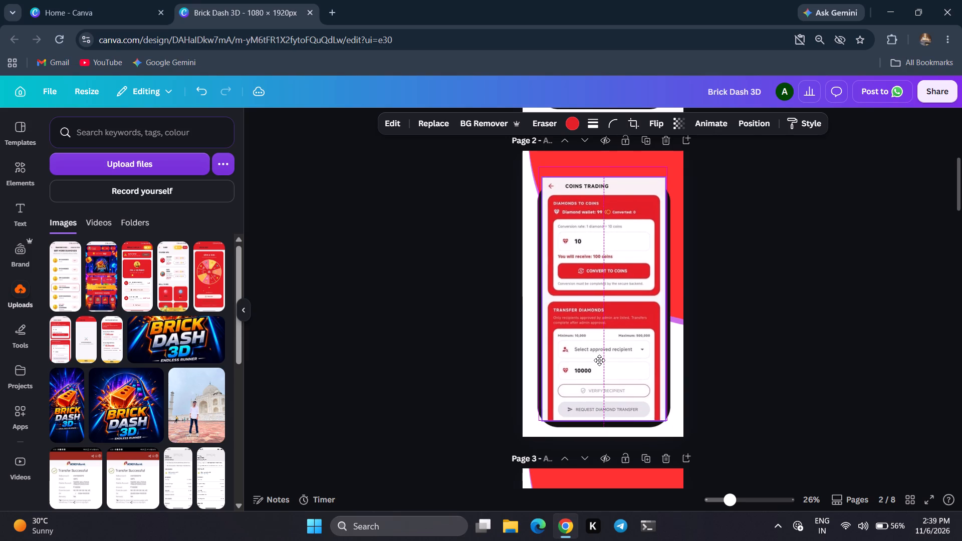
drag(599, 360, 598, 365)
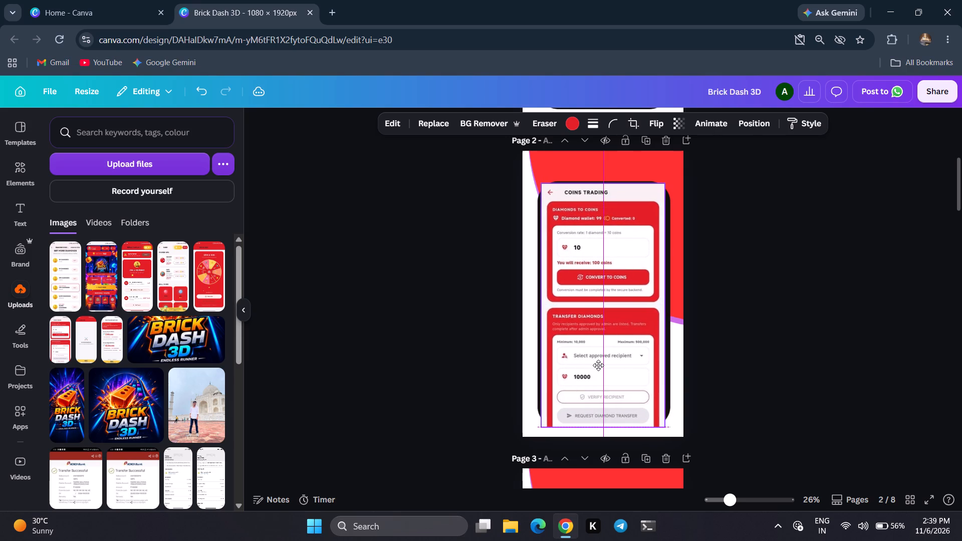
drag(598, 365, 599, 374)
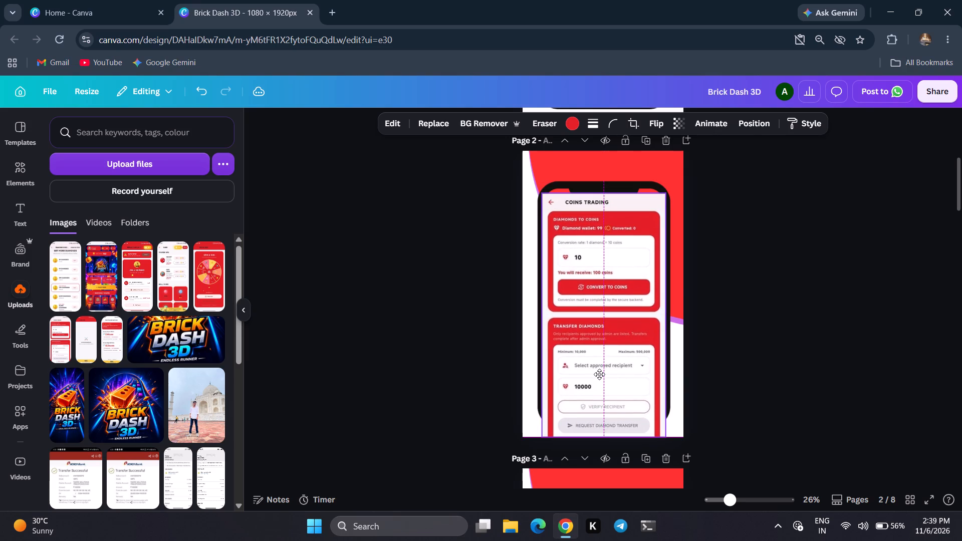
drag(599, 374, 600, 369)
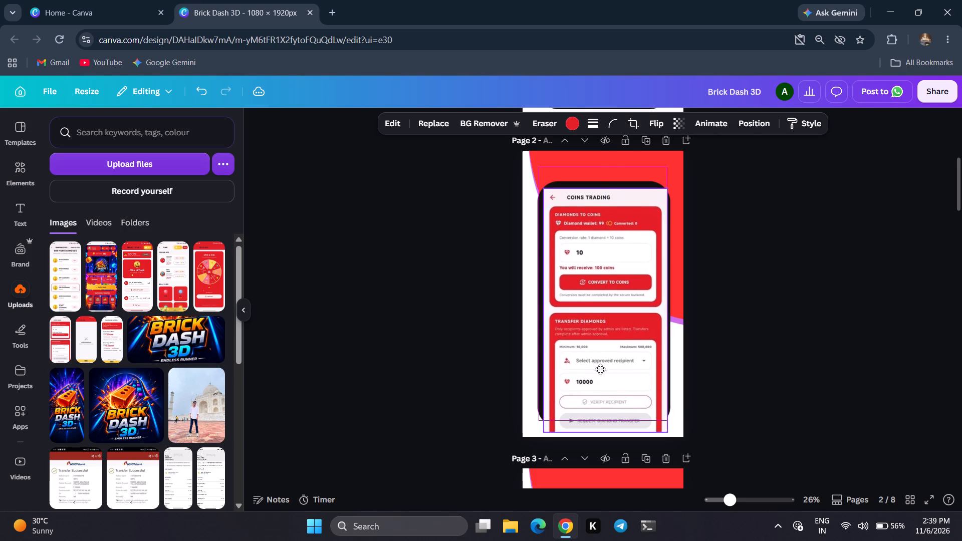
drag(600, 369, 600, 369)
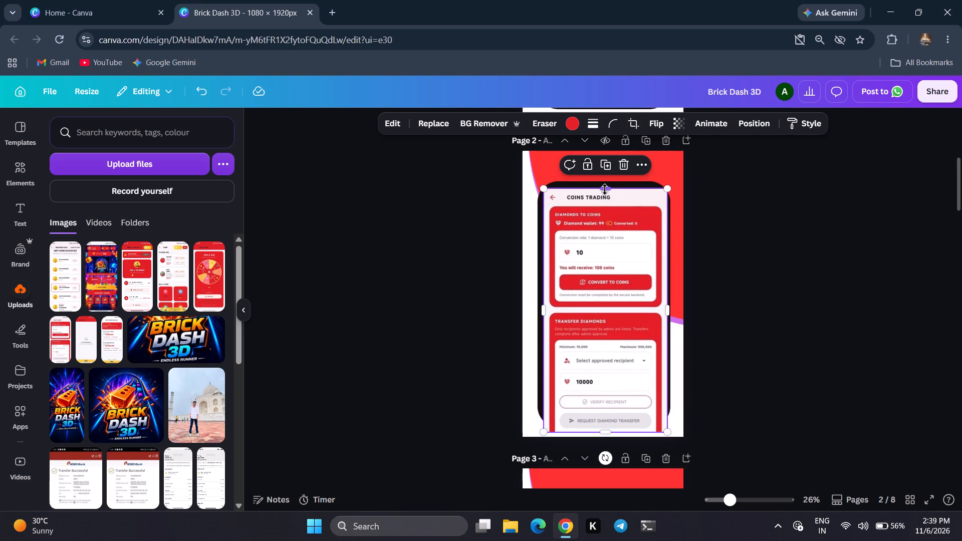
Extend the Coins Trading screenshot's cropped top edge on page 2 to include the phone status bar above the heading.
drag(605, 189, 604, 172)
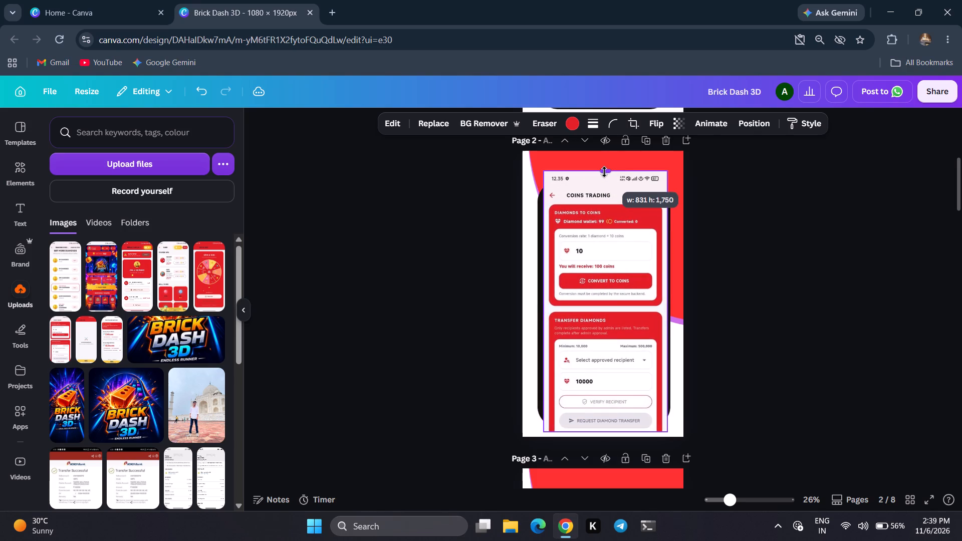
drag(604, 172, 604, 174)
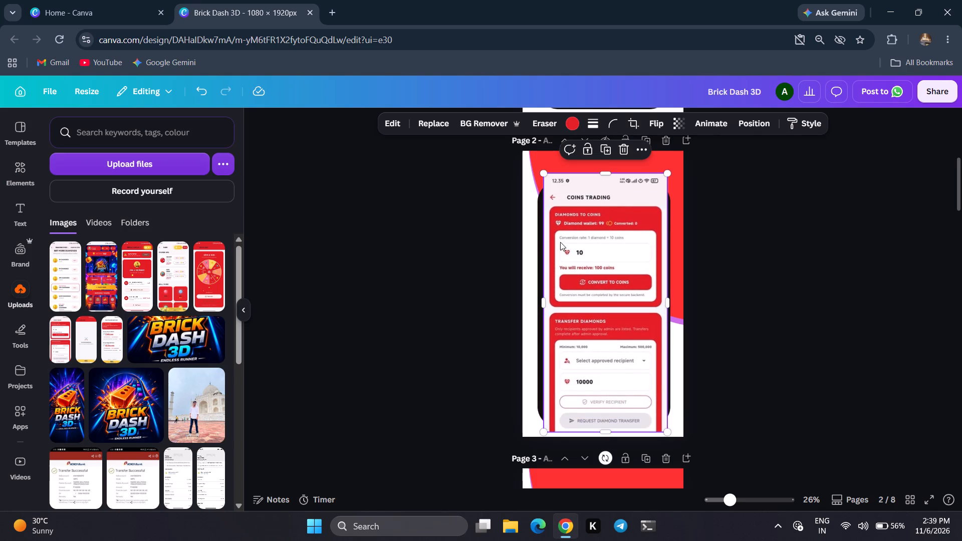
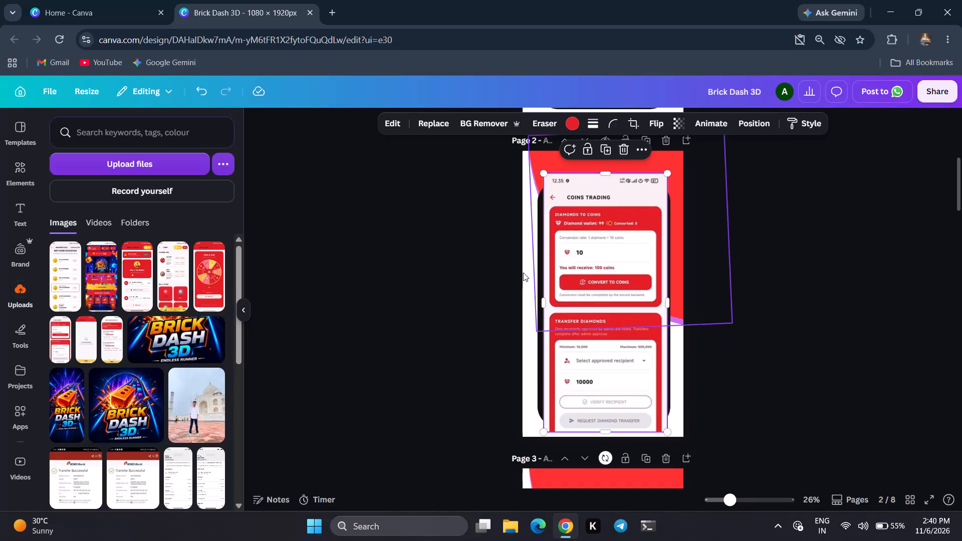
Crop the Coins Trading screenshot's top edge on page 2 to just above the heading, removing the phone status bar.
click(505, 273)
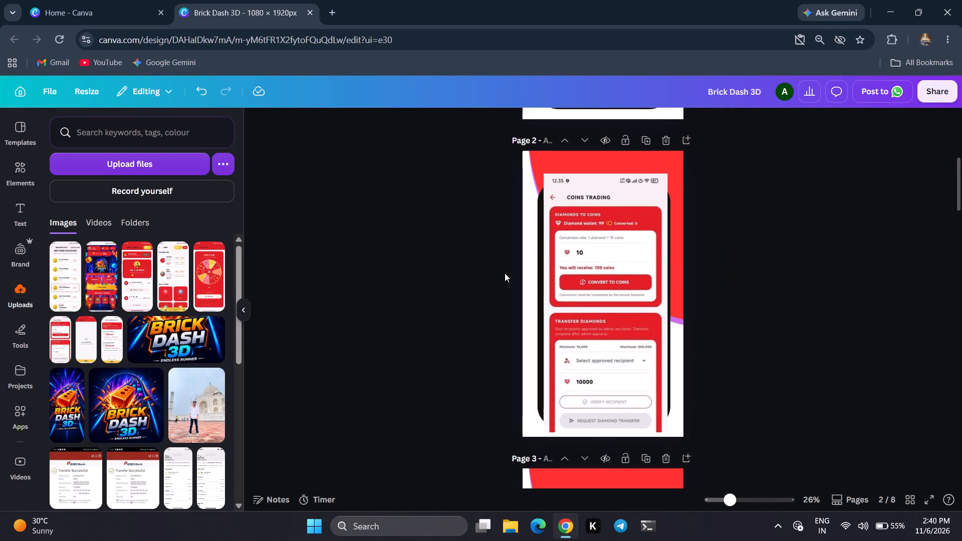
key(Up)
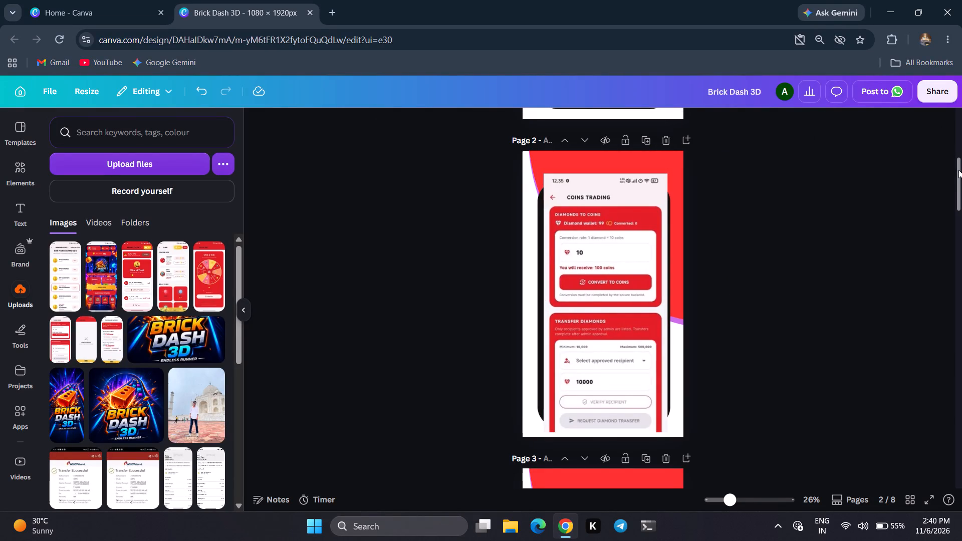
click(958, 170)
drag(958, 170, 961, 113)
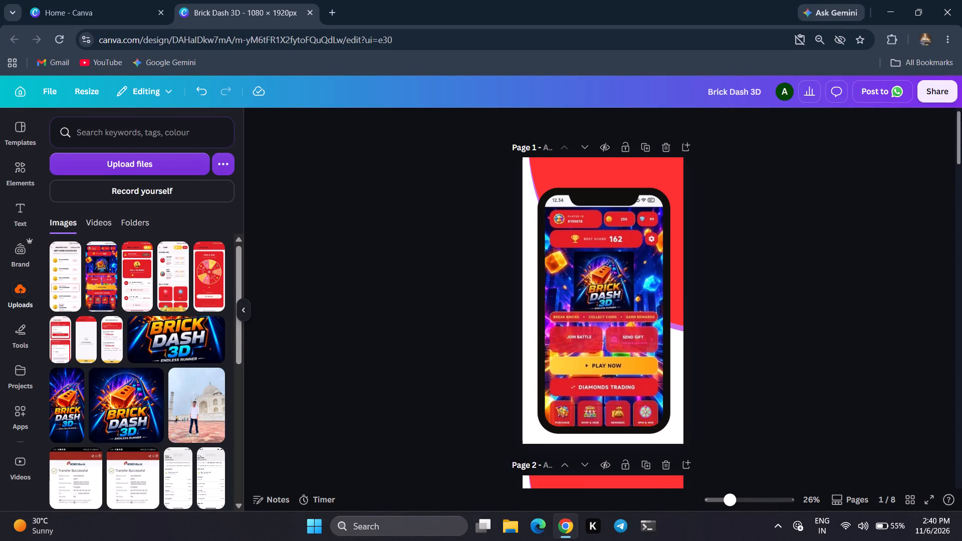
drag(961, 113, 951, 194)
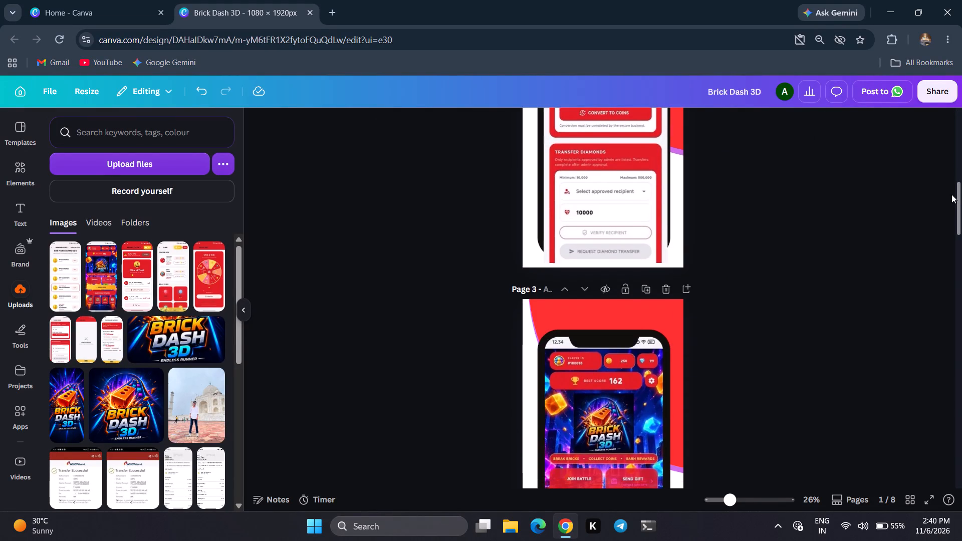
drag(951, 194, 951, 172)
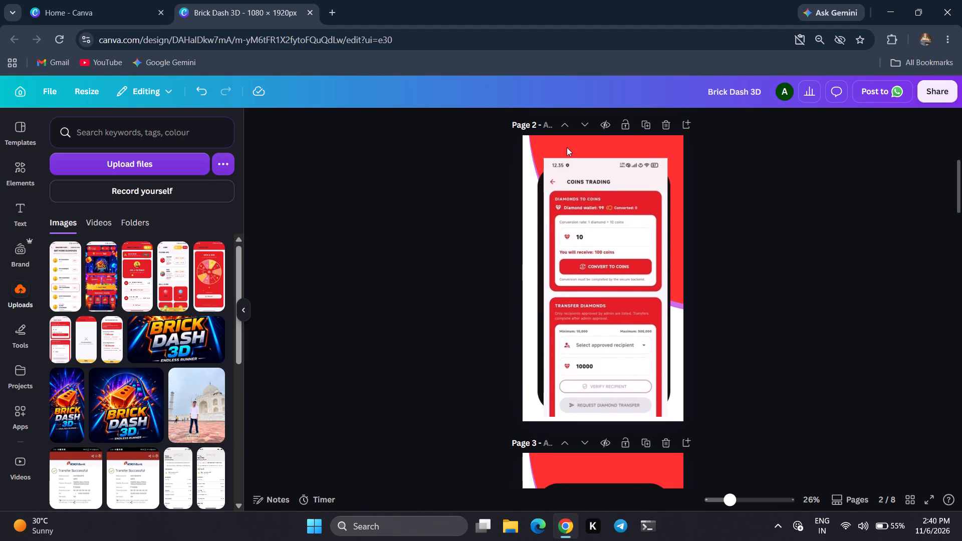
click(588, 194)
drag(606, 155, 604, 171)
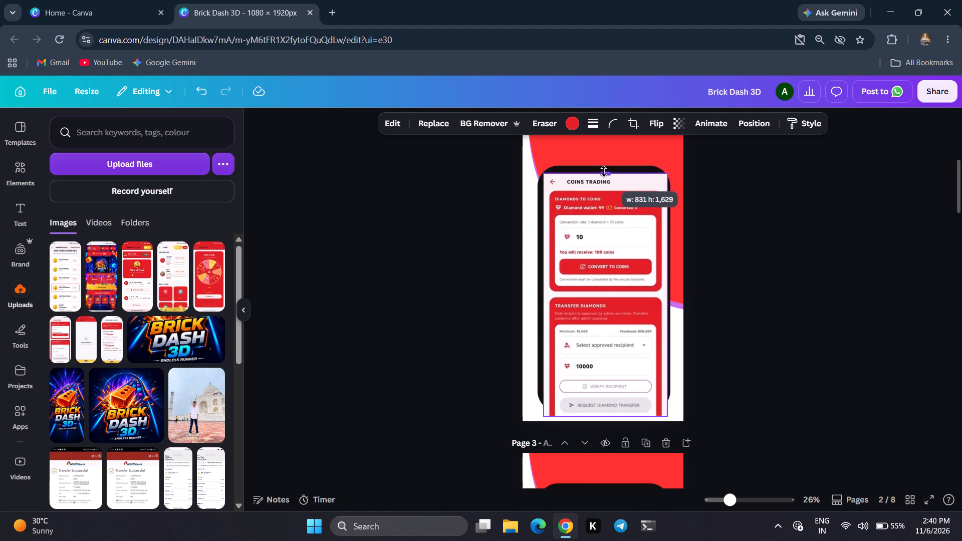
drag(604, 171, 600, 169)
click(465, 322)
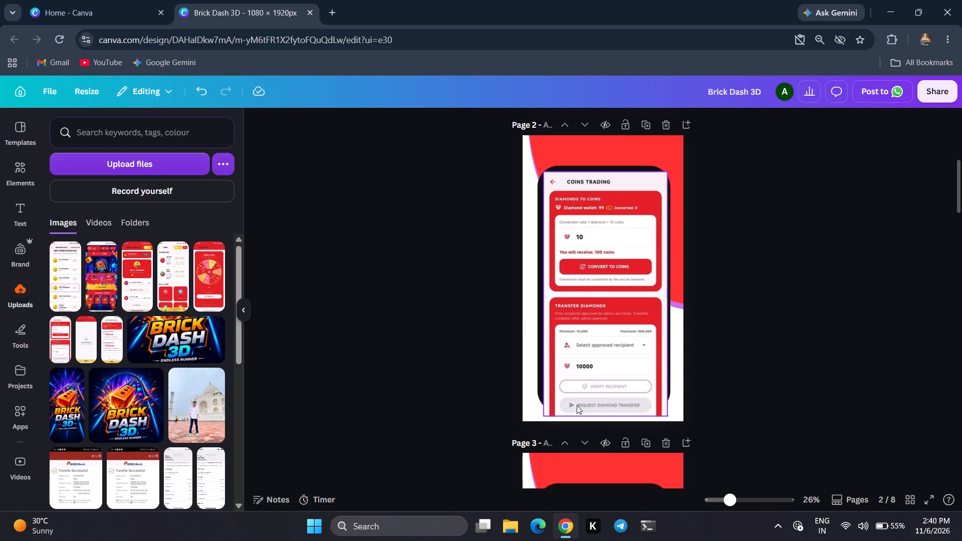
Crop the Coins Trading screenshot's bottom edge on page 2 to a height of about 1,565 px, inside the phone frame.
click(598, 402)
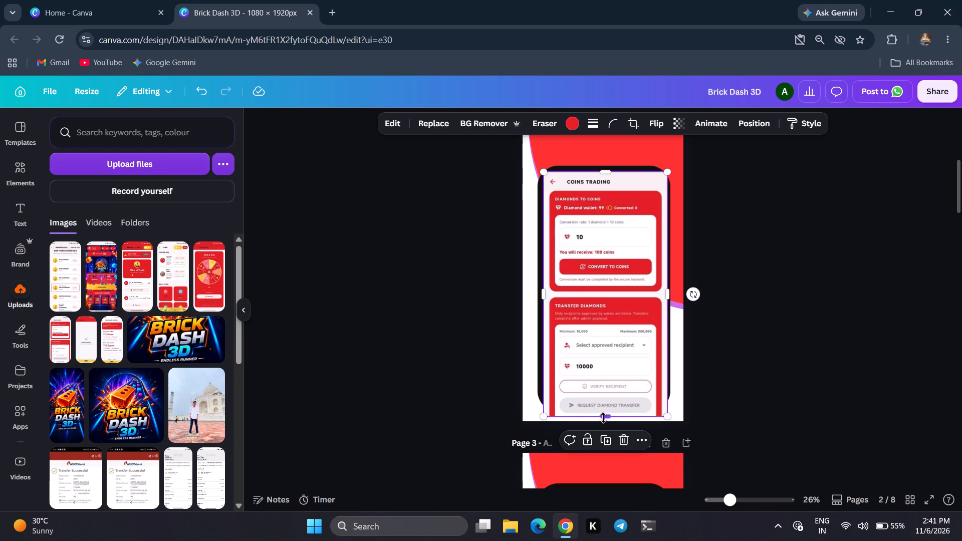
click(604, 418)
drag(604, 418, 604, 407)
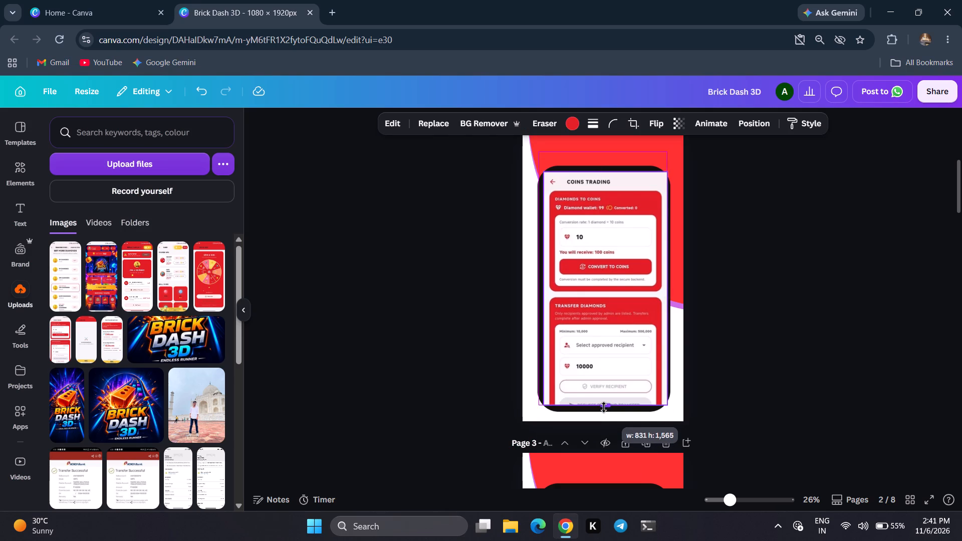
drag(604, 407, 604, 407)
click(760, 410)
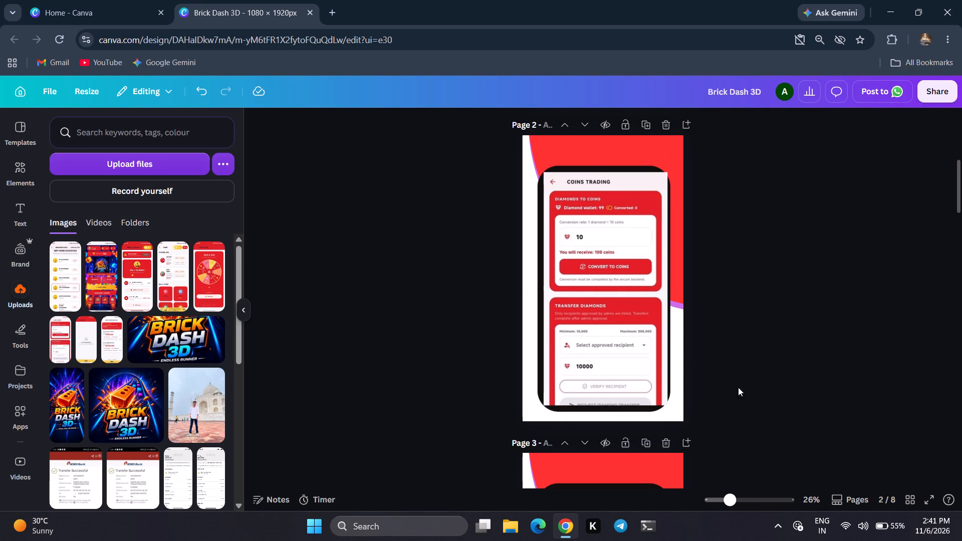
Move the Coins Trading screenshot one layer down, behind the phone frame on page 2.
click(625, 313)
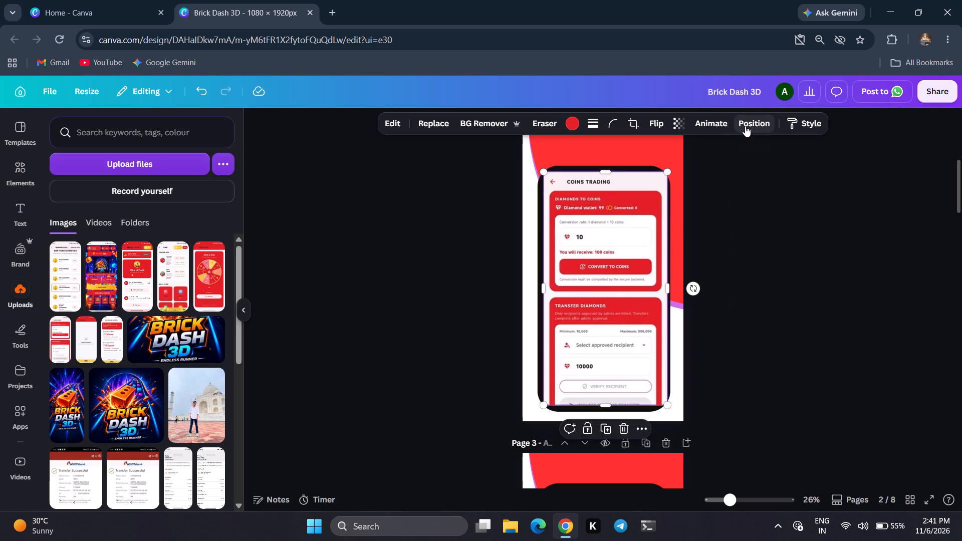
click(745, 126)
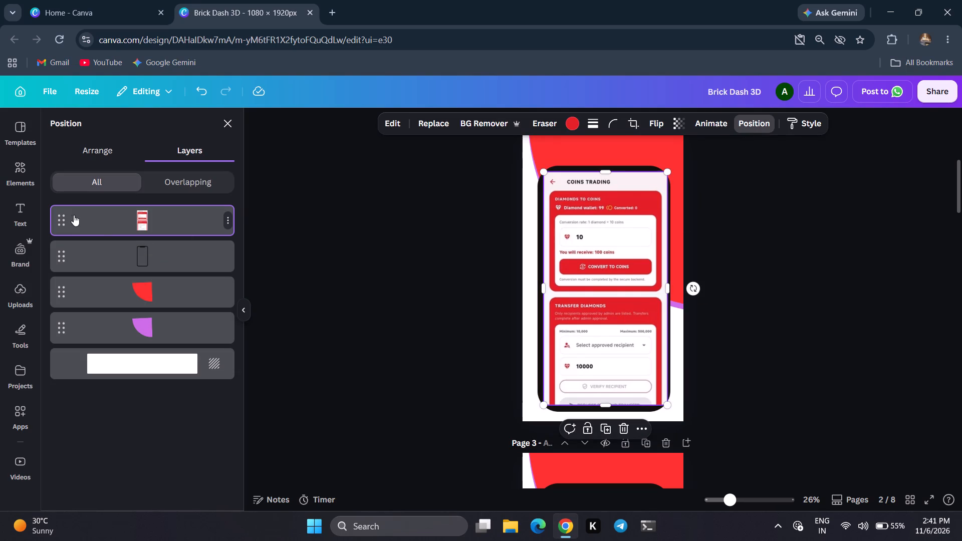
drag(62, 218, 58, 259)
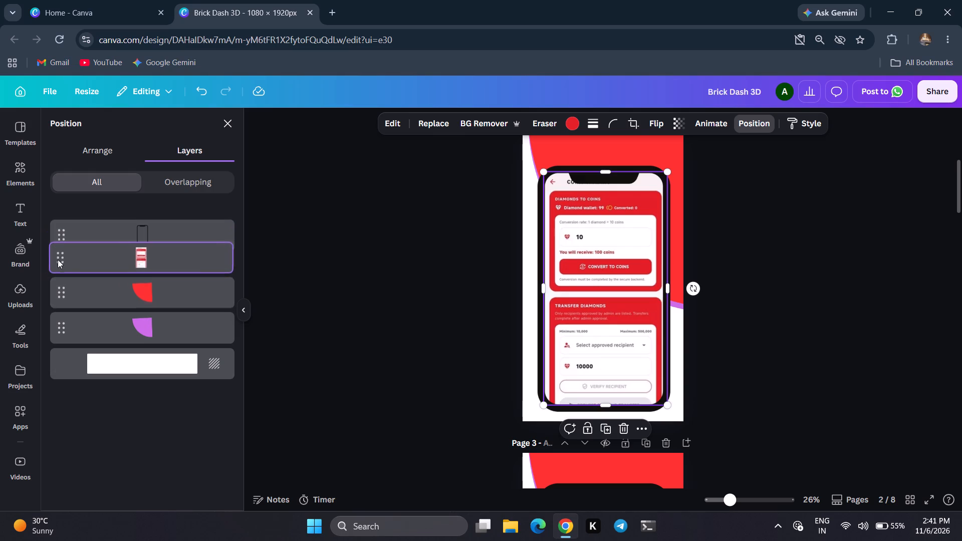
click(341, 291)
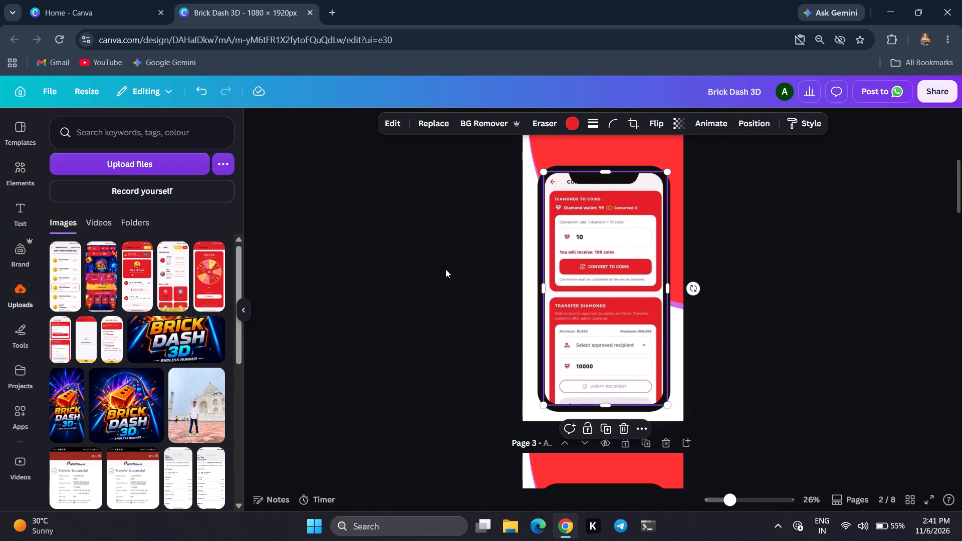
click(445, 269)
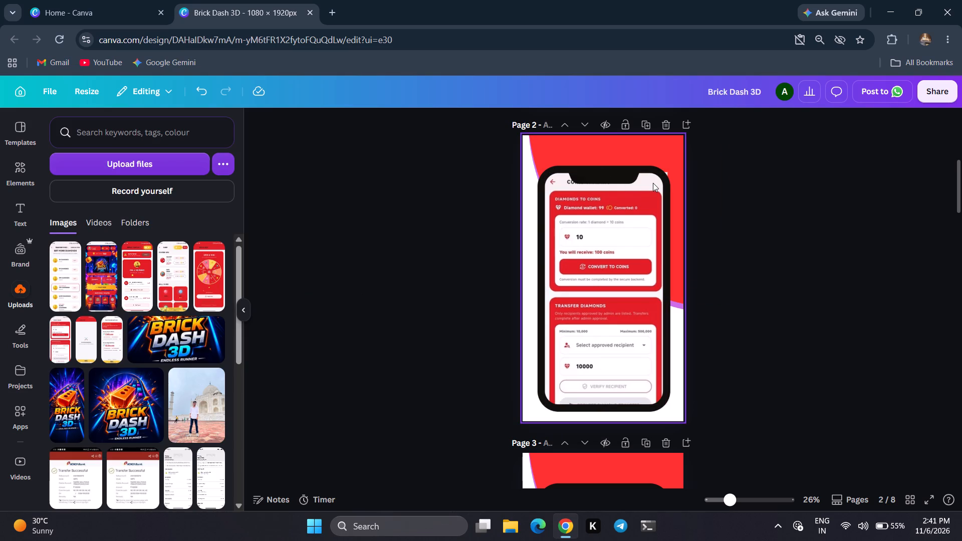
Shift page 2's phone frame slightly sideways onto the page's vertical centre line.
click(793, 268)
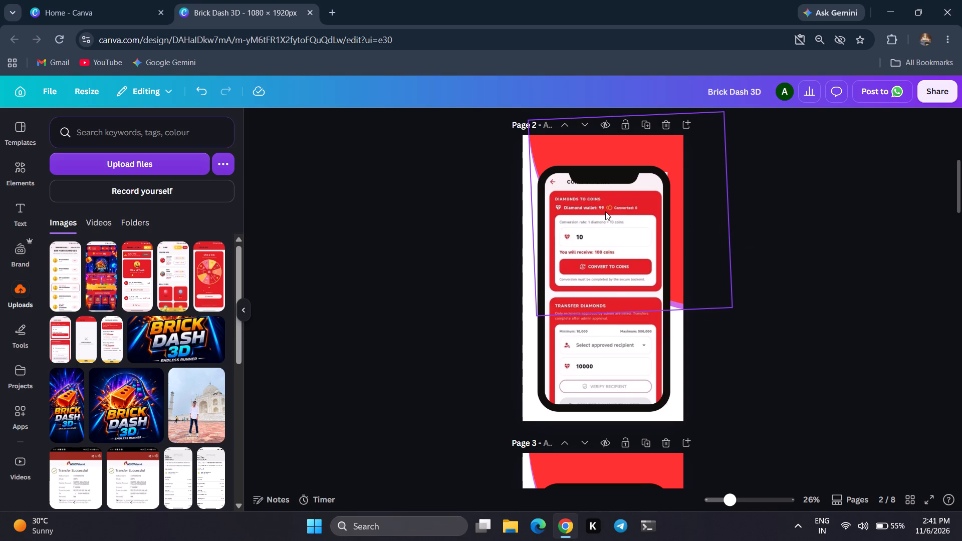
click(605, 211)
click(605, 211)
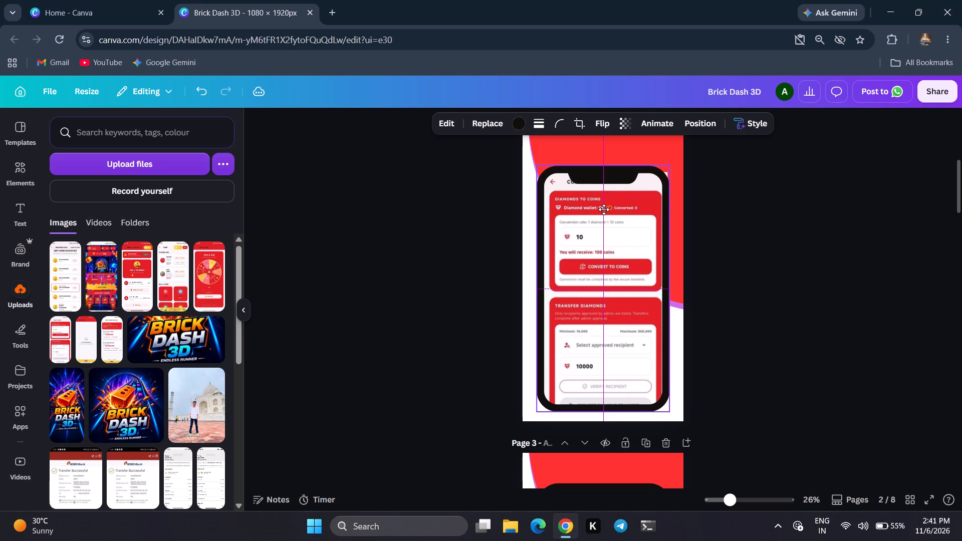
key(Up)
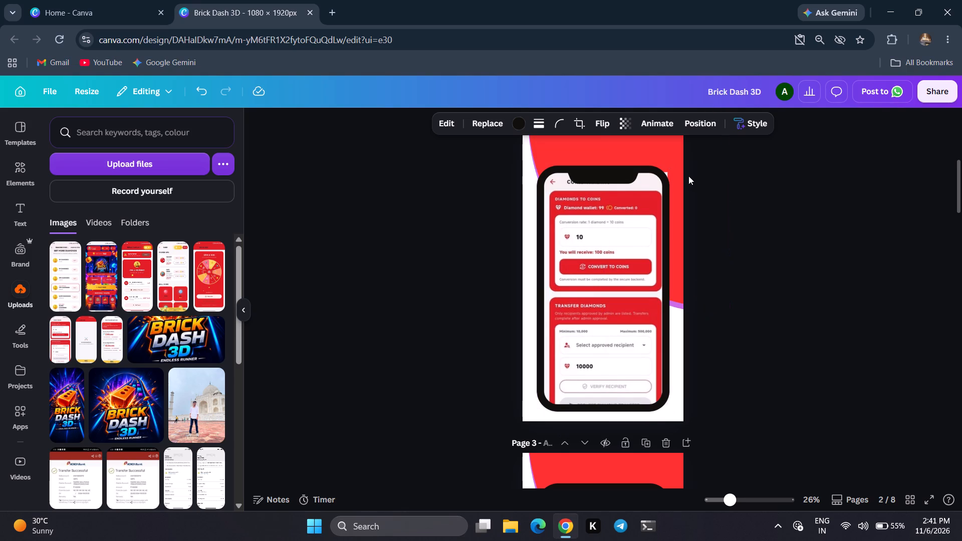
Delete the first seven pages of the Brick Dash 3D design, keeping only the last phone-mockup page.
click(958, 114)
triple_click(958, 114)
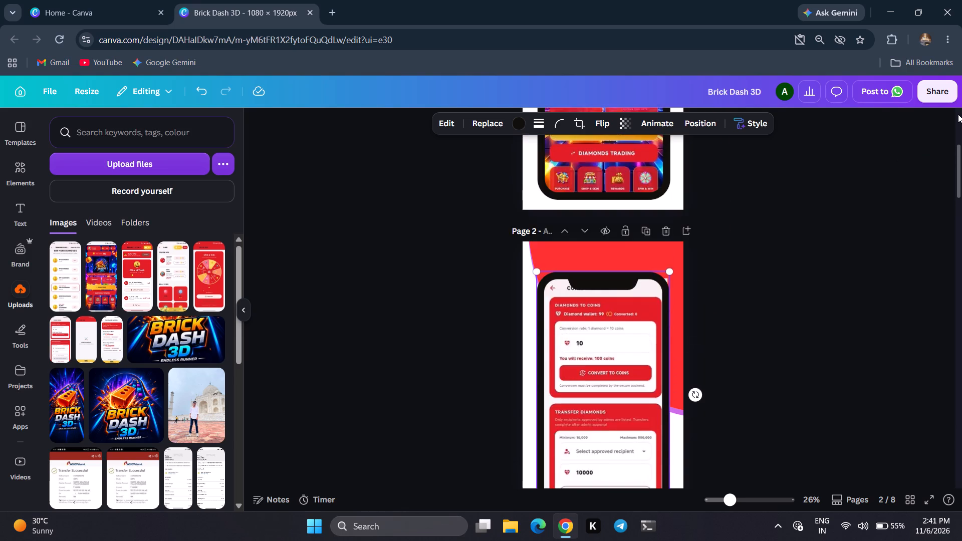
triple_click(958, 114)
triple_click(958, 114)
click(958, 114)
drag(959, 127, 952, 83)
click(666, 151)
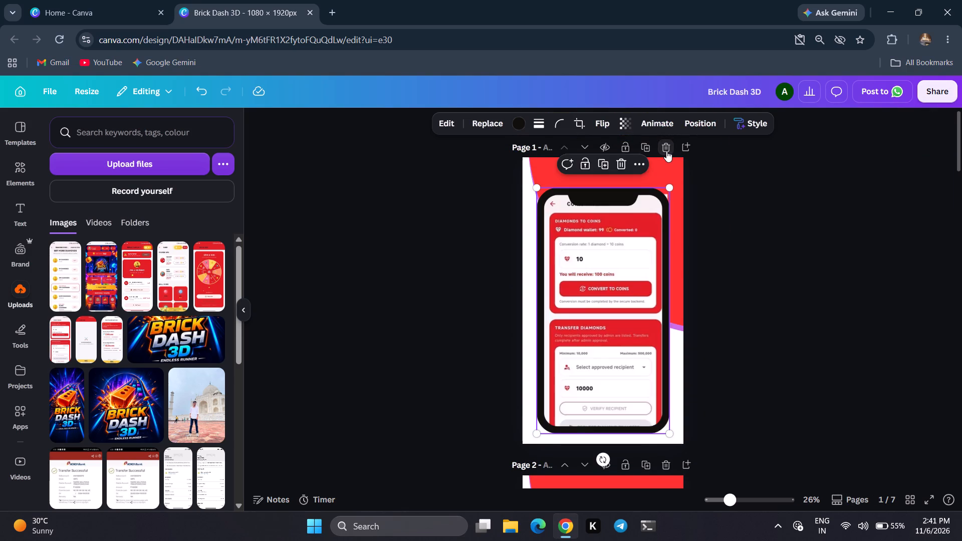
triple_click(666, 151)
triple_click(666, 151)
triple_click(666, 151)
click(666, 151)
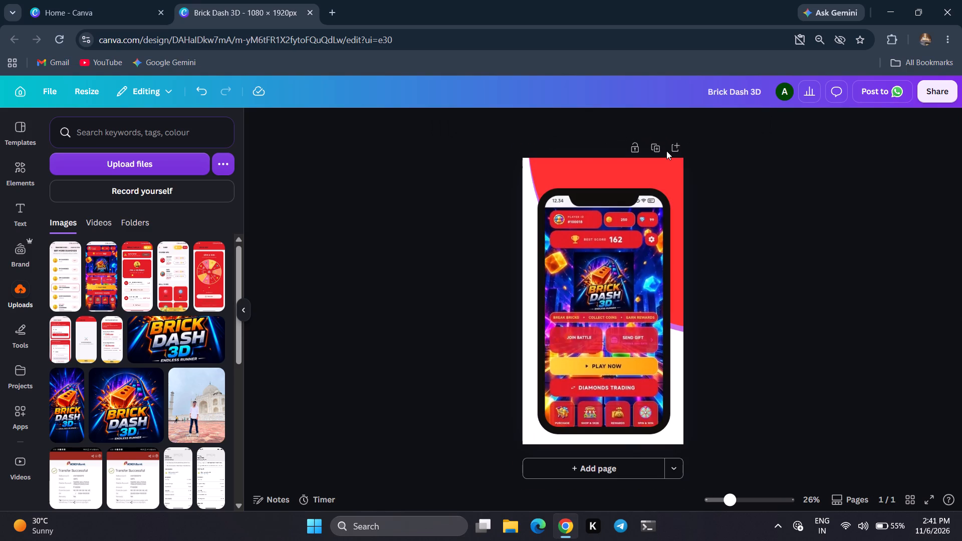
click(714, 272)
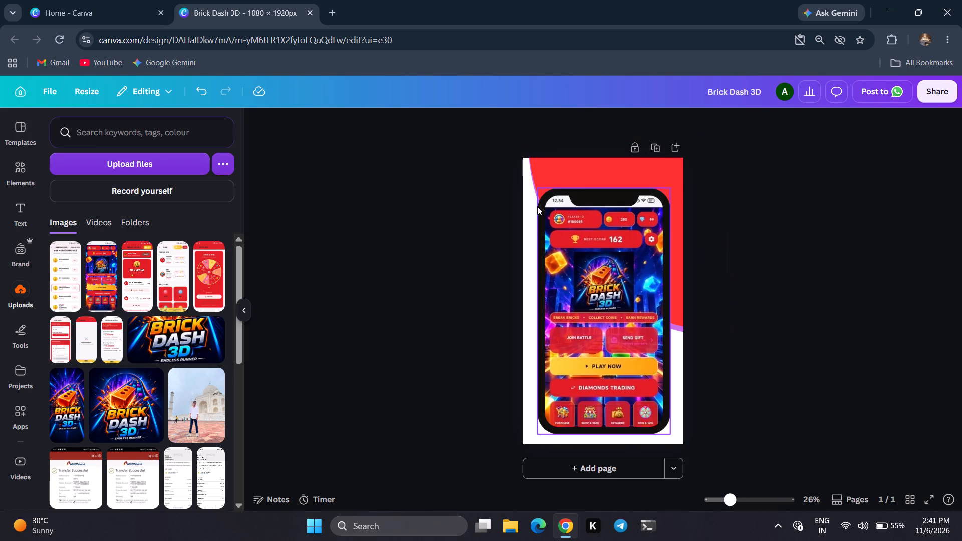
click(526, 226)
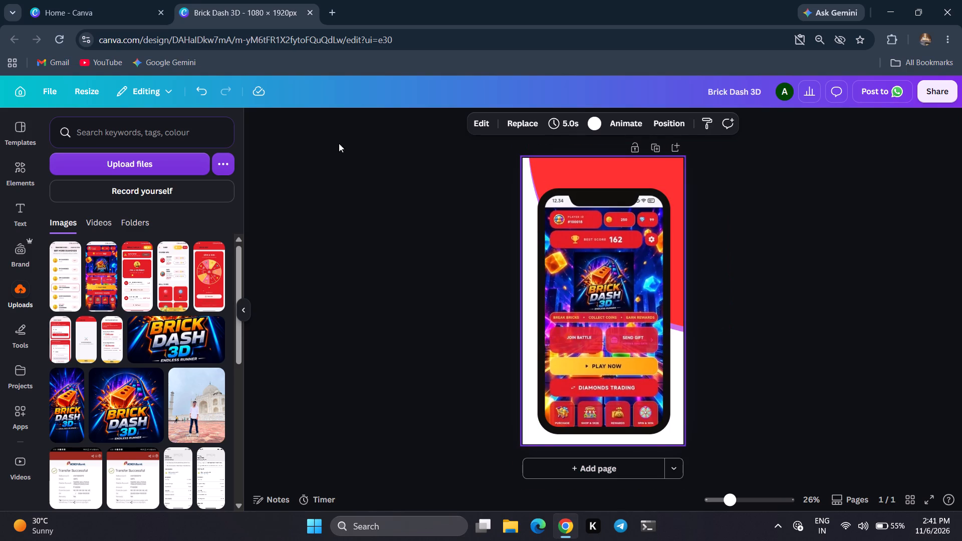
Close the Brick Dash 3D design and move it to the Bin from the refreshed Canva home page.
click(308, 13)
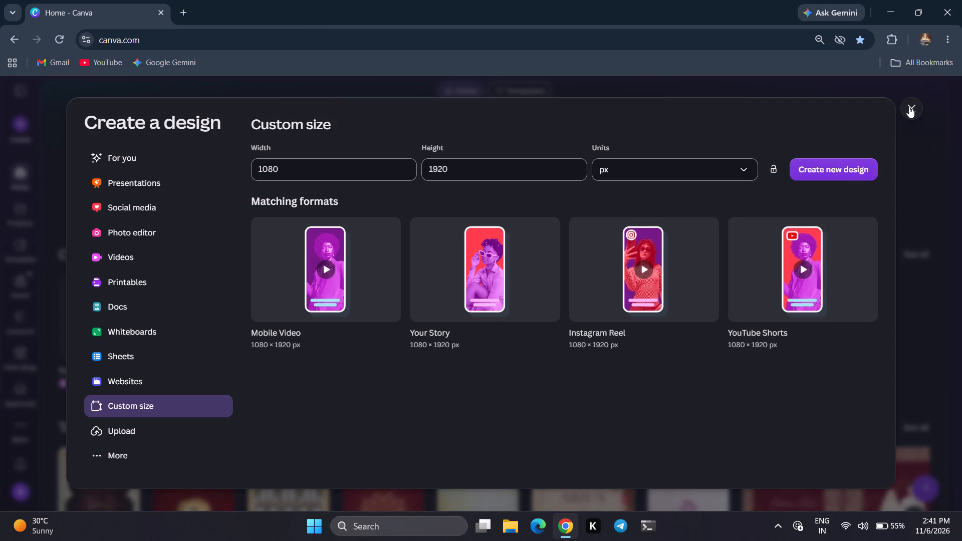
click(909, 107)
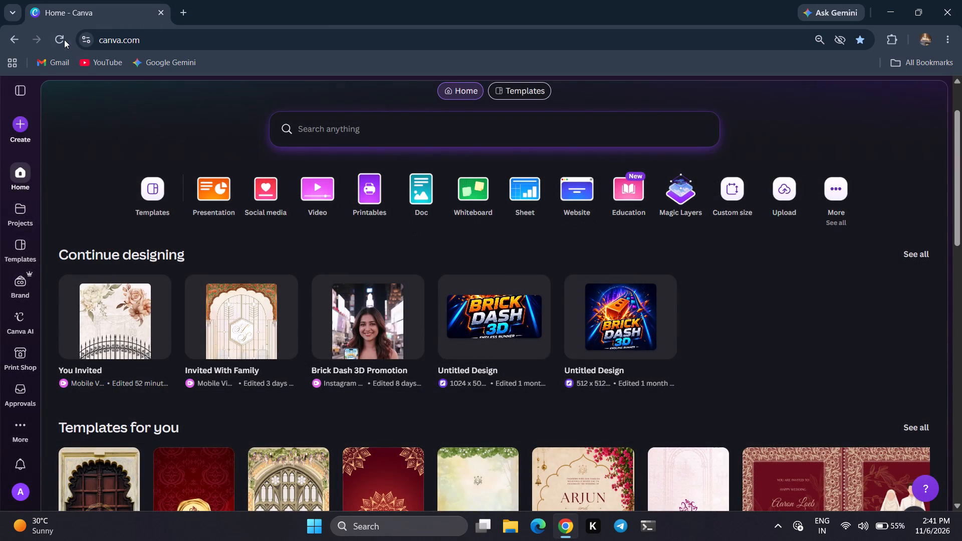
click(62, 38)
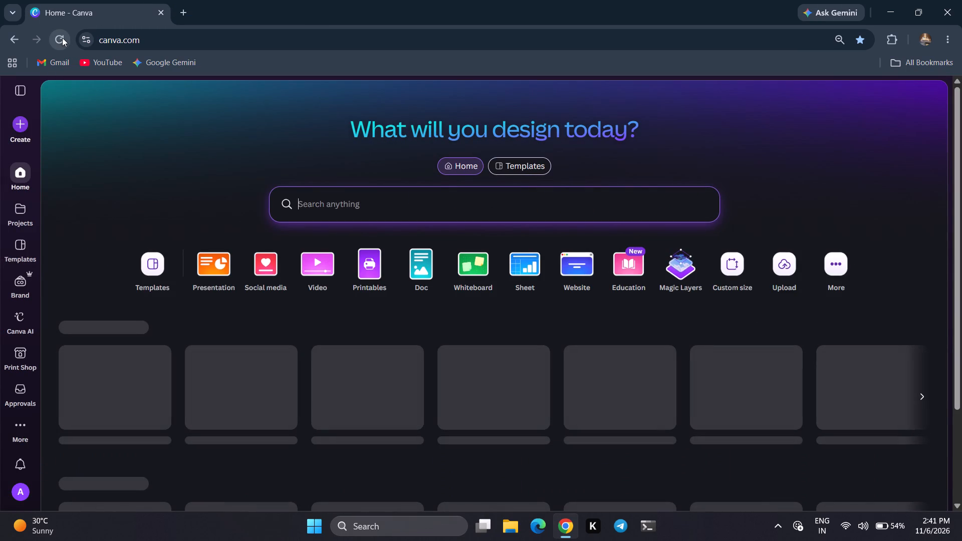
double_click(956, 506)
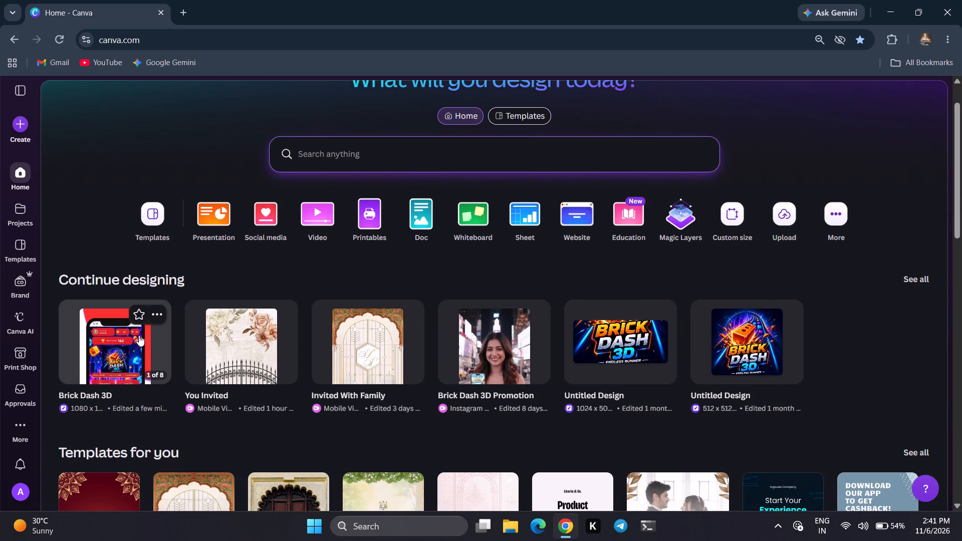
click(156, 311)
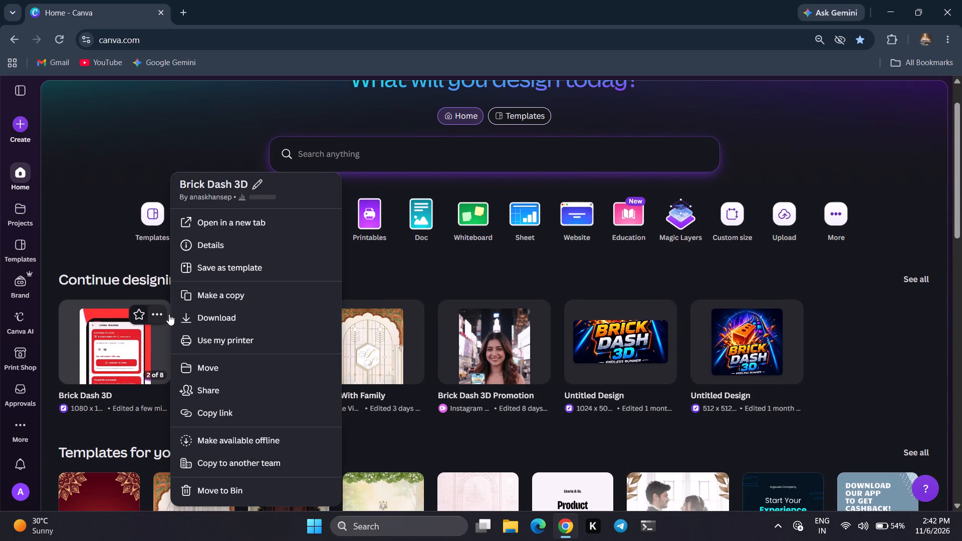
click(216, 489)
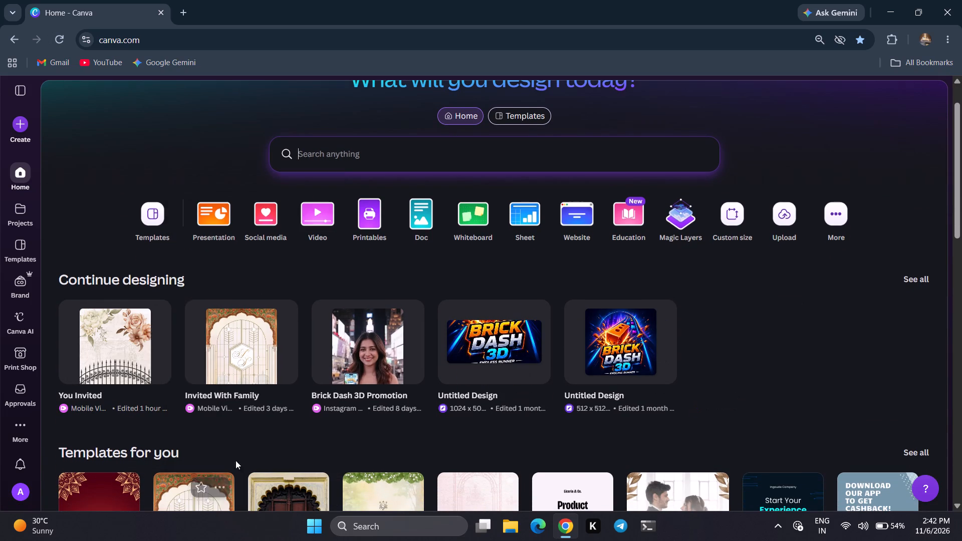
Create a new custom-size design of 1080 × 1920 px.
click(726, 216)
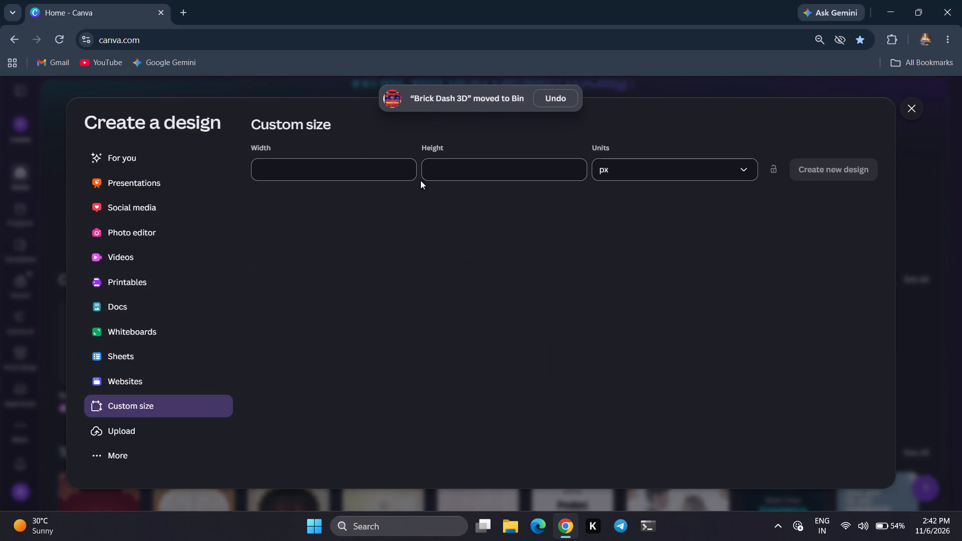
click(336, 180)
text(1080)
click(441, 167)
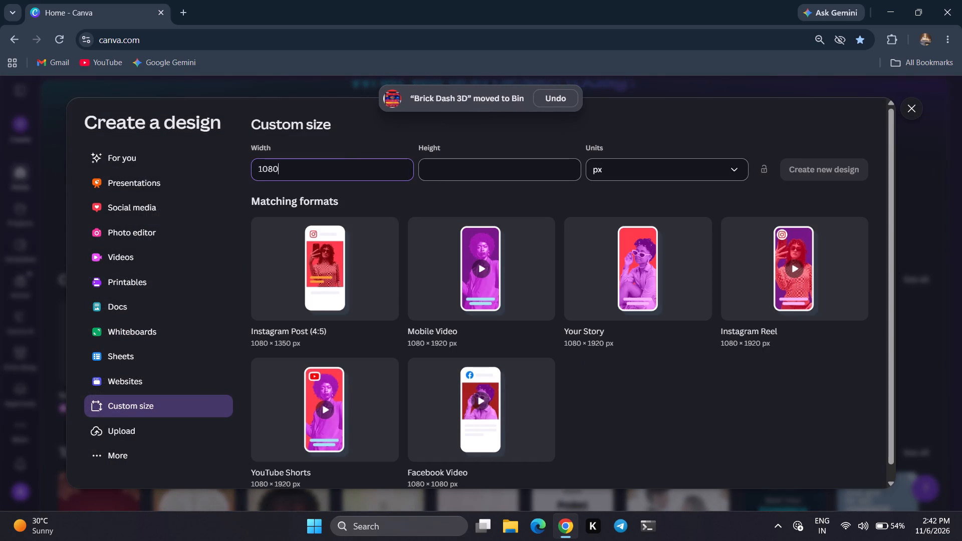
text(1920)
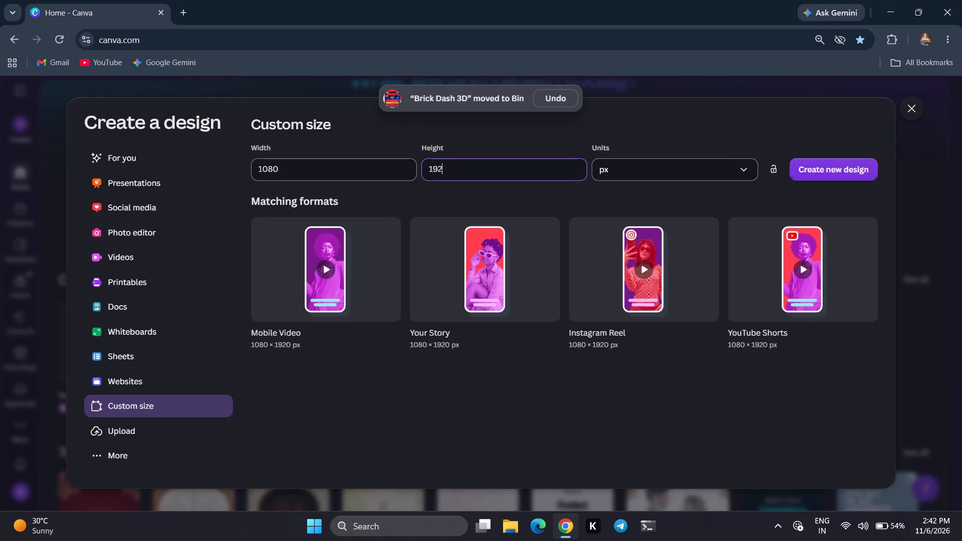
click(813, 169)
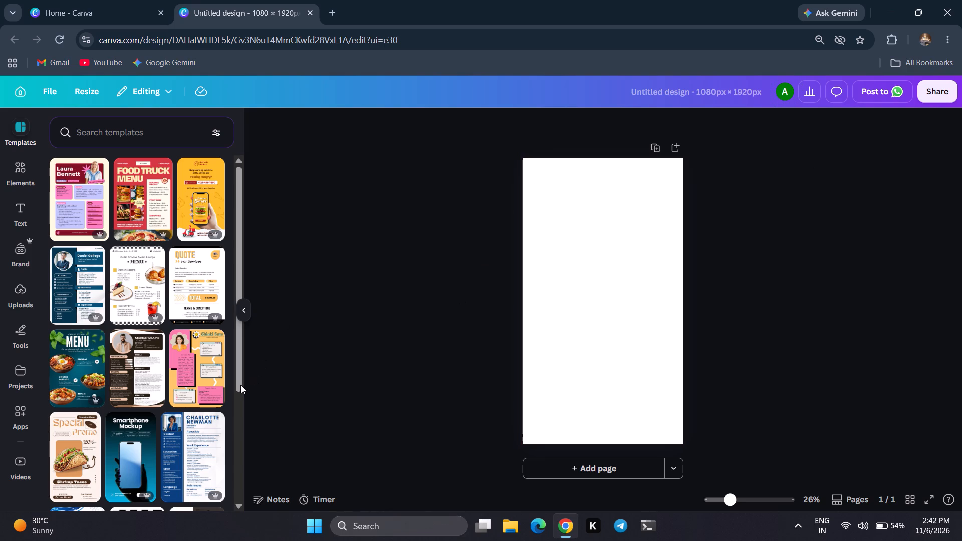
Browse the suggested templates for a layout suitable for the 1080 × 1920 px game promotion.
drag(241, 385, 242, 480)
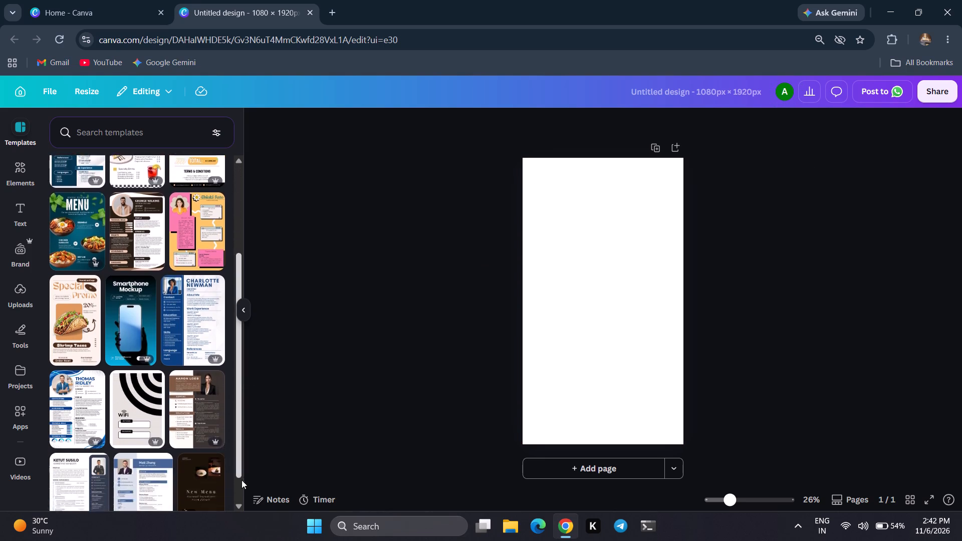
drag(242, 480, 244, 536)
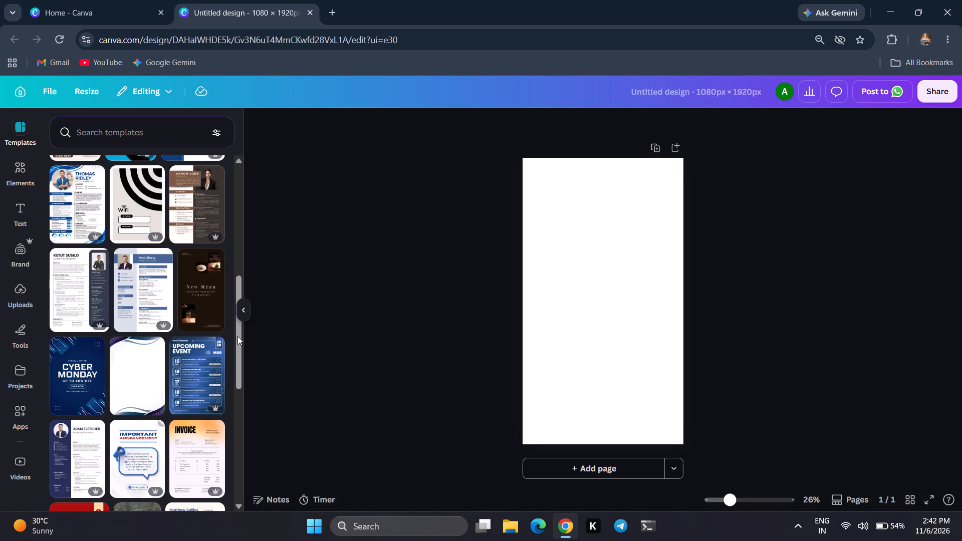
drag(237, 336, 239, 406)
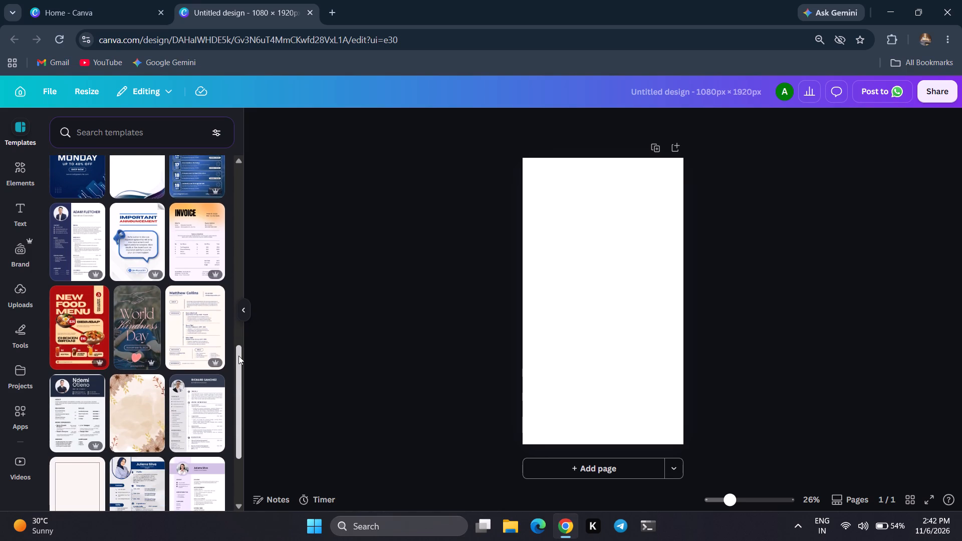
drag(238, 356, 238, 421)
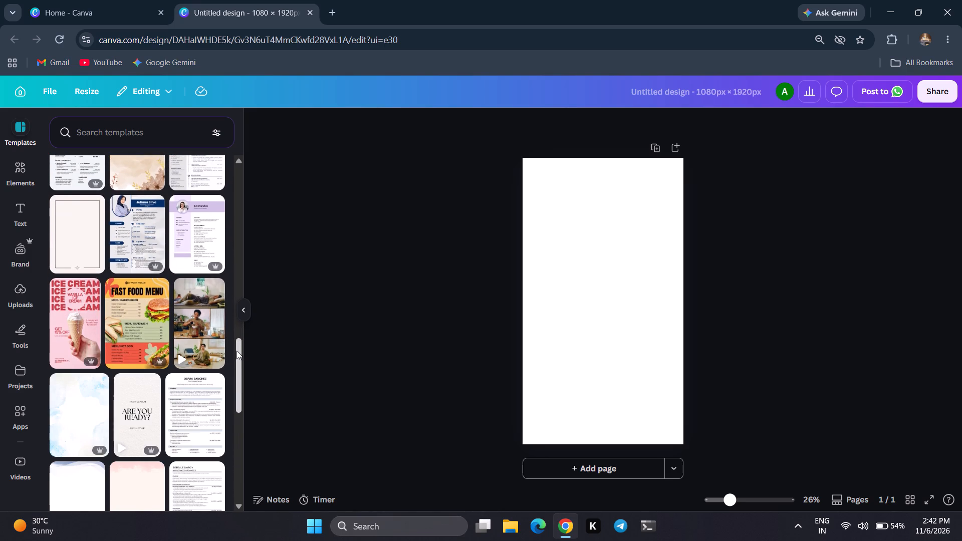
drag(238, 351, 239, 400)
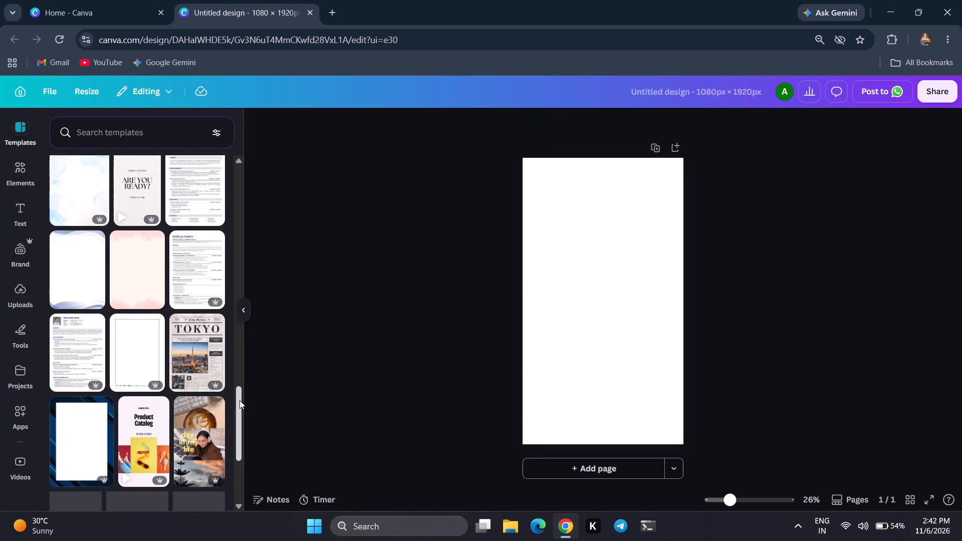
drag(239, 400, 238, 441)
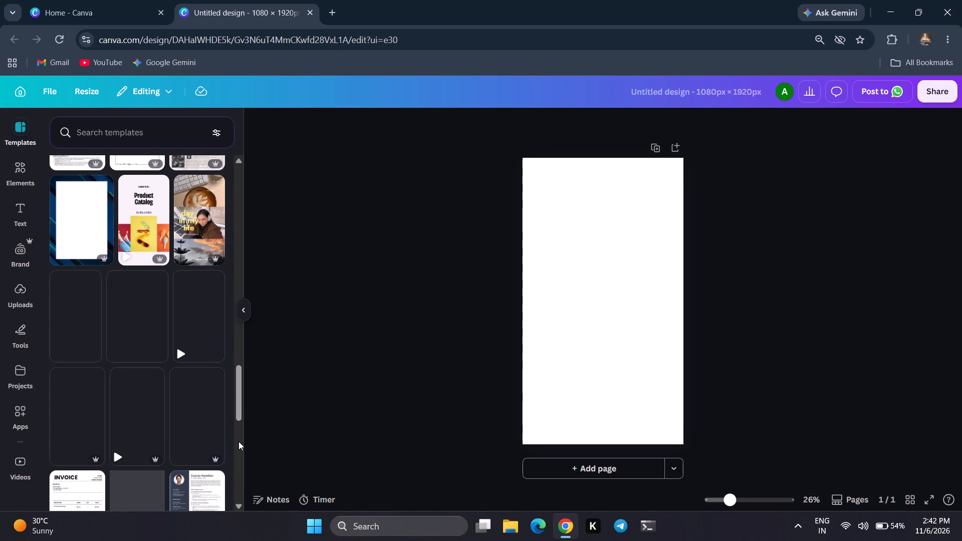
drag(241, 377, 241, 343)
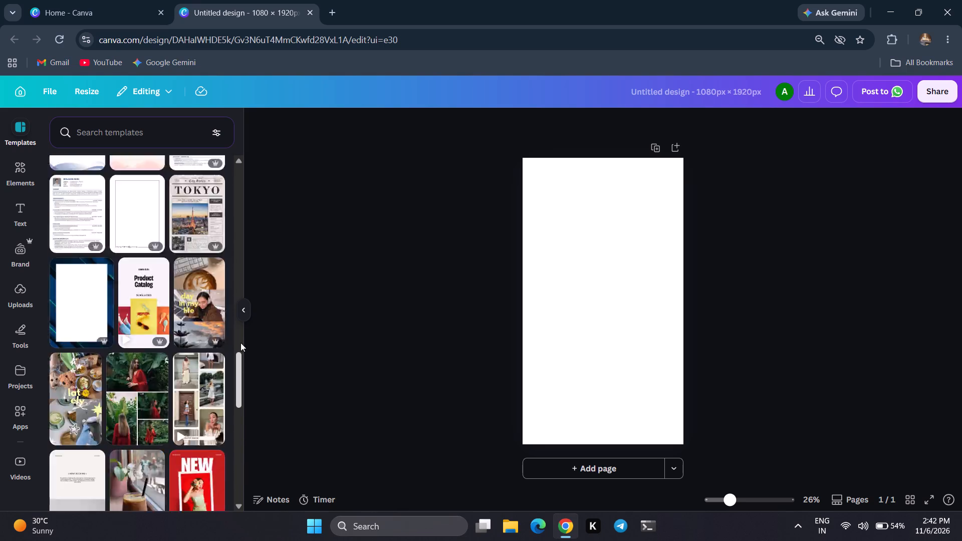
drag(241, 343, 246, 164)
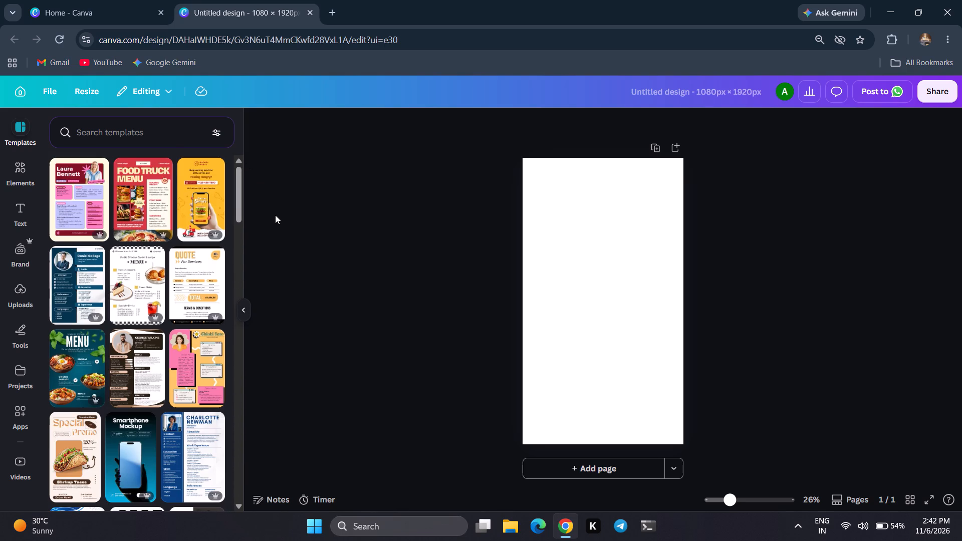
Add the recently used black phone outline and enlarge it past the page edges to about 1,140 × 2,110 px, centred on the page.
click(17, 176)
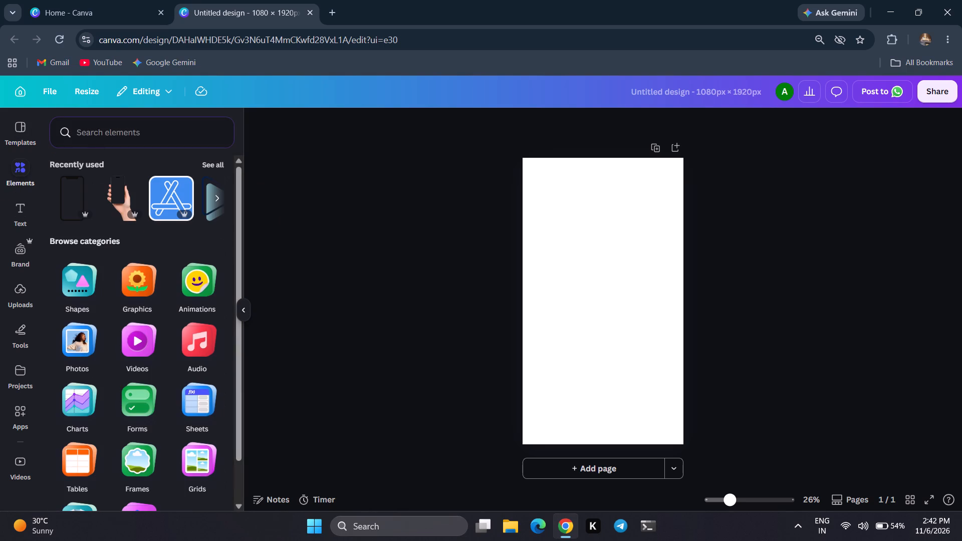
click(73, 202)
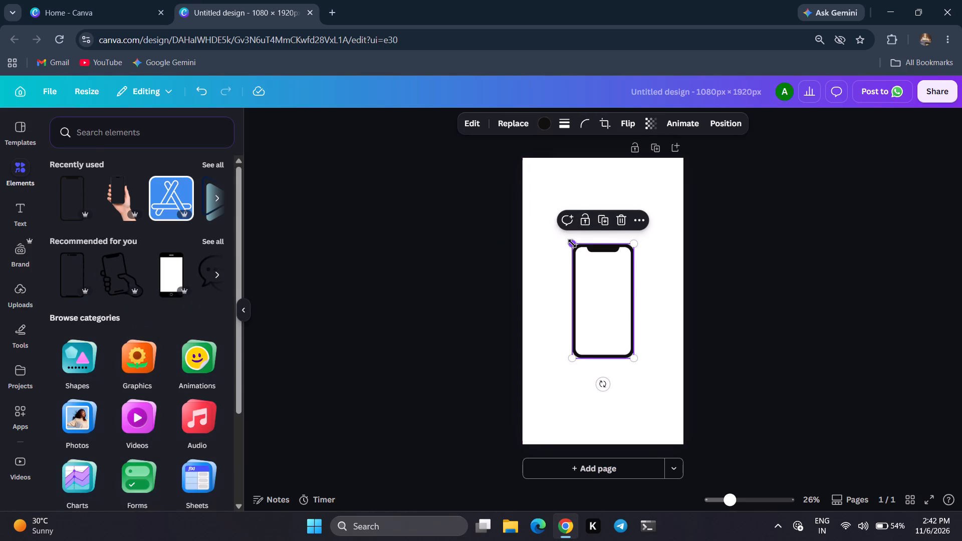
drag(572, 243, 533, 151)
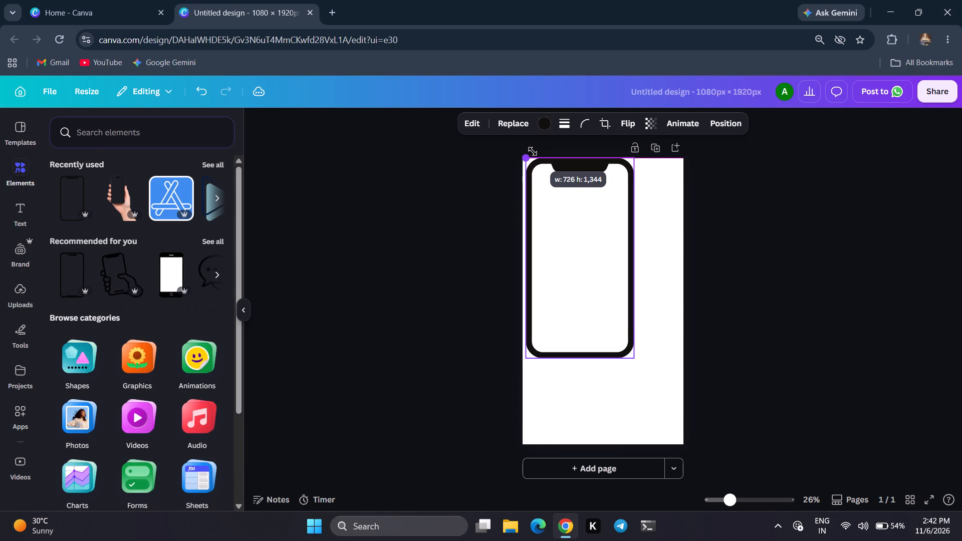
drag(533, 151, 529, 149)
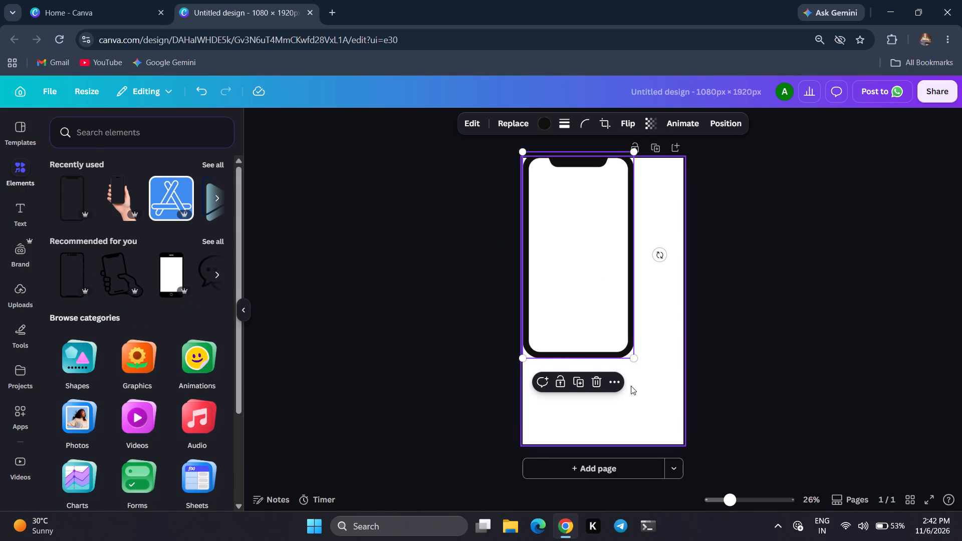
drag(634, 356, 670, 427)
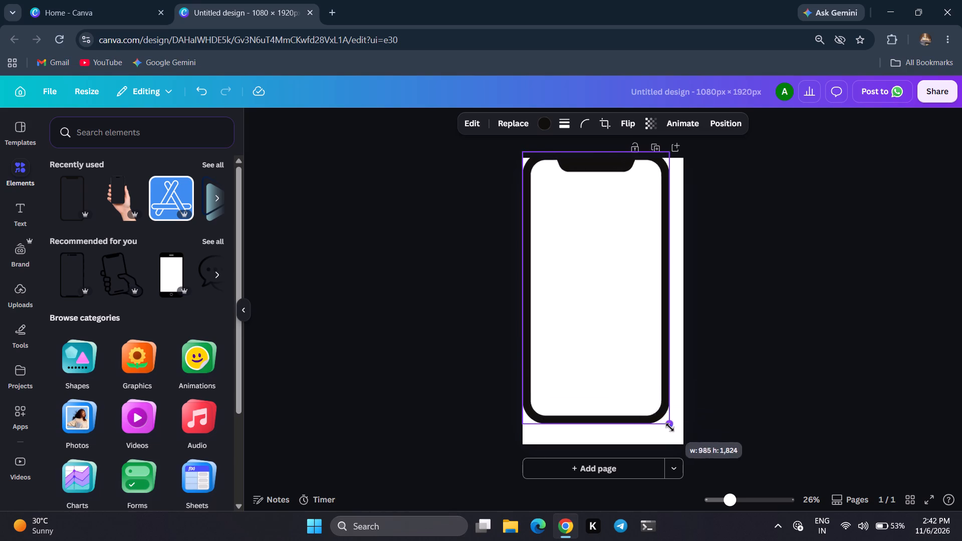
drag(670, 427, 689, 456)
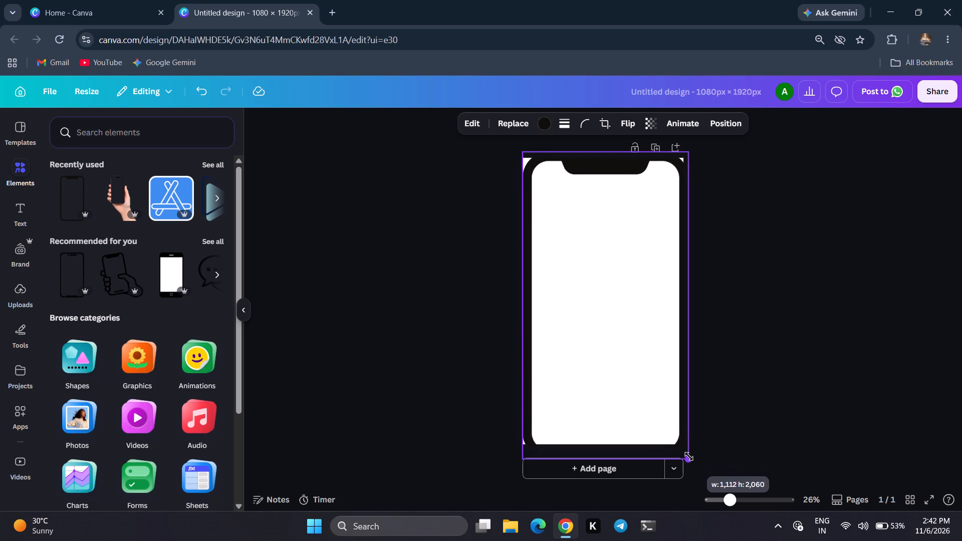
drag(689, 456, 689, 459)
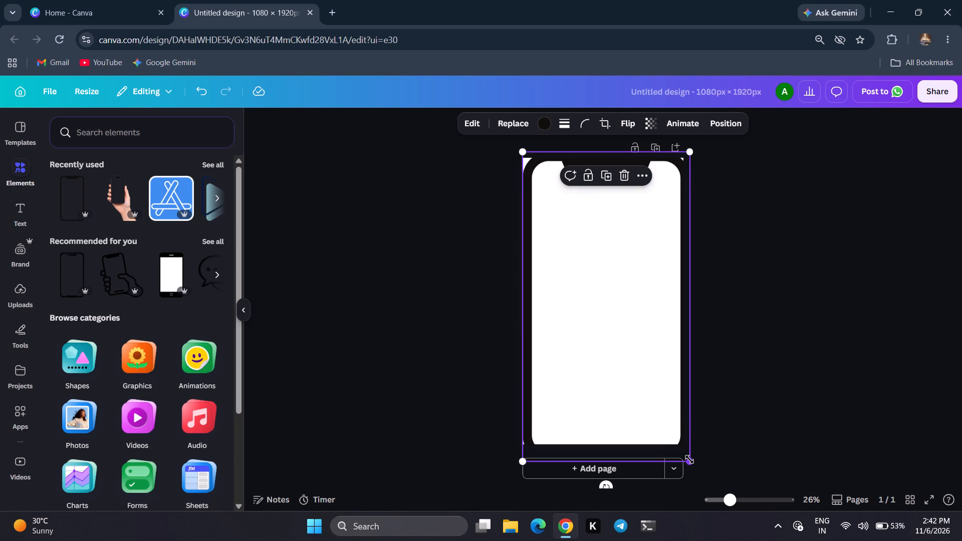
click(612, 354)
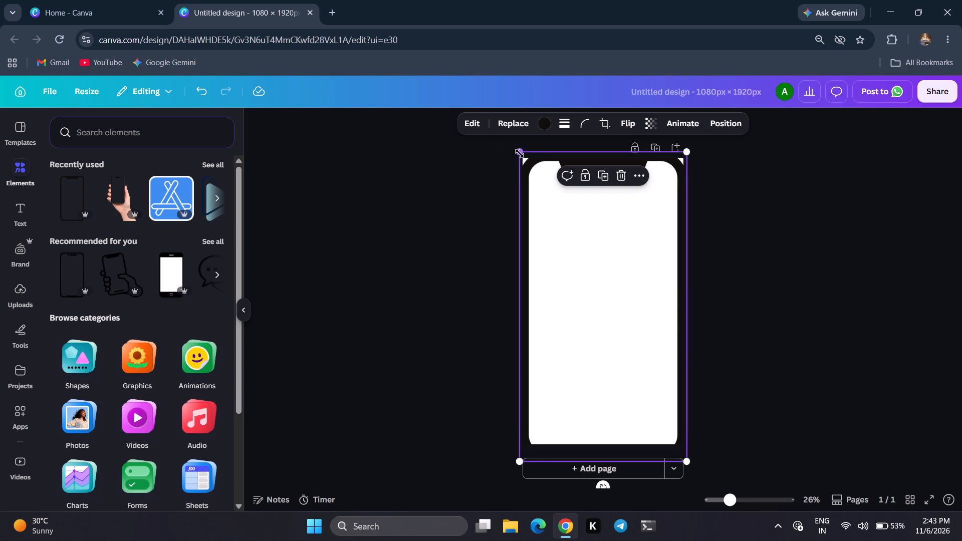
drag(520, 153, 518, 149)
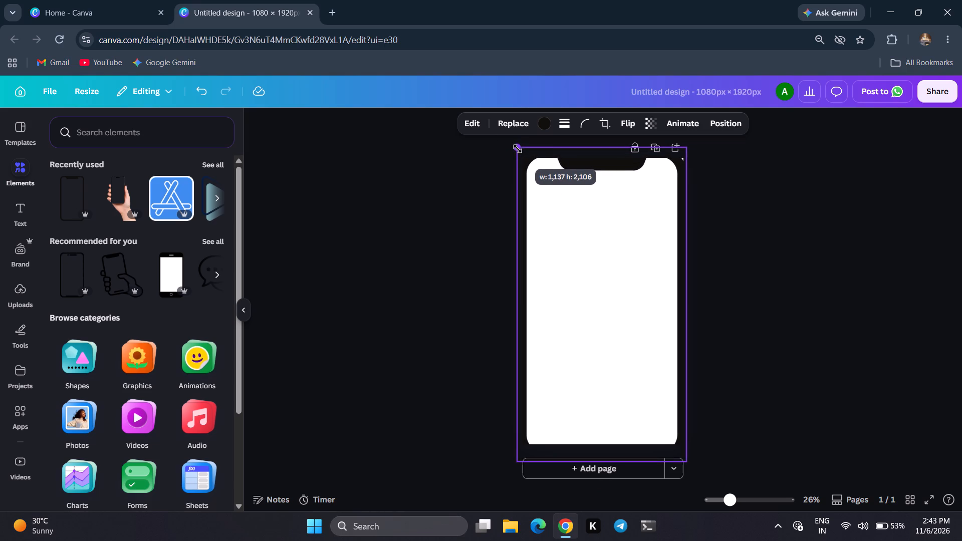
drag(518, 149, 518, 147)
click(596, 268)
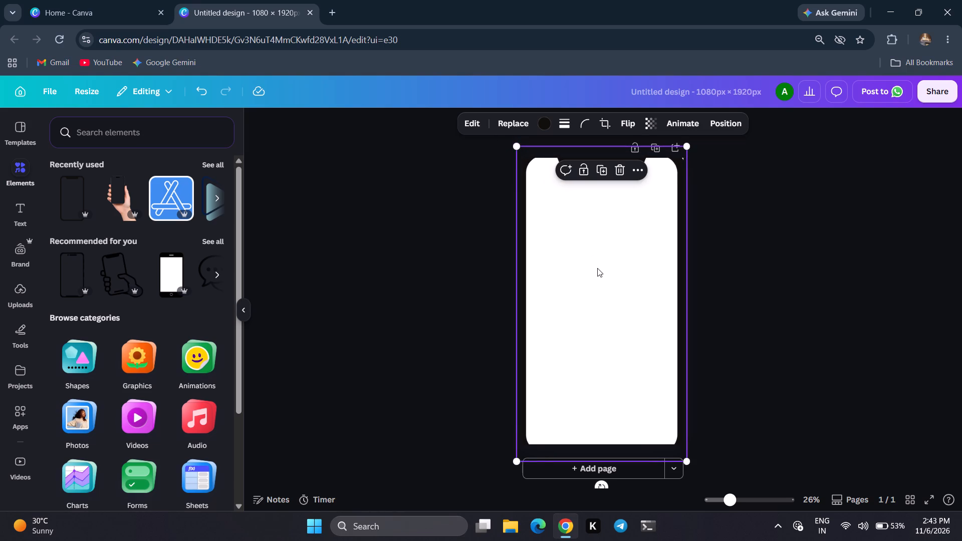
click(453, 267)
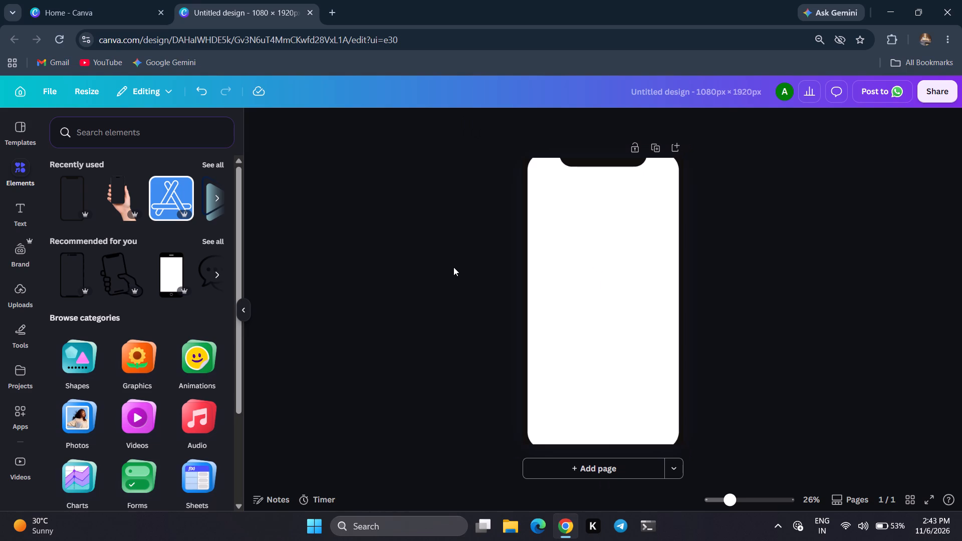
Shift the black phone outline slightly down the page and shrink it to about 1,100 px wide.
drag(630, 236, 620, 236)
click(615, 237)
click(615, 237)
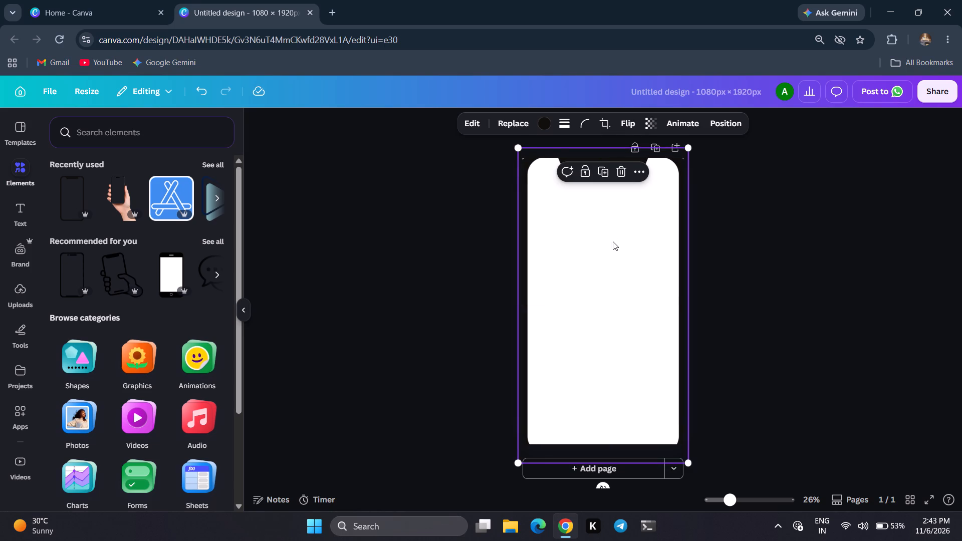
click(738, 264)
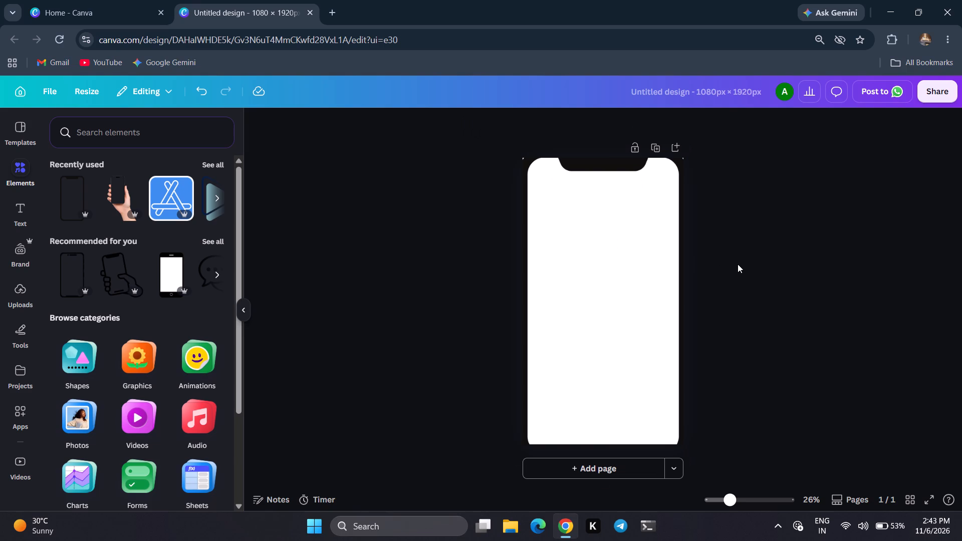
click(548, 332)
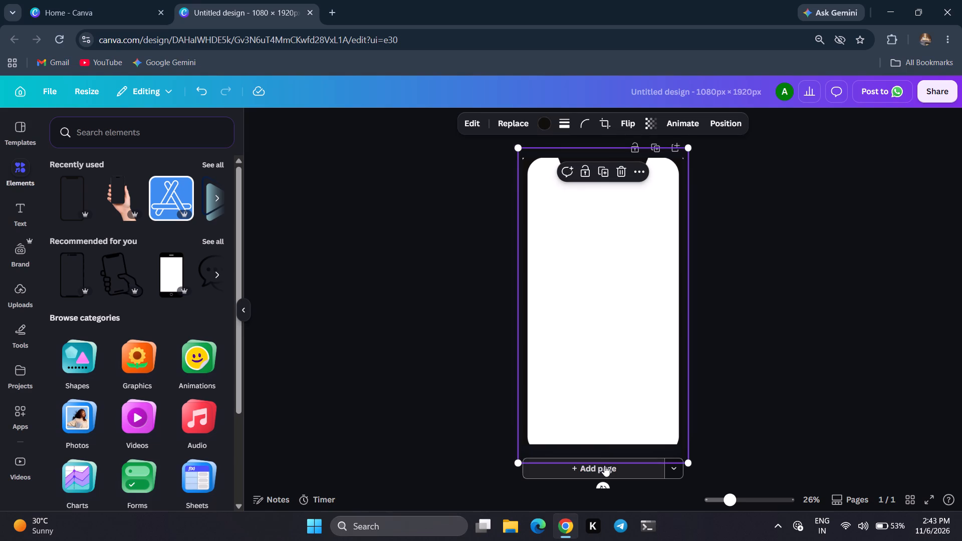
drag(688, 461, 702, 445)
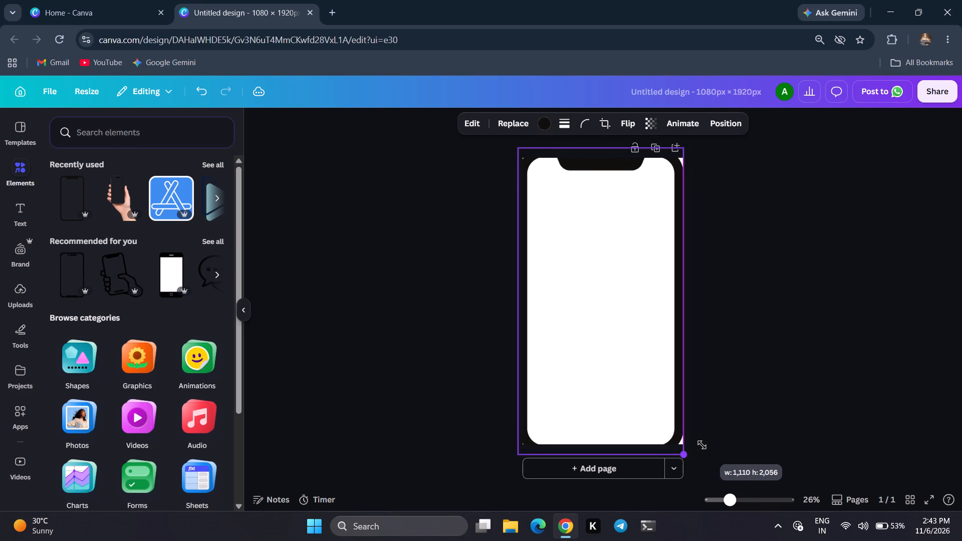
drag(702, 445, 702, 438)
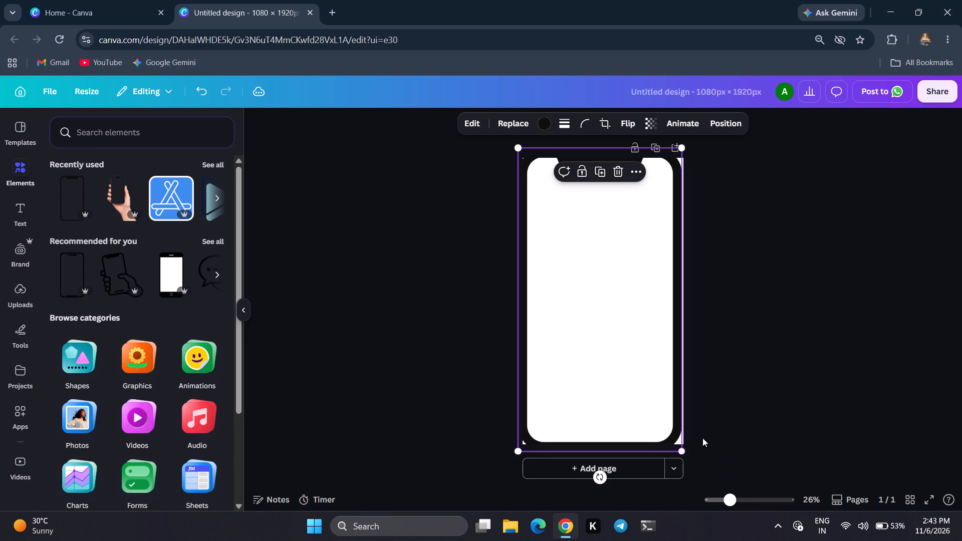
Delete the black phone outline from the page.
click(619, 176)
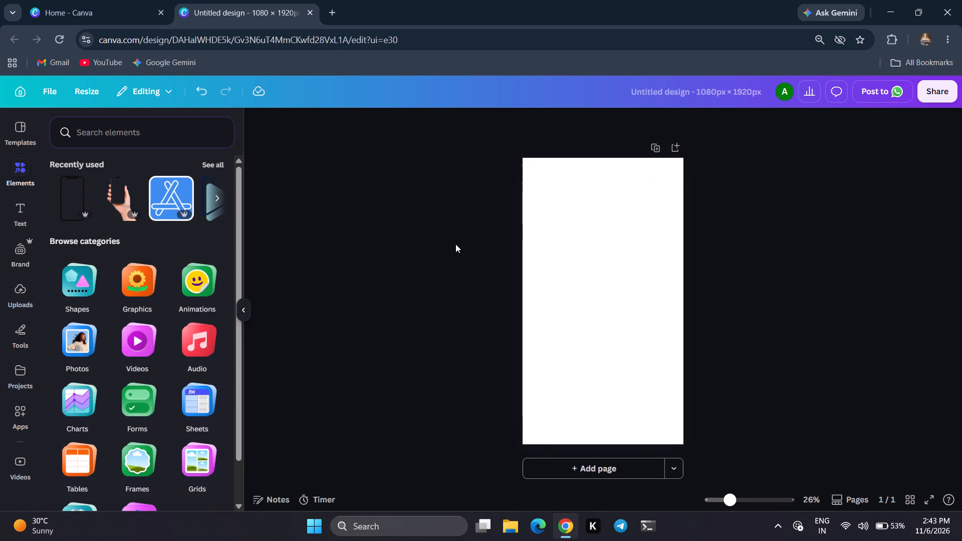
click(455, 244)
Search the elements library for the recent term "Mobile phrame".
click(139, 133)
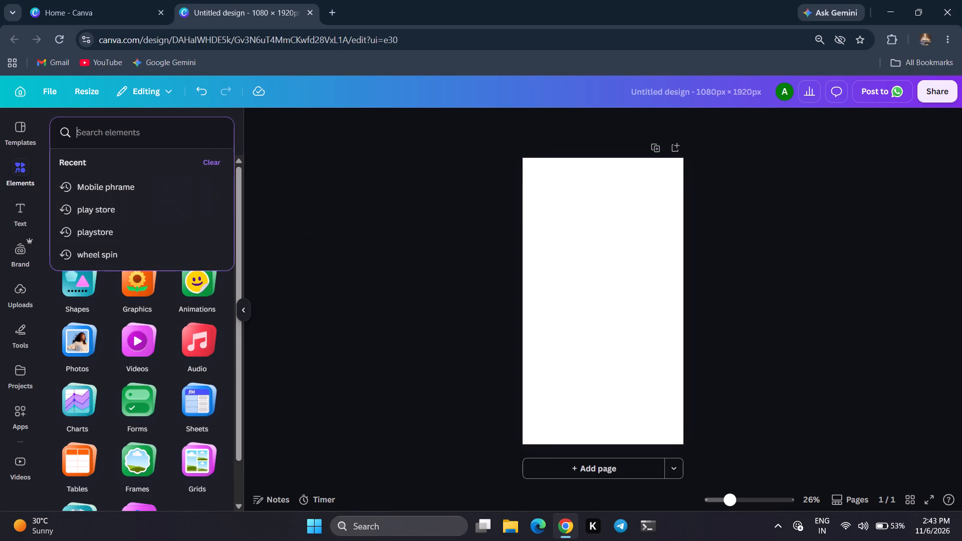
click(146, 184)
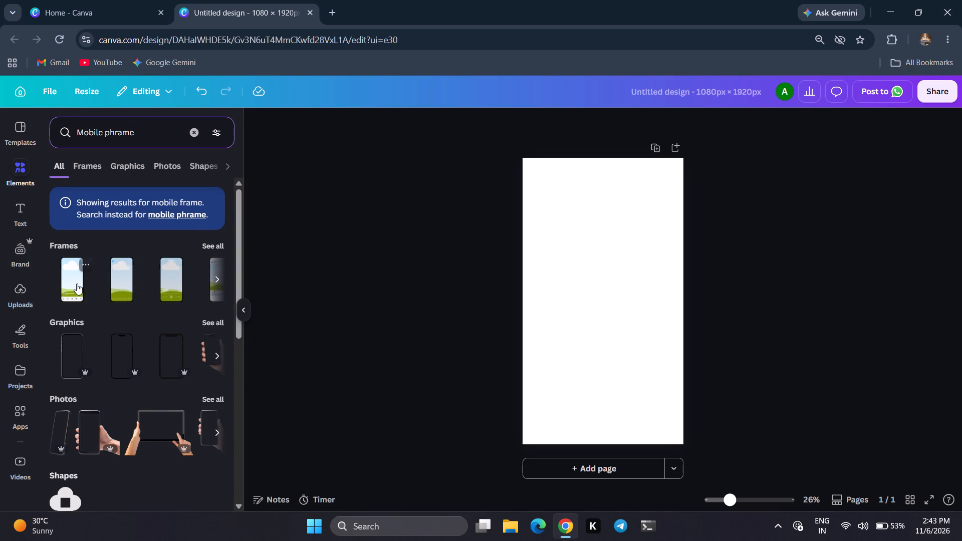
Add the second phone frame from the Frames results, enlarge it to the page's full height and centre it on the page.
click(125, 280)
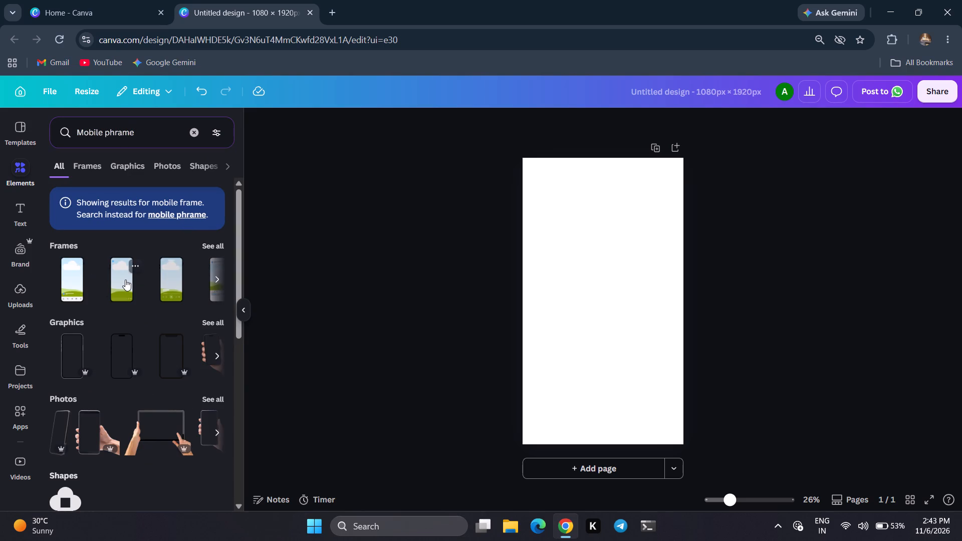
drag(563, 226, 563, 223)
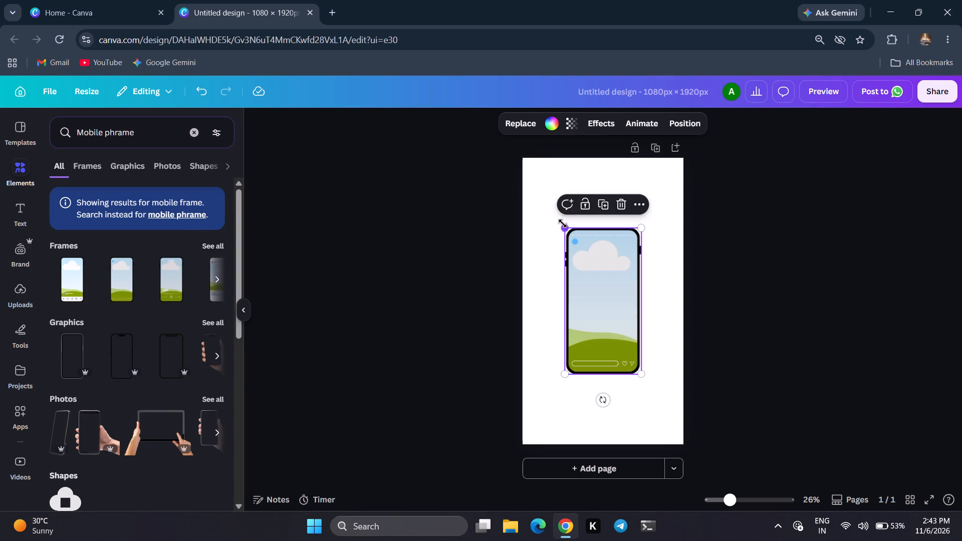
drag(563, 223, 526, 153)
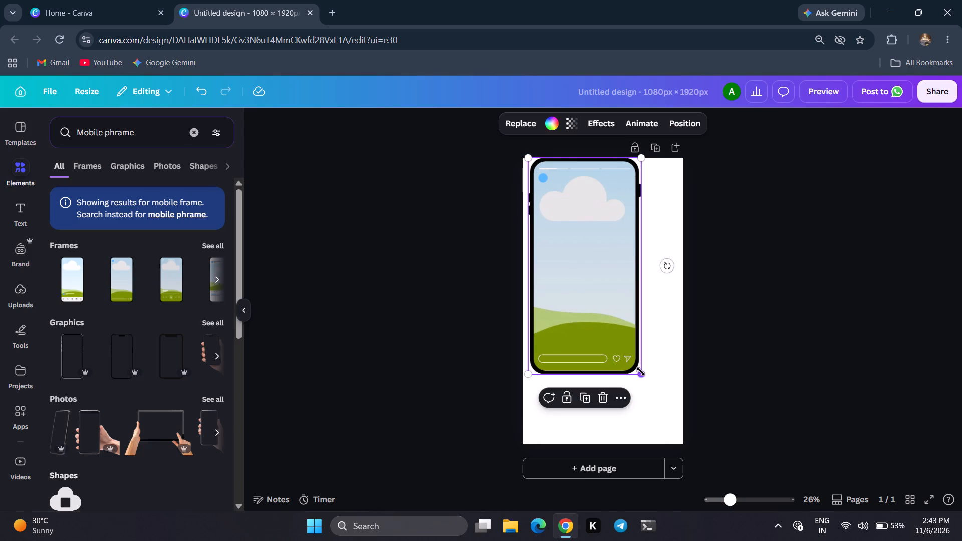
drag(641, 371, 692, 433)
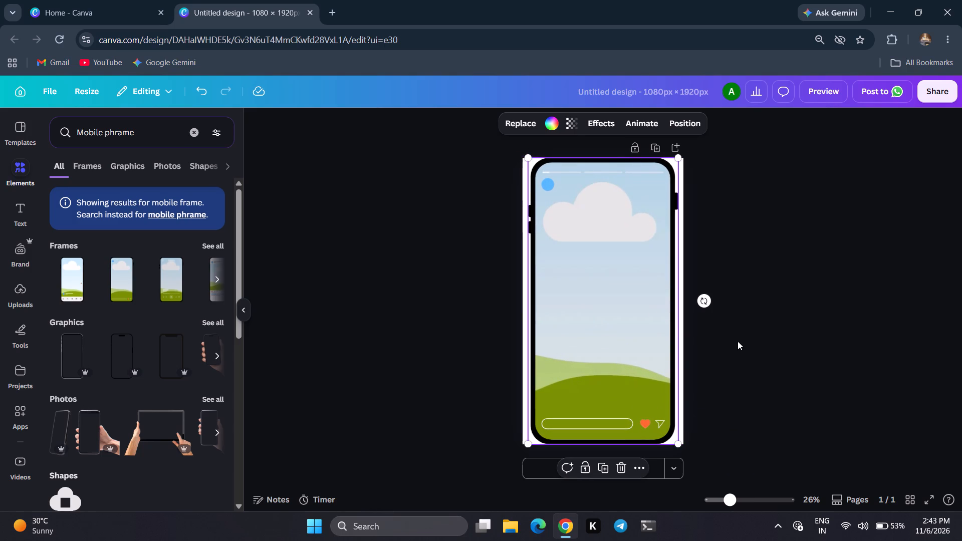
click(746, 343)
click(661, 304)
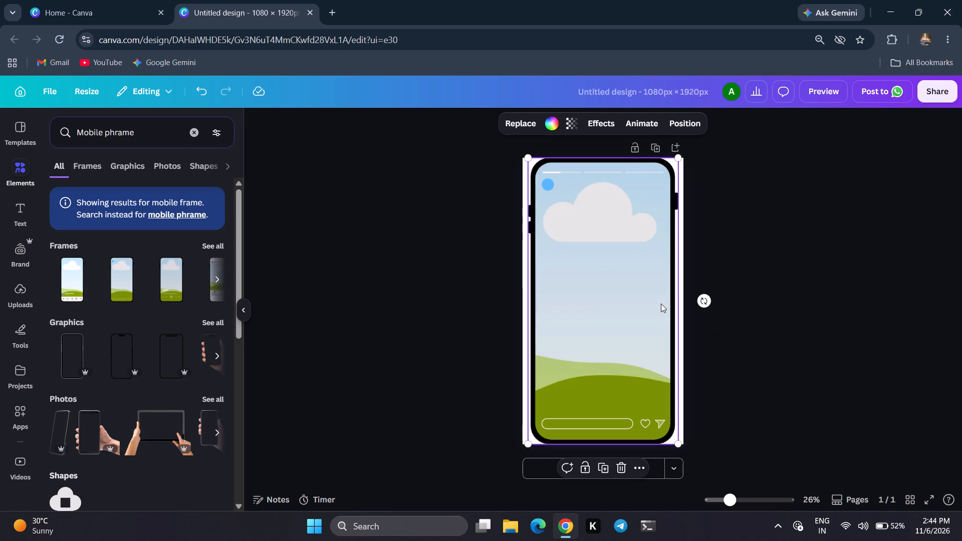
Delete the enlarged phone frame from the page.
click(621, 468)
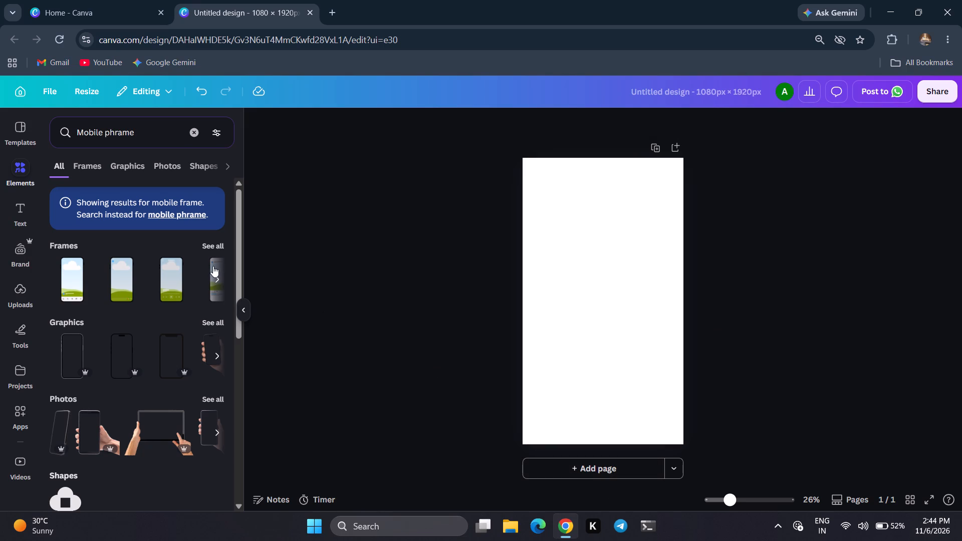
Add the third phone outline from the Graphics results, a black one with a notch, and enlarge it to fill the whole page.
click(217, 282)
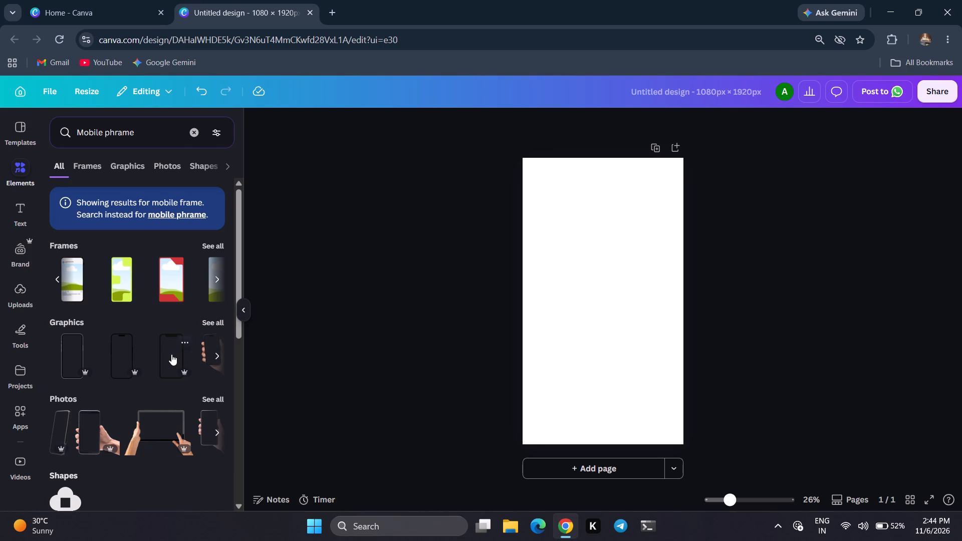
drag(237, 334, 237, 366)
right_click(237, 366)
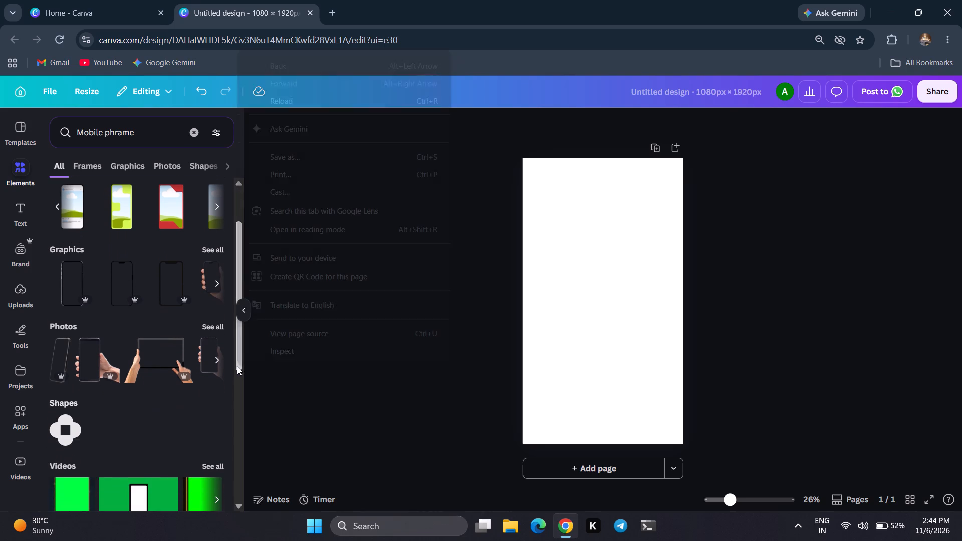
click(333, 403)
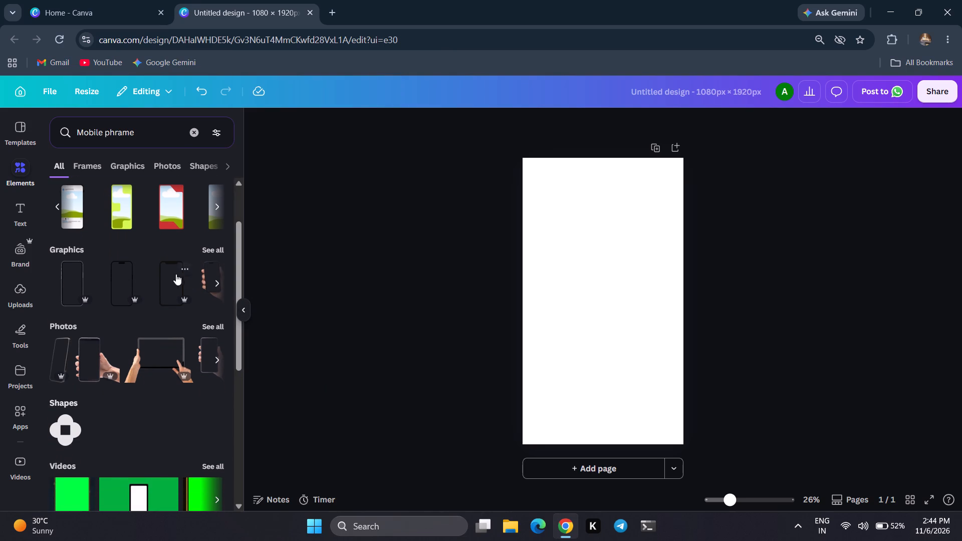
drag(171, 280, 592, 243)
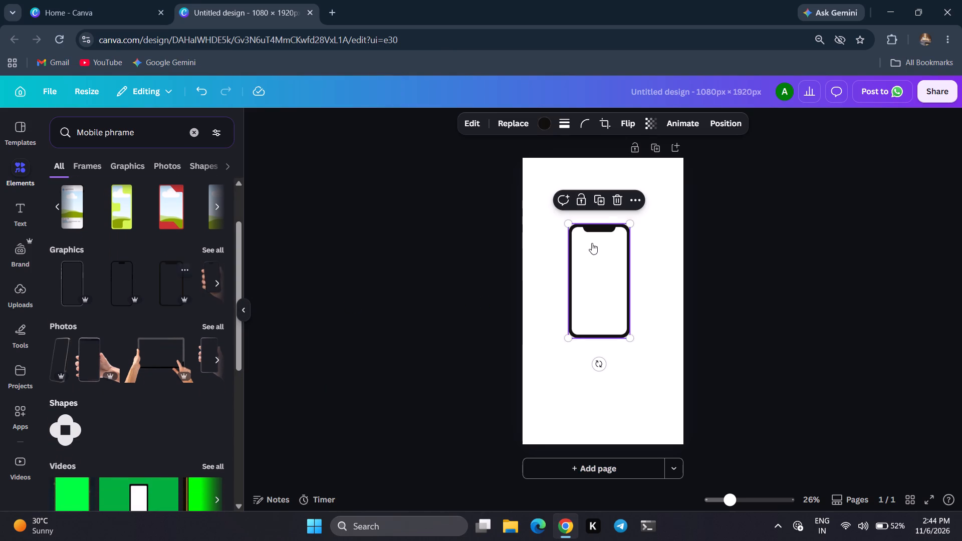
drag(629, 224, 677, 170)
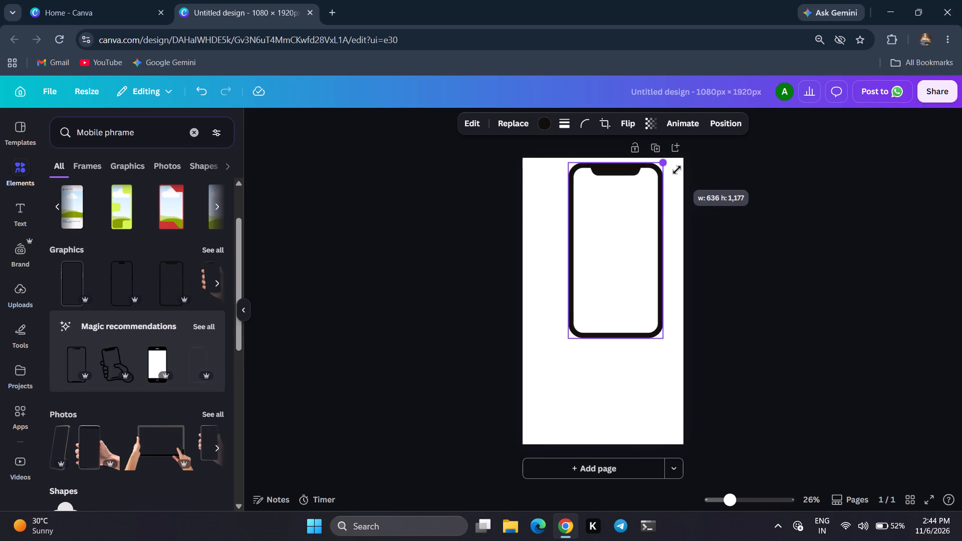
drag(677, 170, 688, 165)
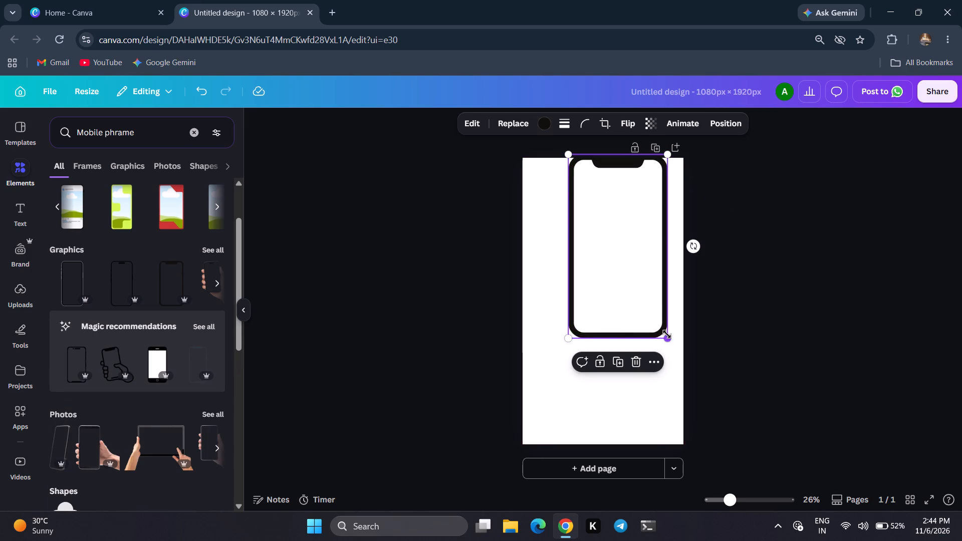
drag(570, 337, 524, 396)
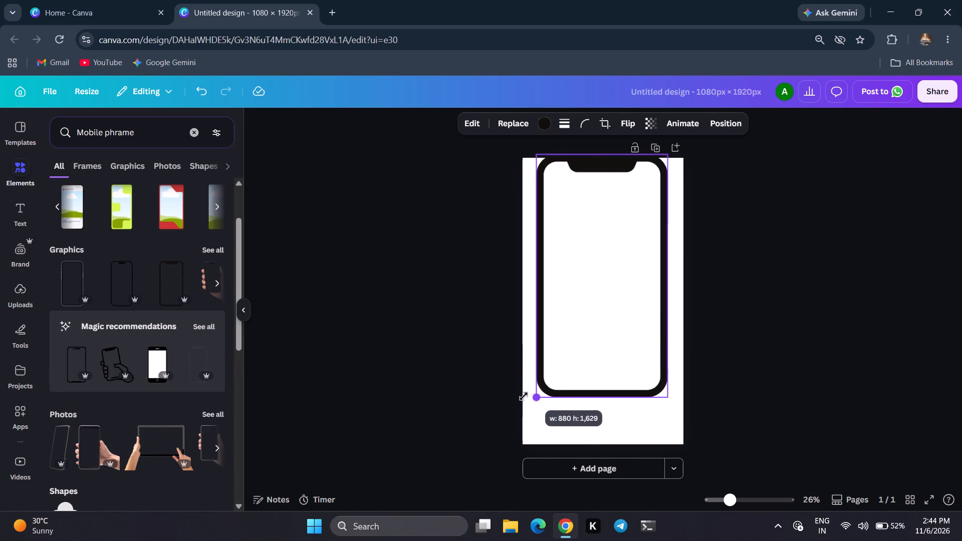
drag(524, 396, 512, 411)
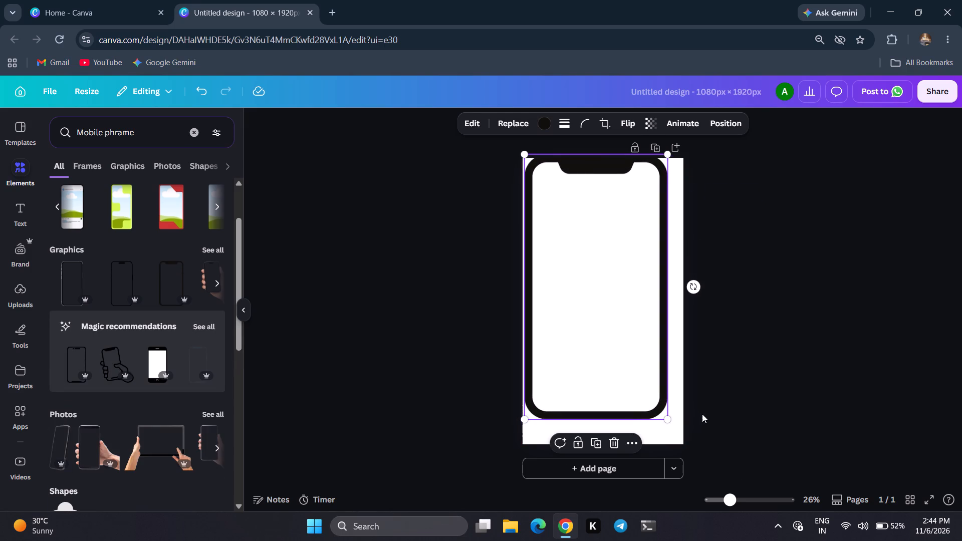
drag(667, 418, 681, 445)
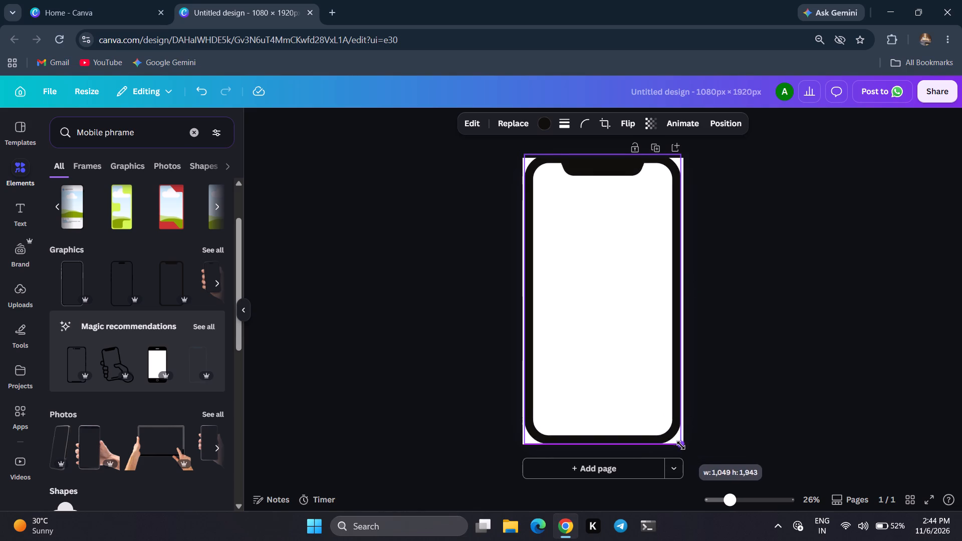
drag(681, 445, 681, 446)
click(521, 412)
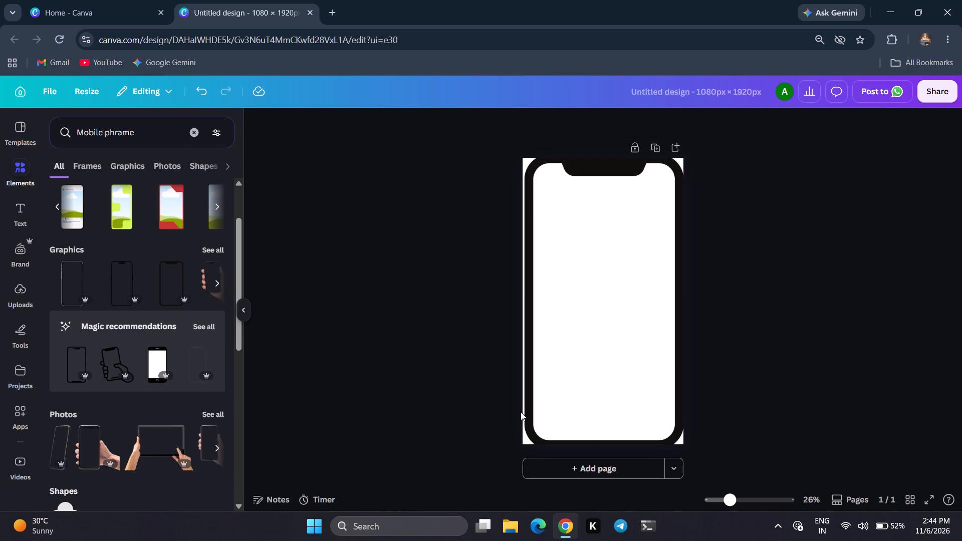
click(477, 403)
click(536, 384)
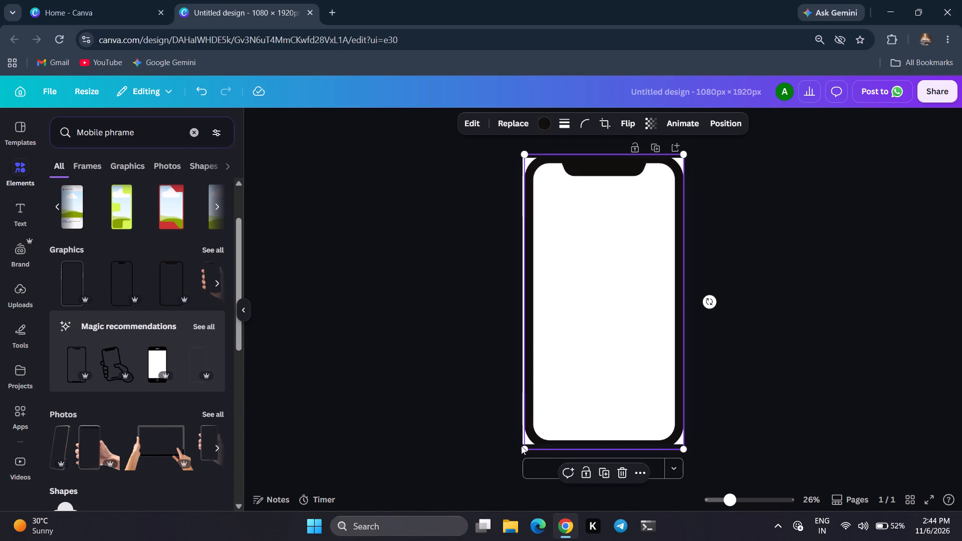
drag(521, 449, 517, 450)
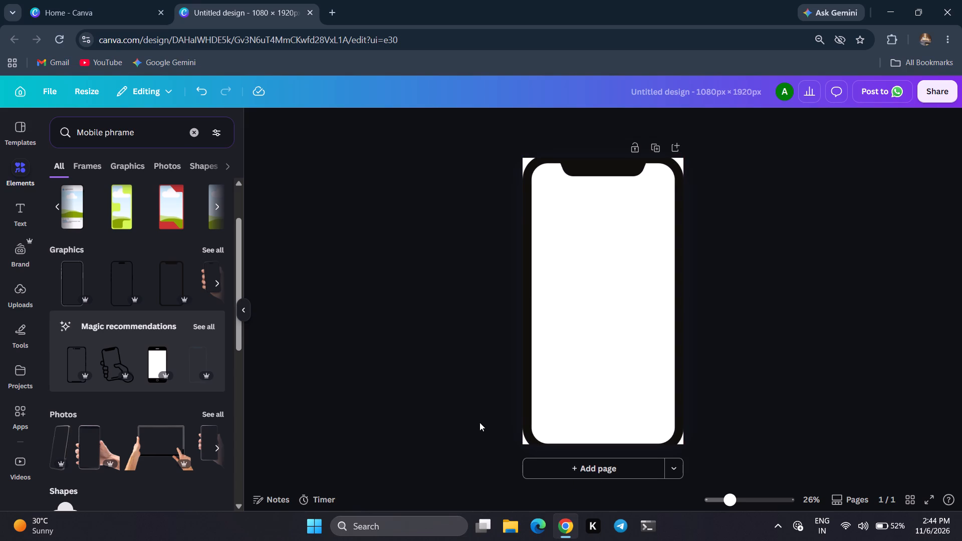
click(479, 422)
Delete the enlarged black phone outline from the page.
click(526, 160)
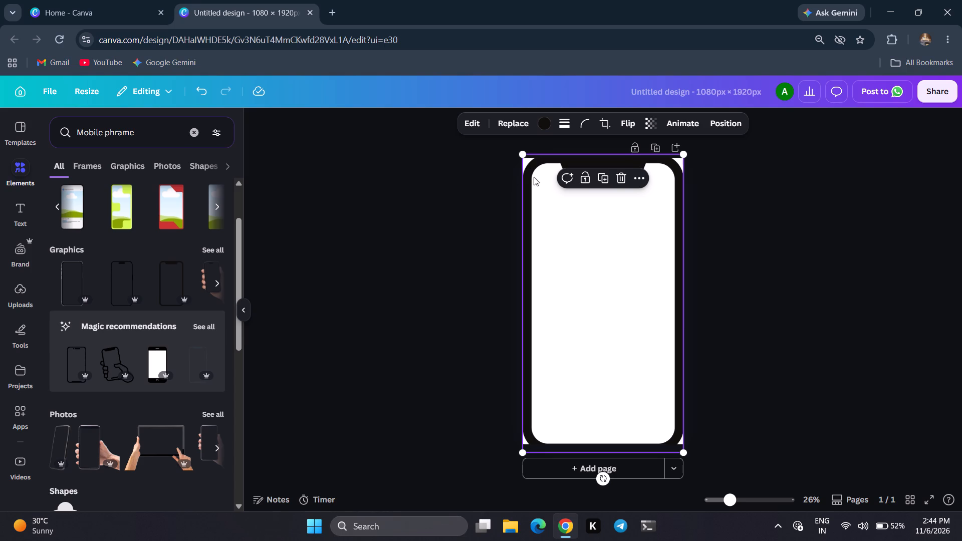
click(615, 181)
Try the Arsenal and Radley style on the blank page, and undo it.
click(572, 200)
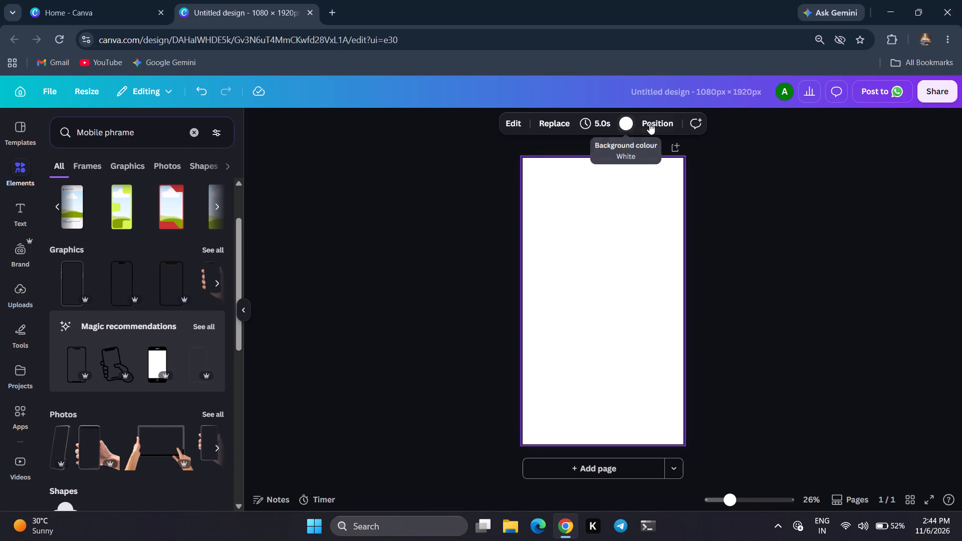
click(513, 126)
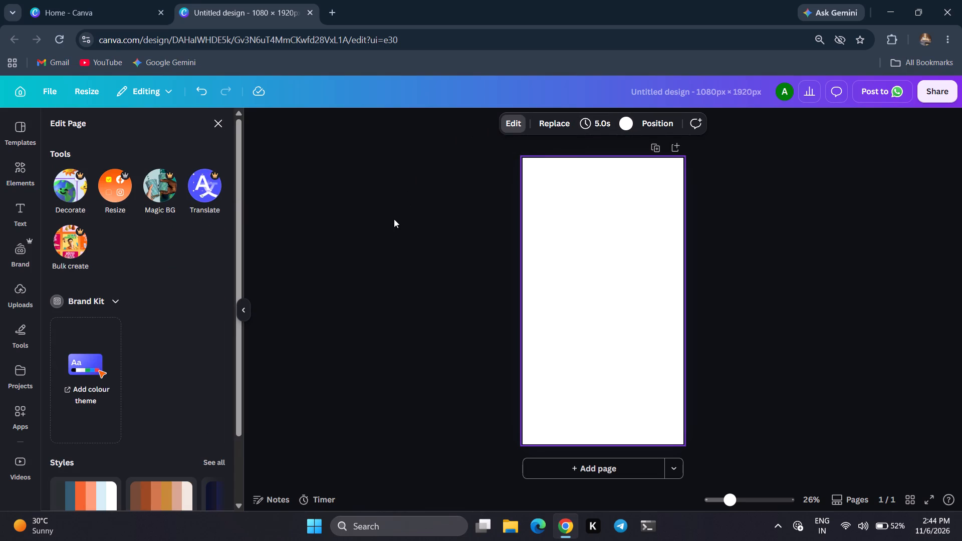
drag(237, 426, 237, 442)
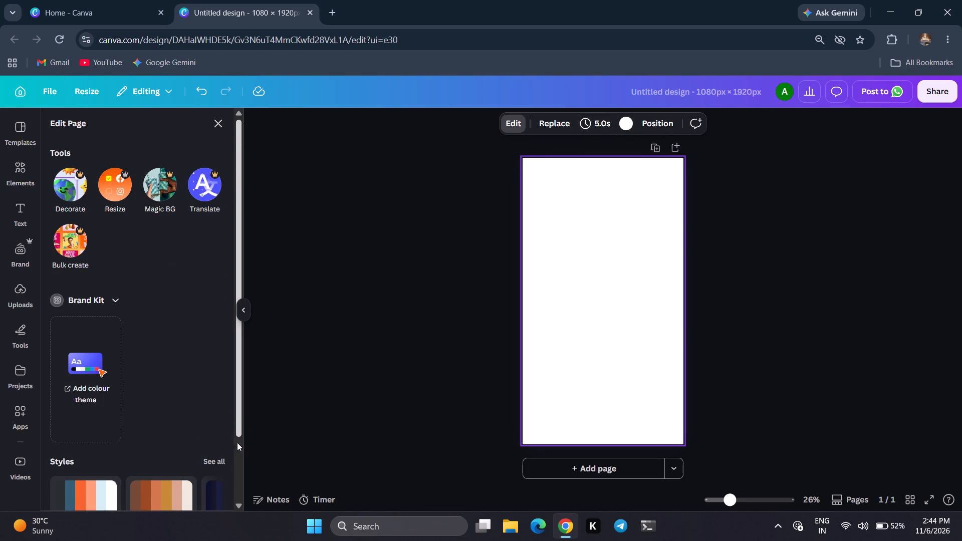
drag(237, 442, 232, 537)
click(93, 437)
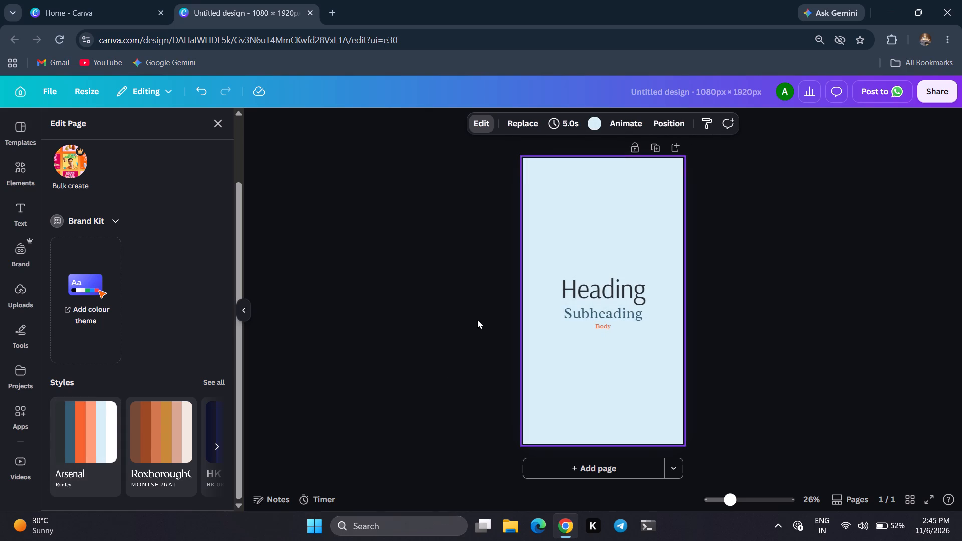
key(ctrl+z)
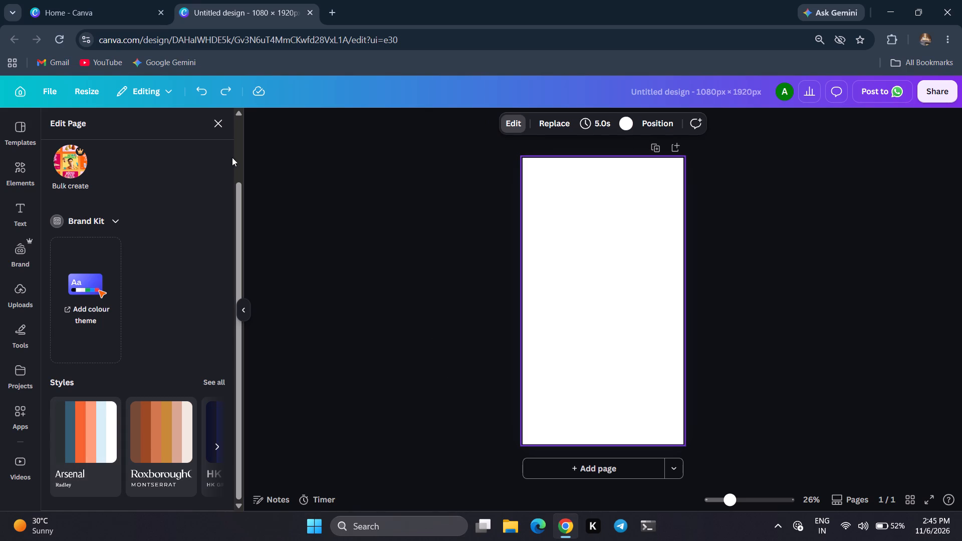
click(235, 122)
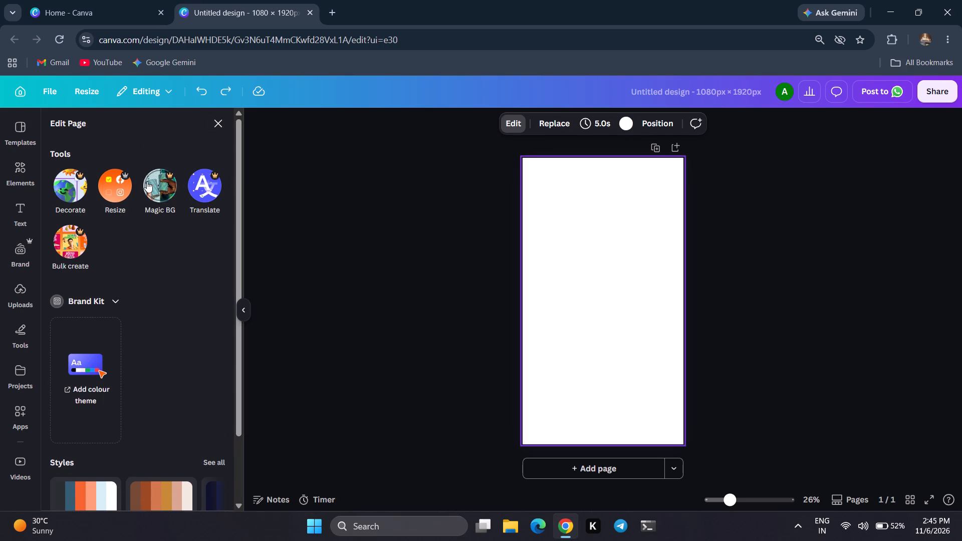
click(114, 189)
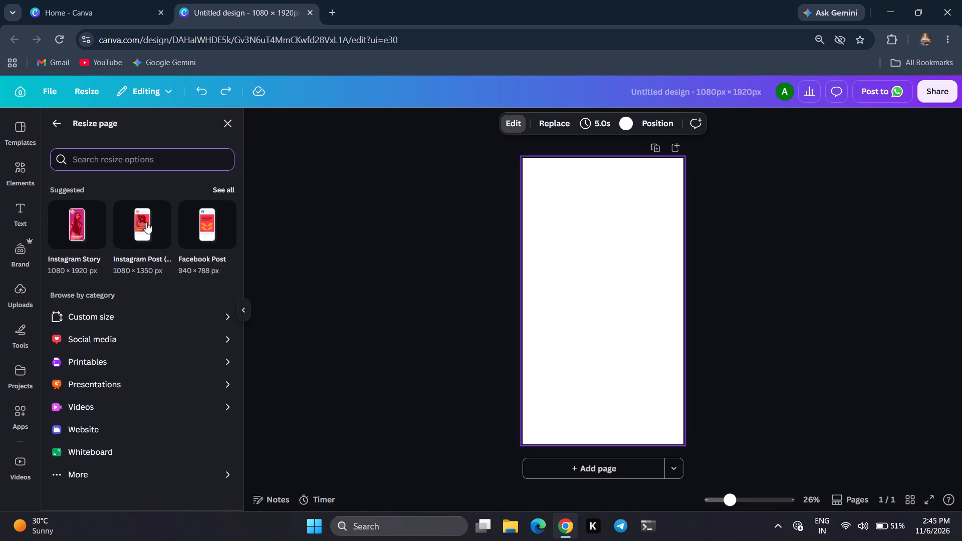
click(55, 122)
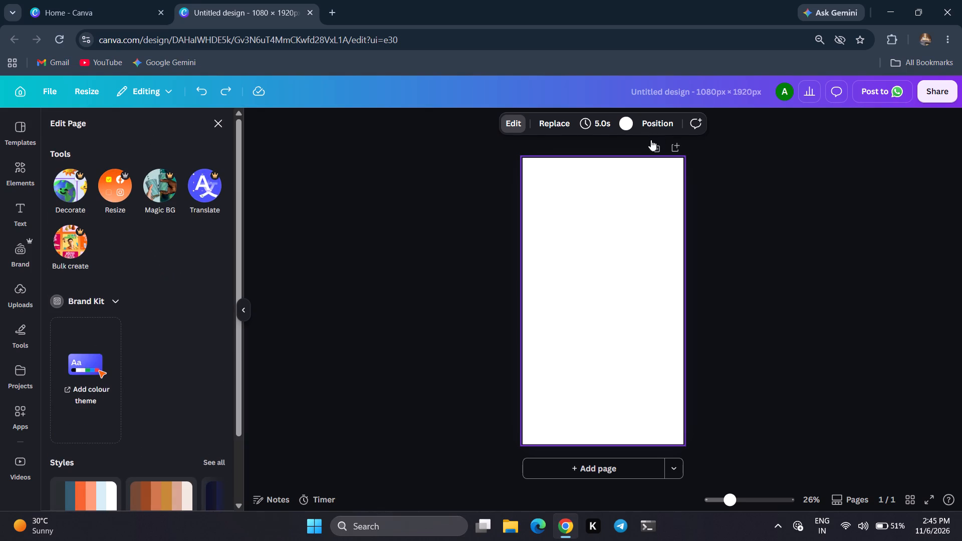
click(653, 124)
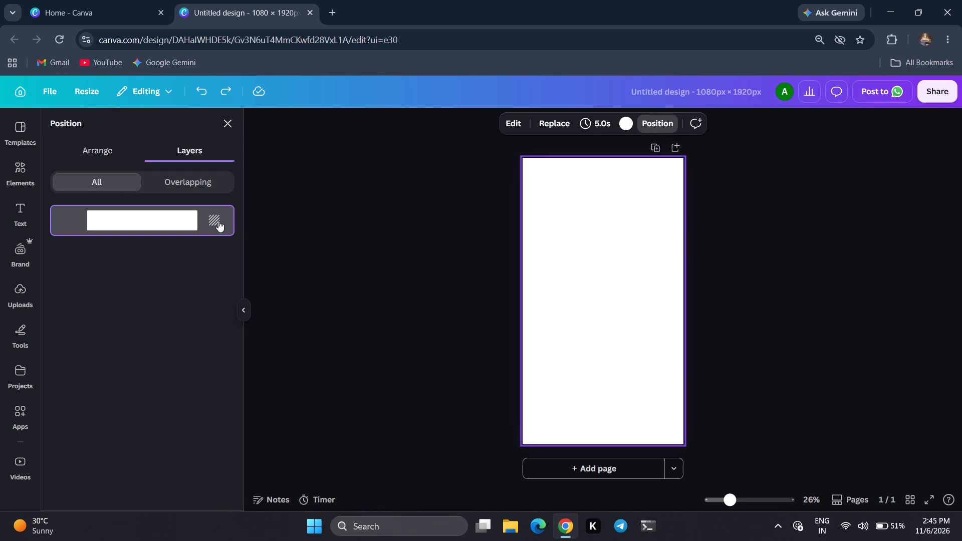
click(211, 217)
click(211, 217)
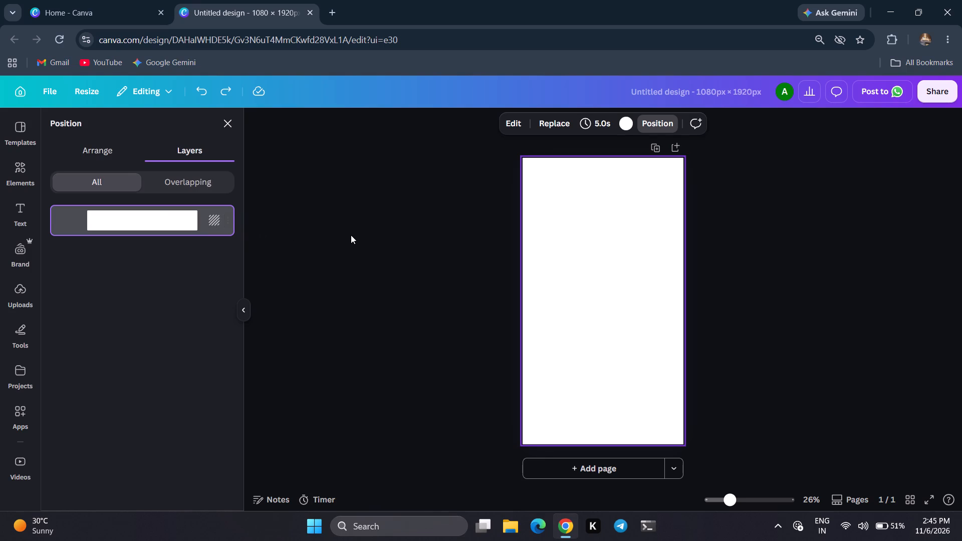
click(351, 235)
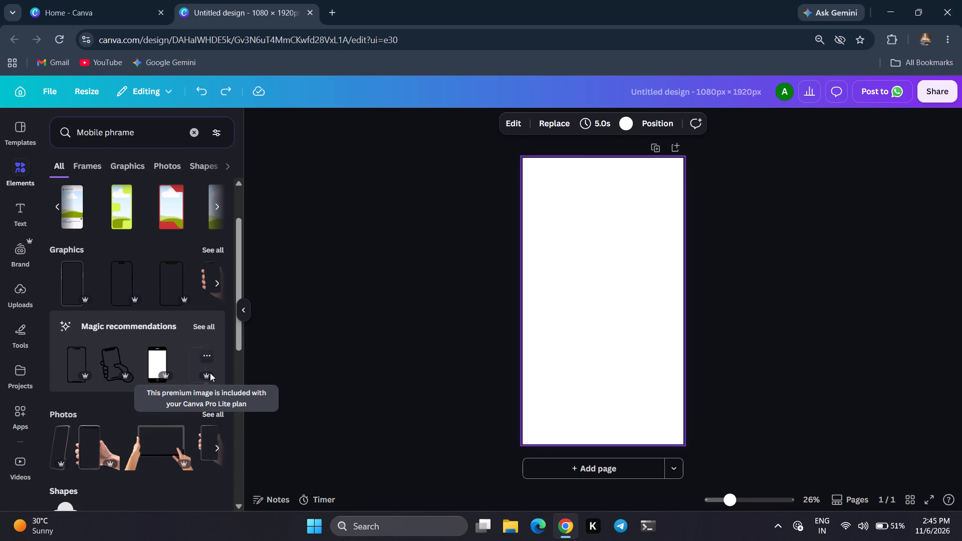
Look through the mobile frame search results, including Mockups, 3D and the full Graphics results, for a suitable phone frame.
triple_click(239, 505)
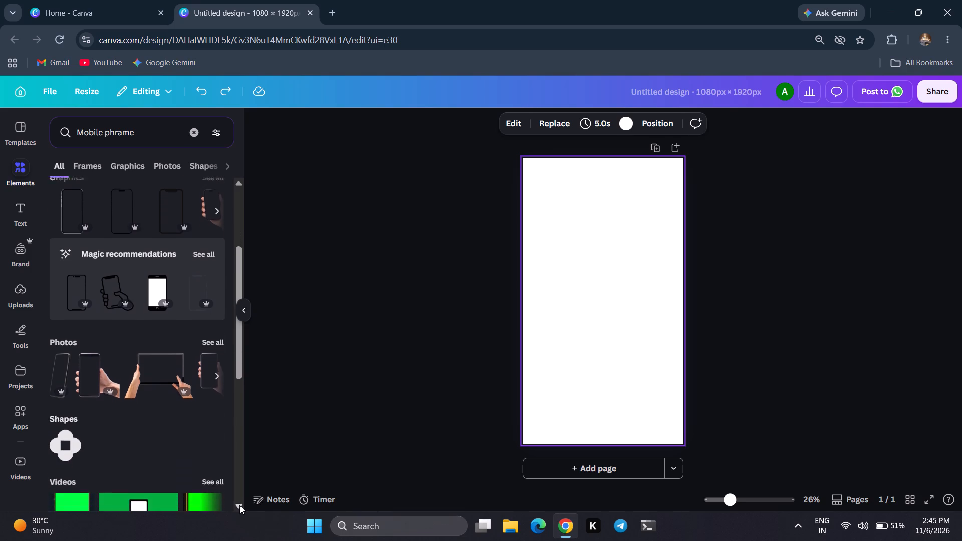
double_click(239, 505)
triple_click(239, 505)
triple_click(239, 505)
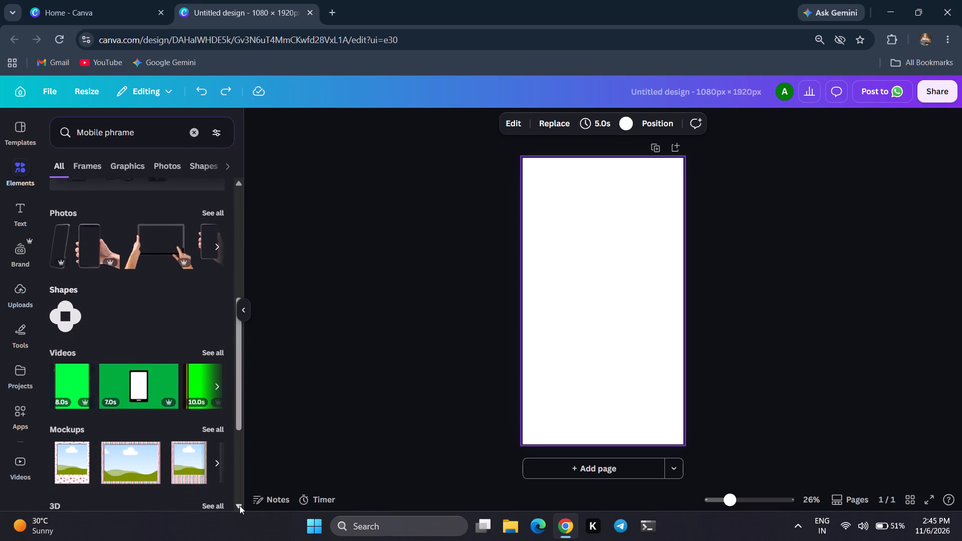
click(239, 505)
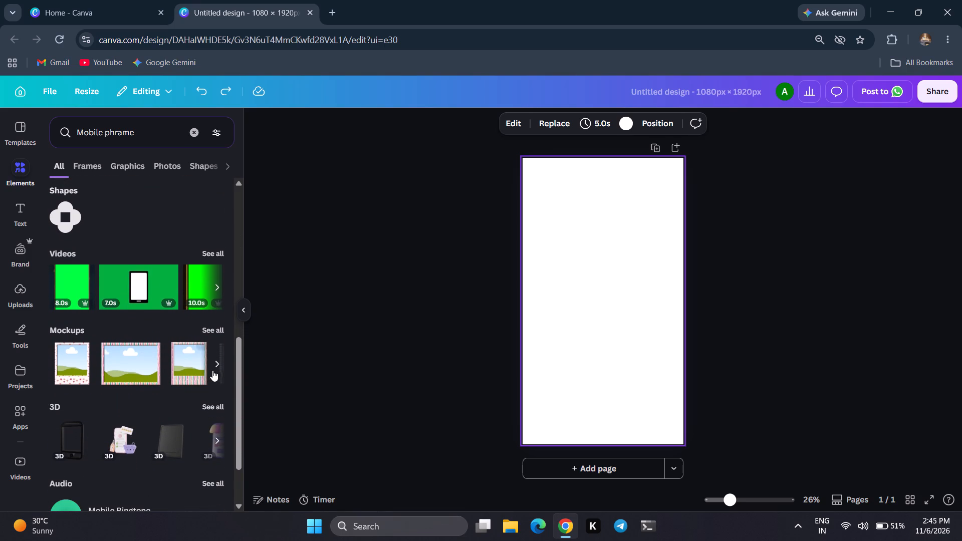
click(215, 362)
click(215, 362)
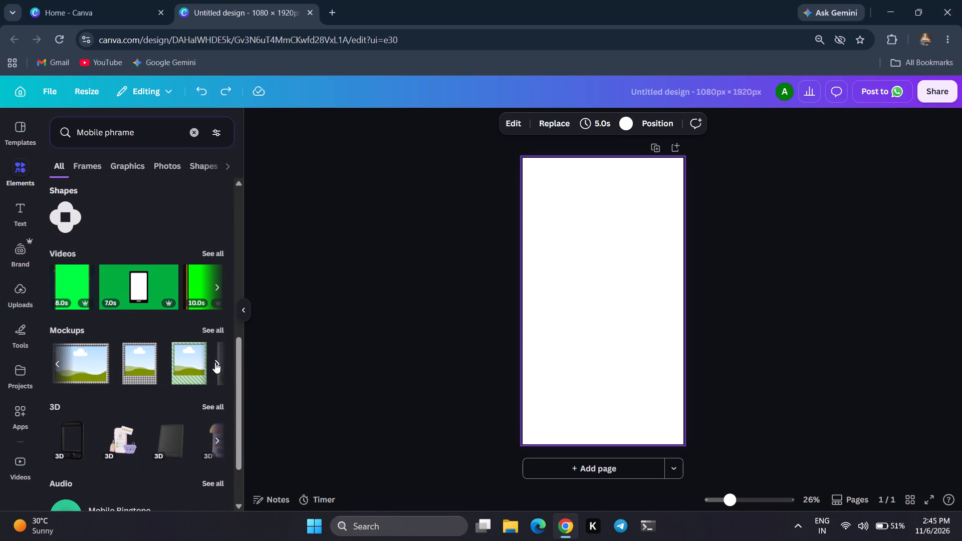
drag(239, 370, 241, 434)
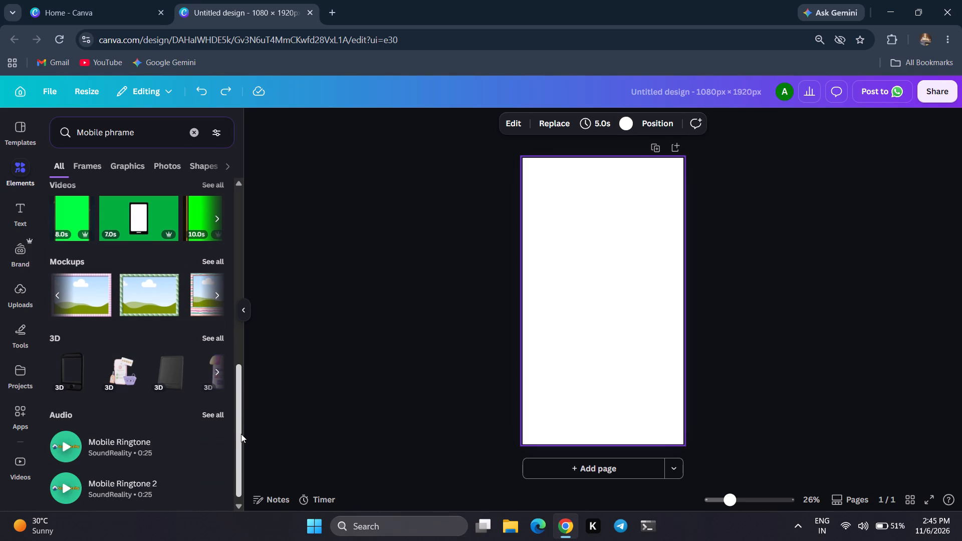
drag(241, 434, 242, 437)
drag(238, 437, 252, 156)
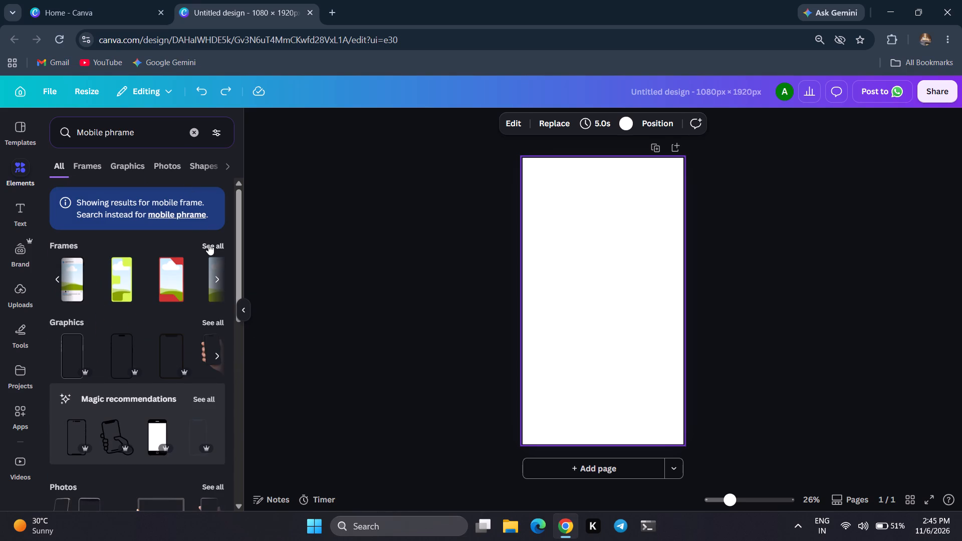
click(212, 323)
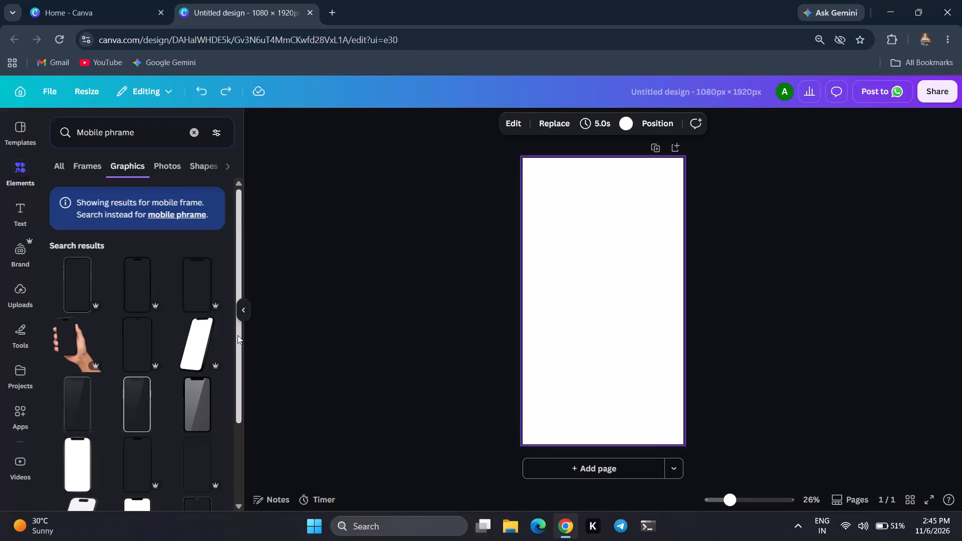
drag(241, 338, 244, 426)
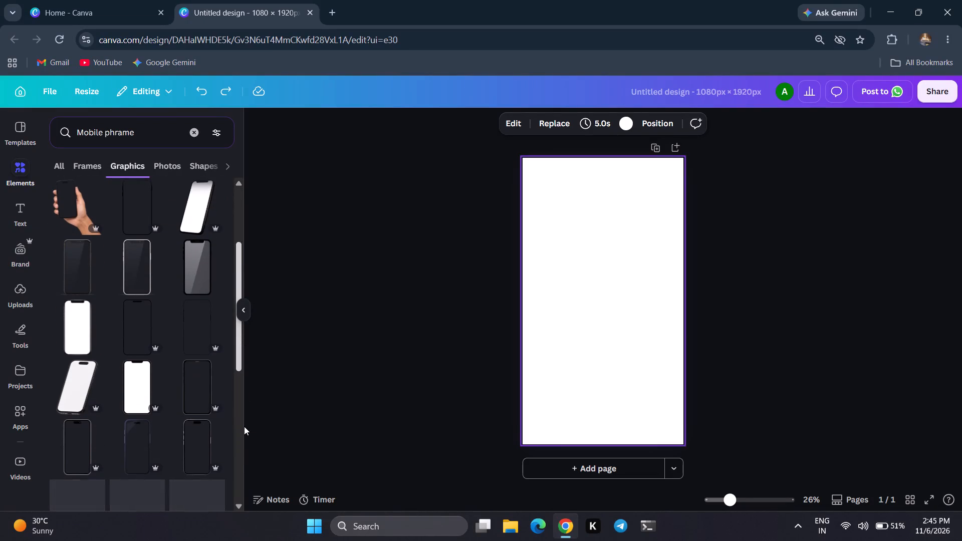
drag(244, 426, 245, 481)
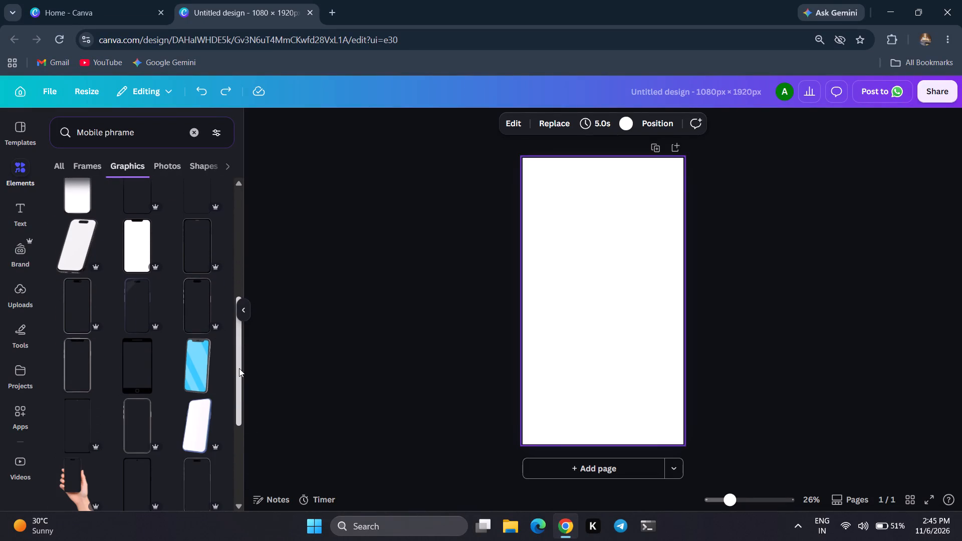
click(239, 369)
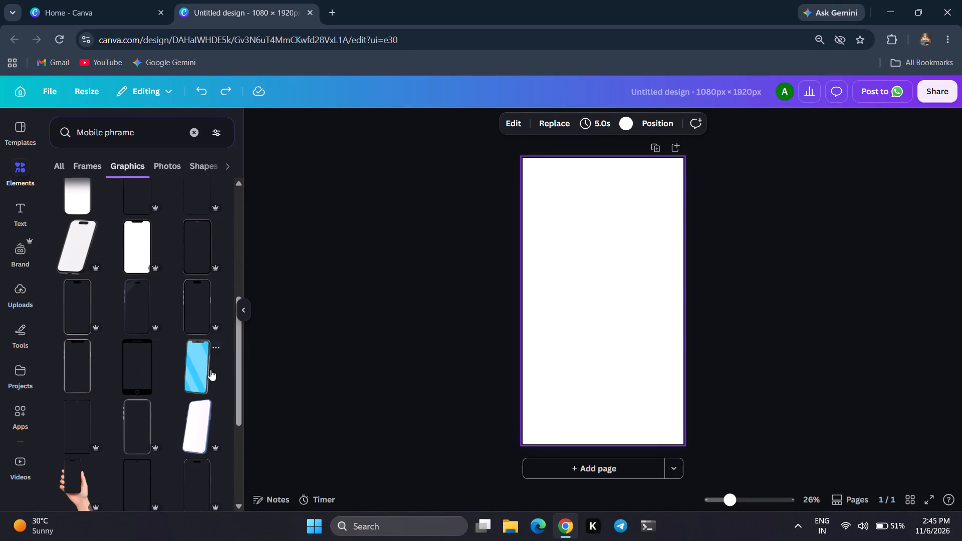
Clear the element search term and the list of recent searches.
click(196, 126)
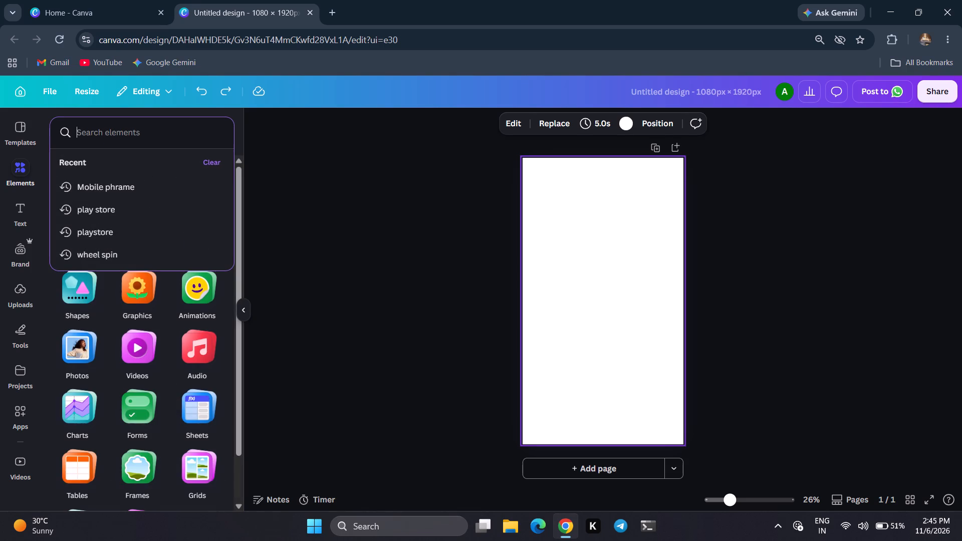
click(207, 162)
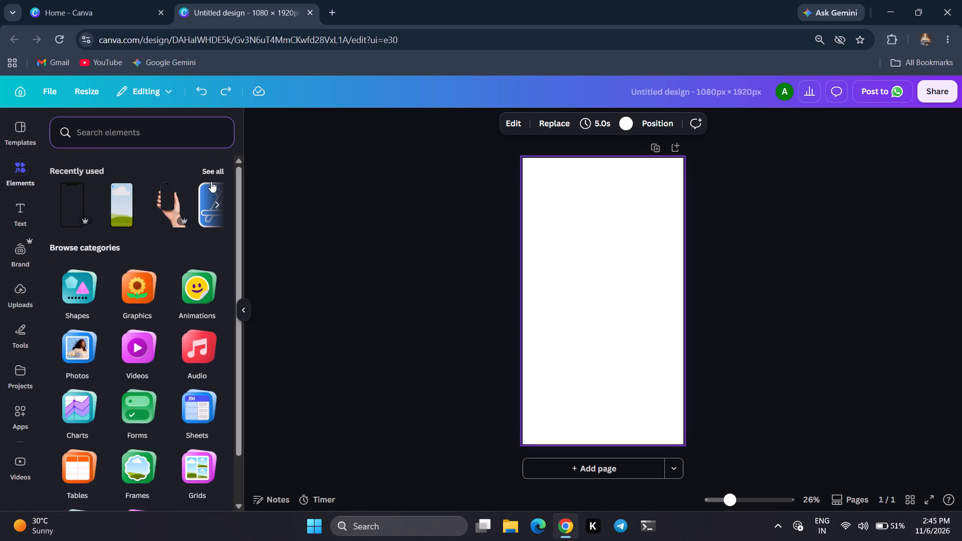
click(239, 312)
Place the uploaded Brick Dash 3D home screen screenshot, the one with the Play Now button, so it fills the whole page.
click(5, 308)
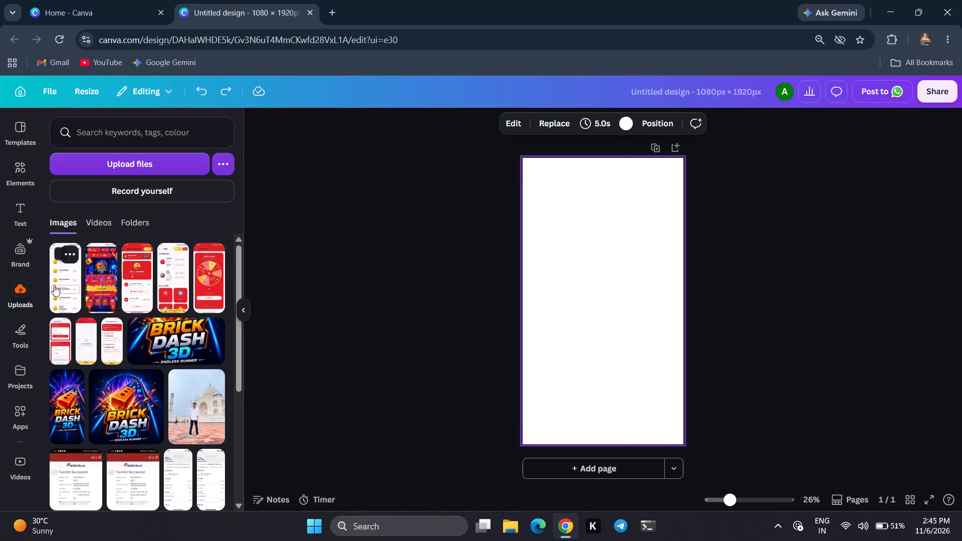
drag(96, 282, 559, 206)
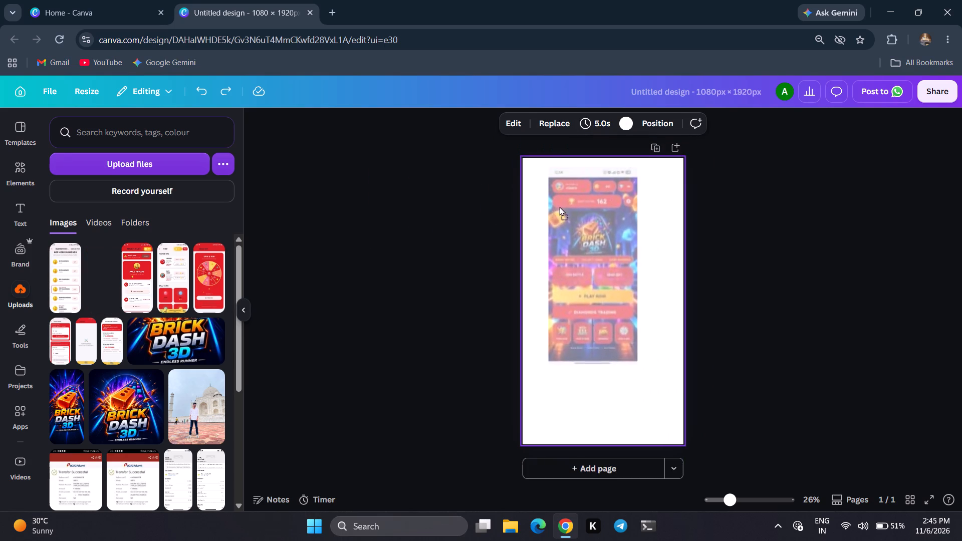
drag(559, 206, 533, 181)
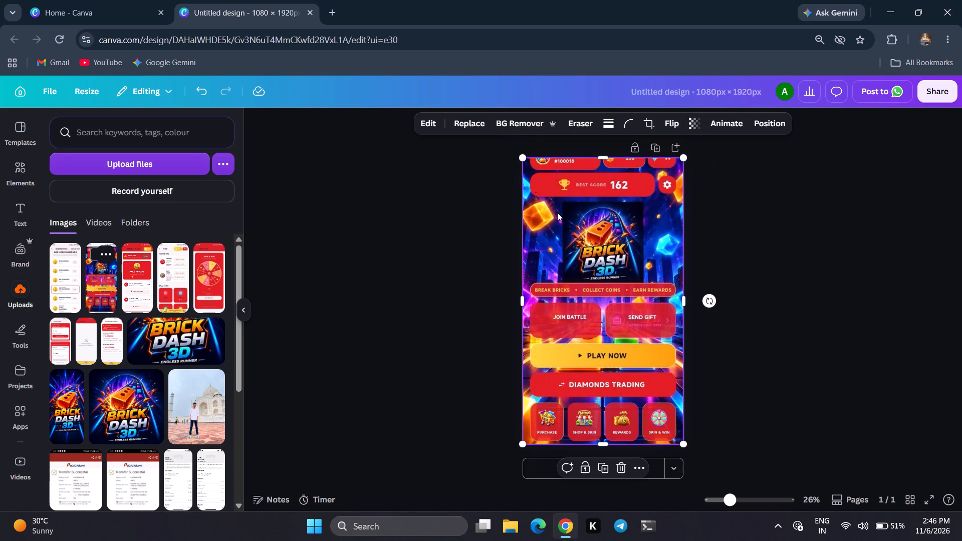
Shift the screenshot slightly down the page and extend its top edge to the page's top to reveal more of the header.
drag(597, 244, 591, 248)
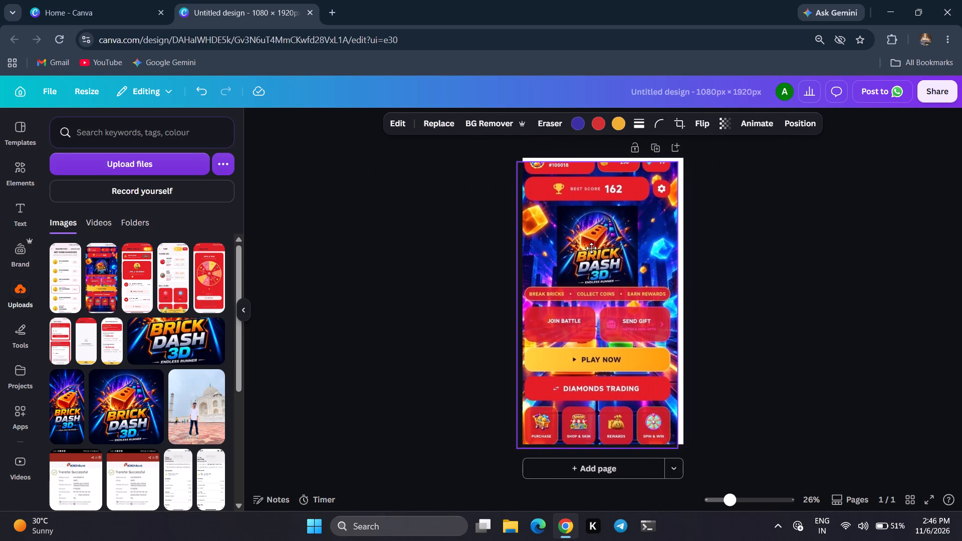
drag(591, 248, 595, 248)
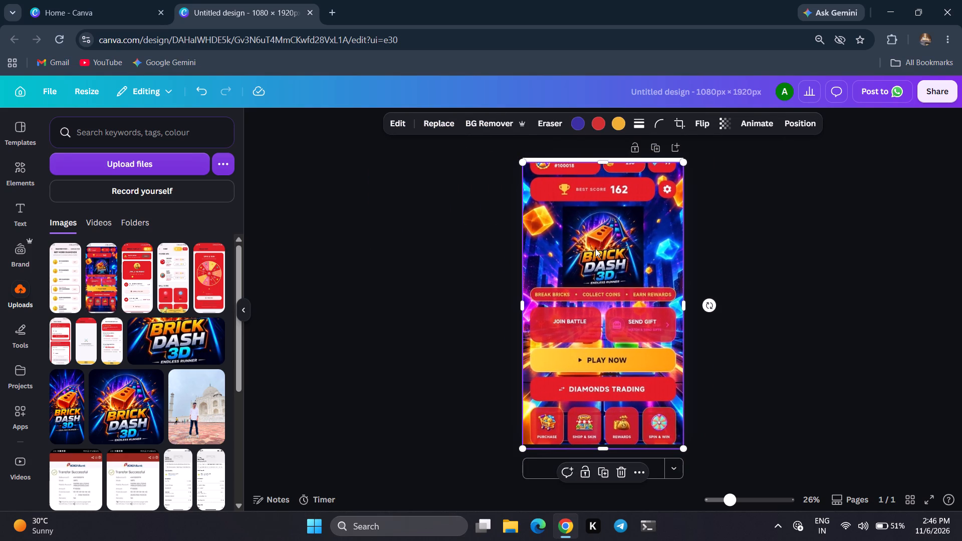
drag(602, 163, 602, 158)
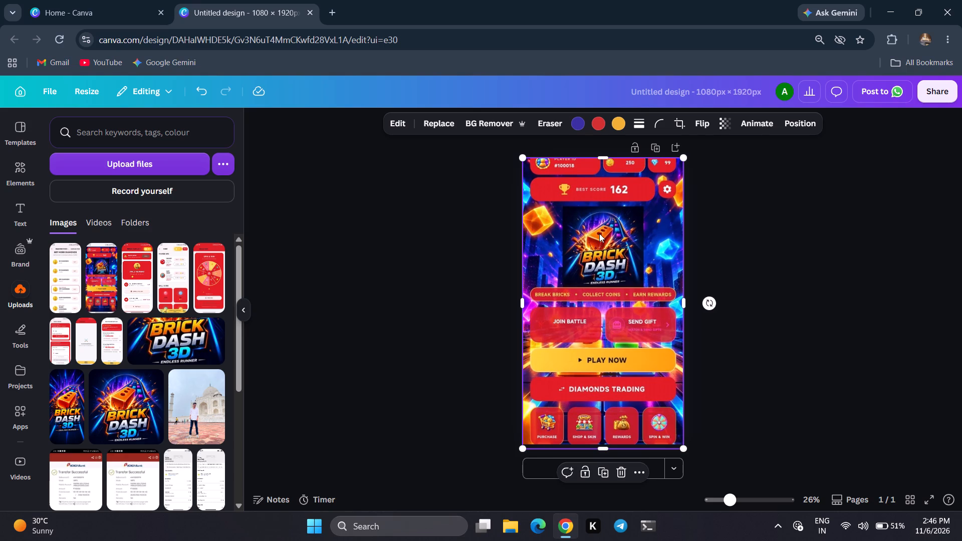